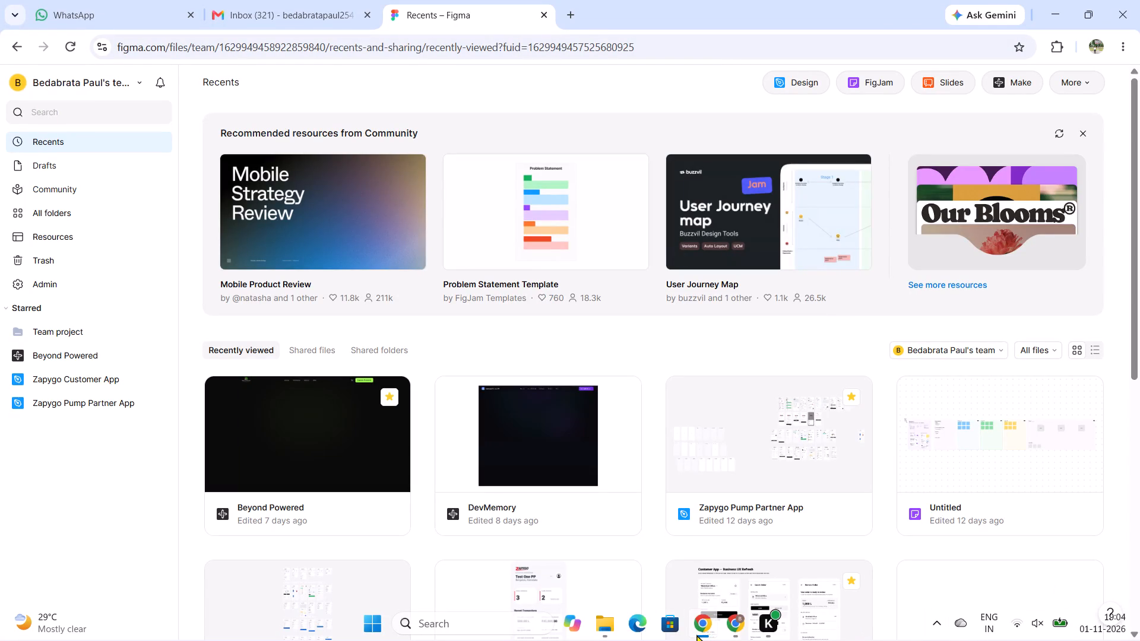
Switch to the work browser profile's chat and open the shared Website Development Work and Artifacts folder from the latest message.
click(743, 628)
scroll(768, 384, down, 5)
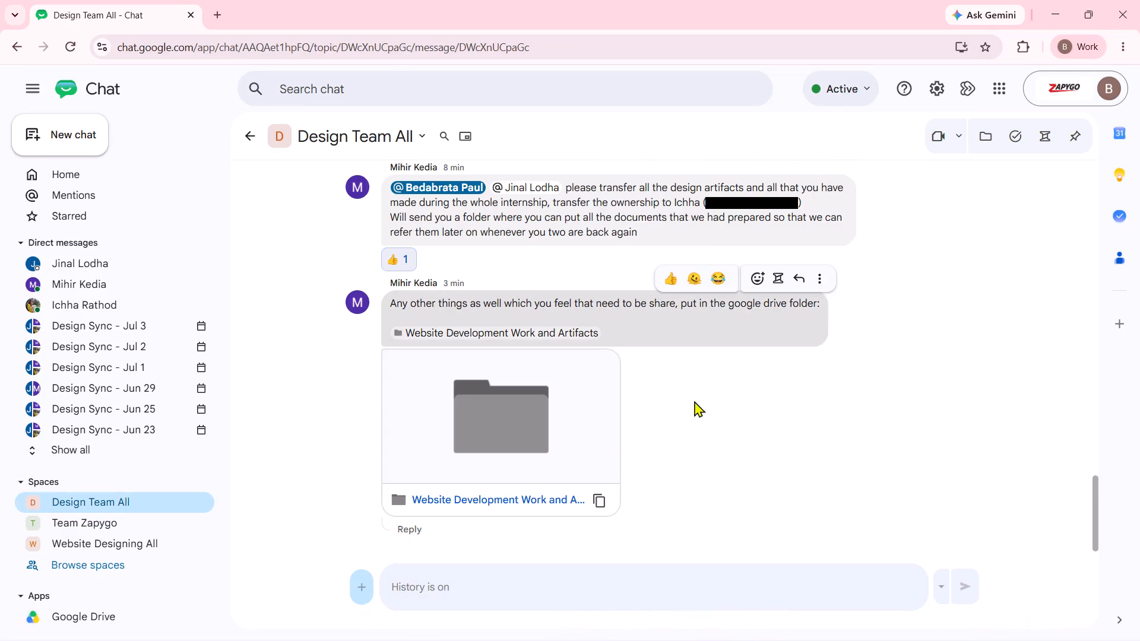
click(509, 470)
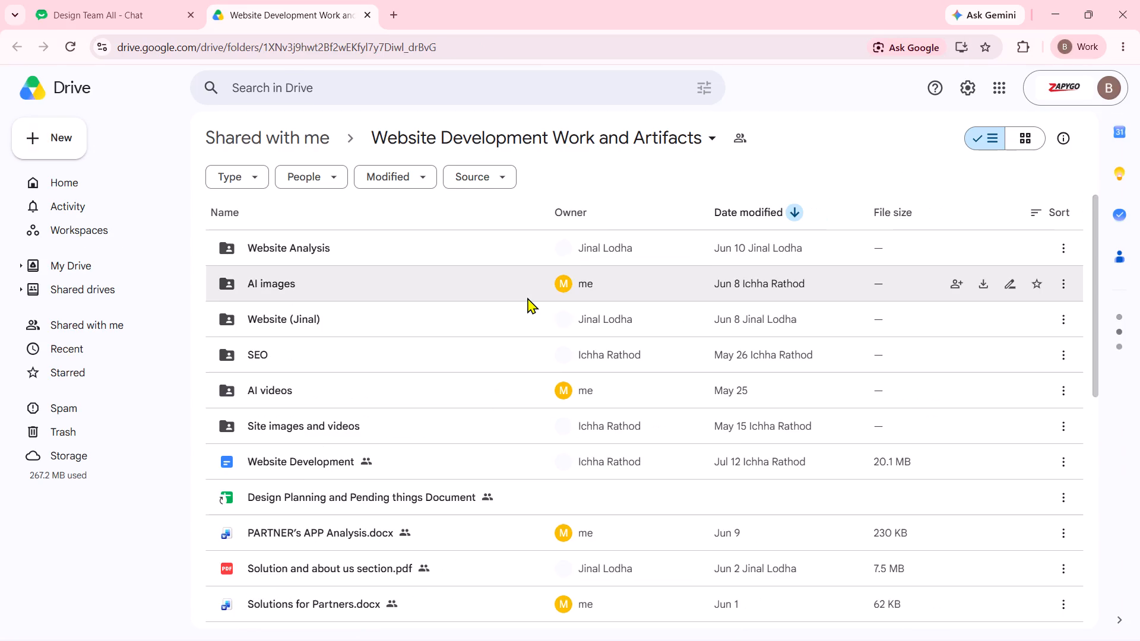
Open the AI images folder inside Website Development Work and Artifacts and look through its files.
scroll(527, 297, down, 13)
scroll(535, 488, up, 3)
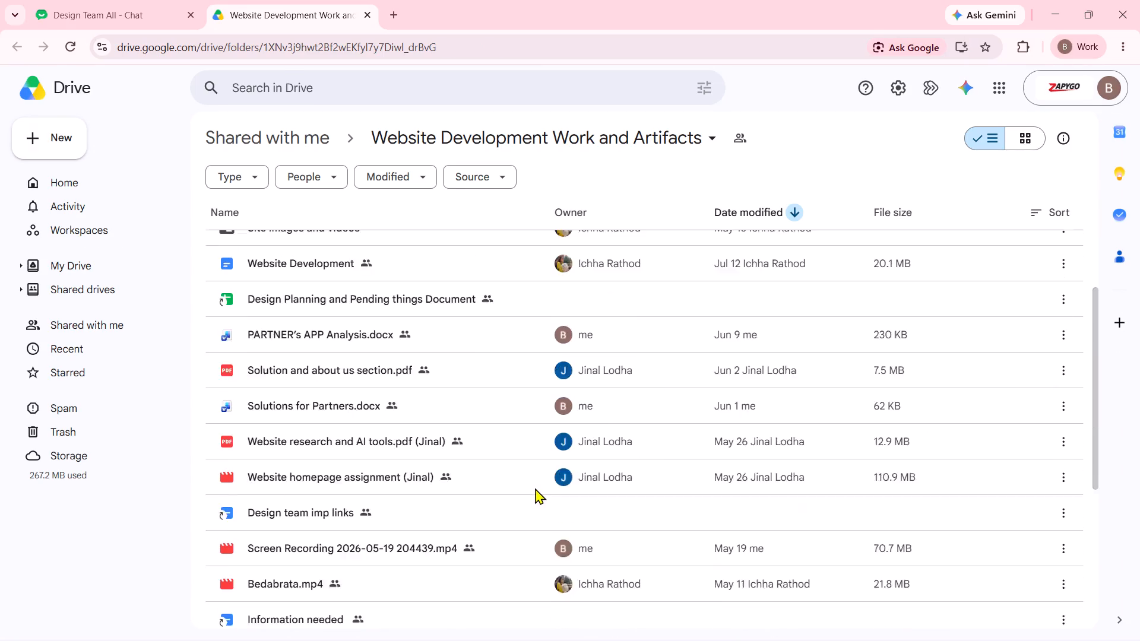
scroll(535, 488, up, 9)
double_click(445, 278)
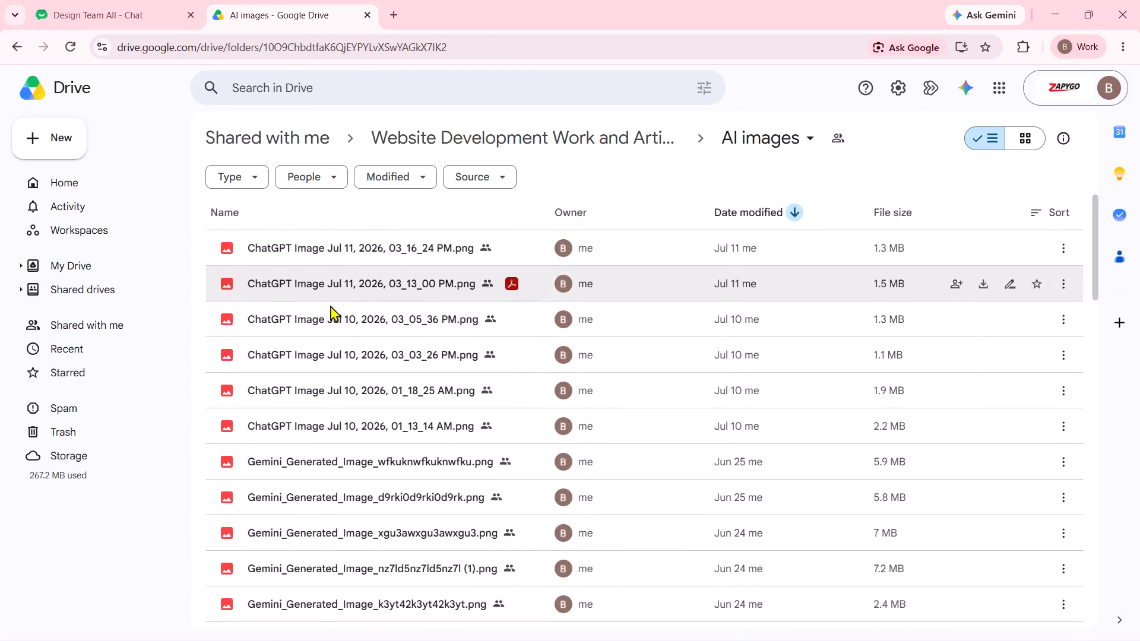
scroll(375, 340, down, 5)
scroll(376, 342, up, 10)
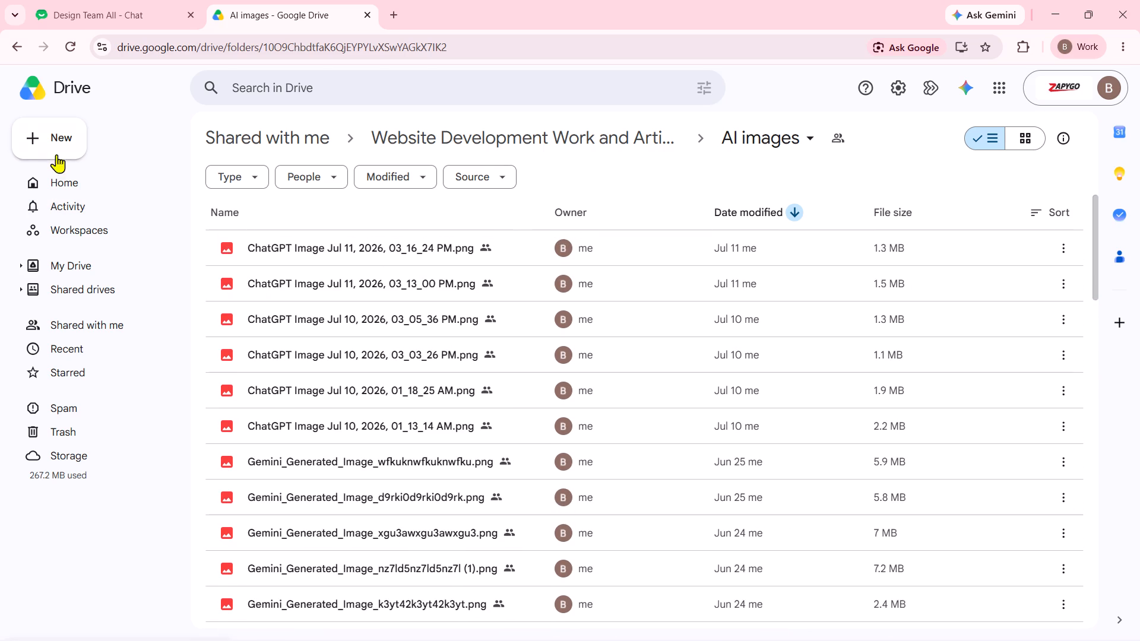
Start a file upload into the AI images folder and enlarge the file chooser window.
click(64, 148)
click(159, 167)
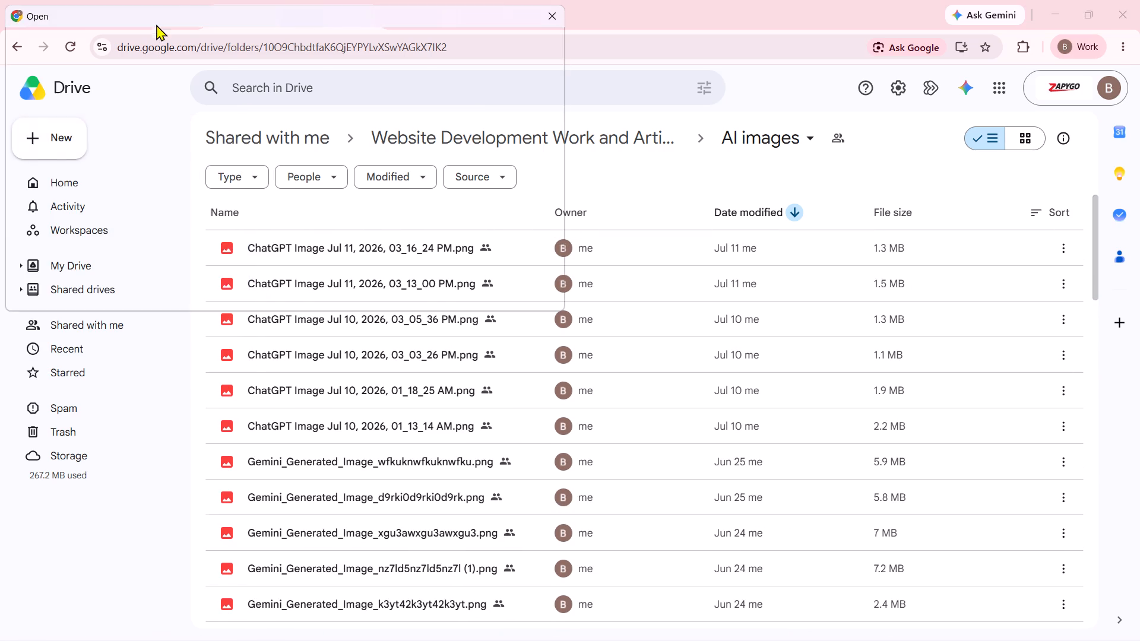
scroll(380, 196, down, 5)
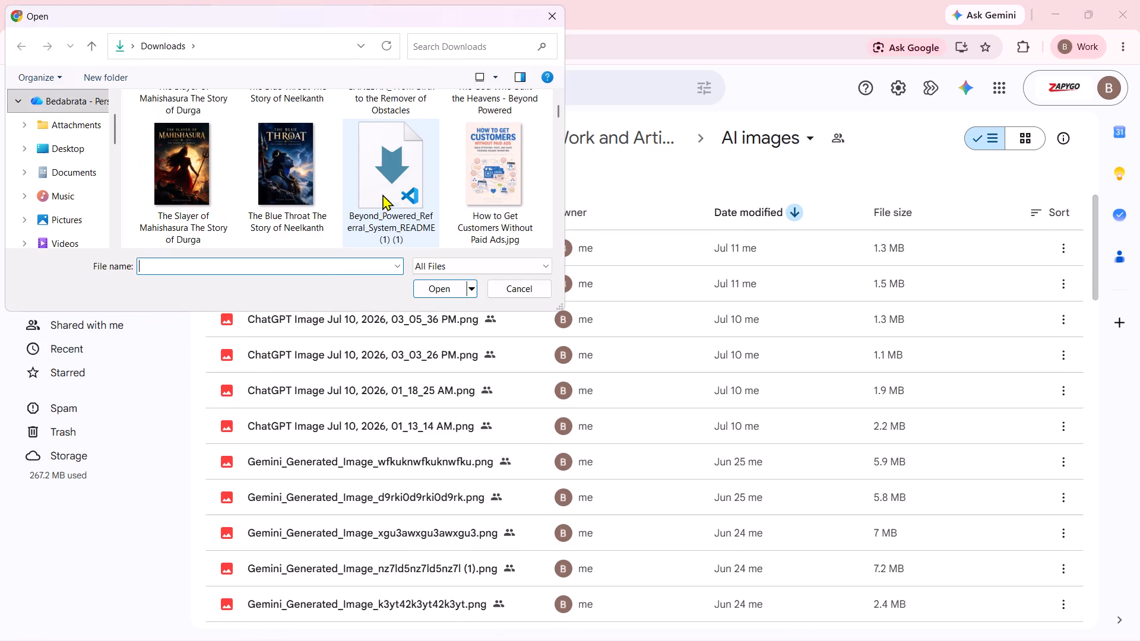
scroll(394, 186, down, 4)
drag(563, 313, 572, 323)
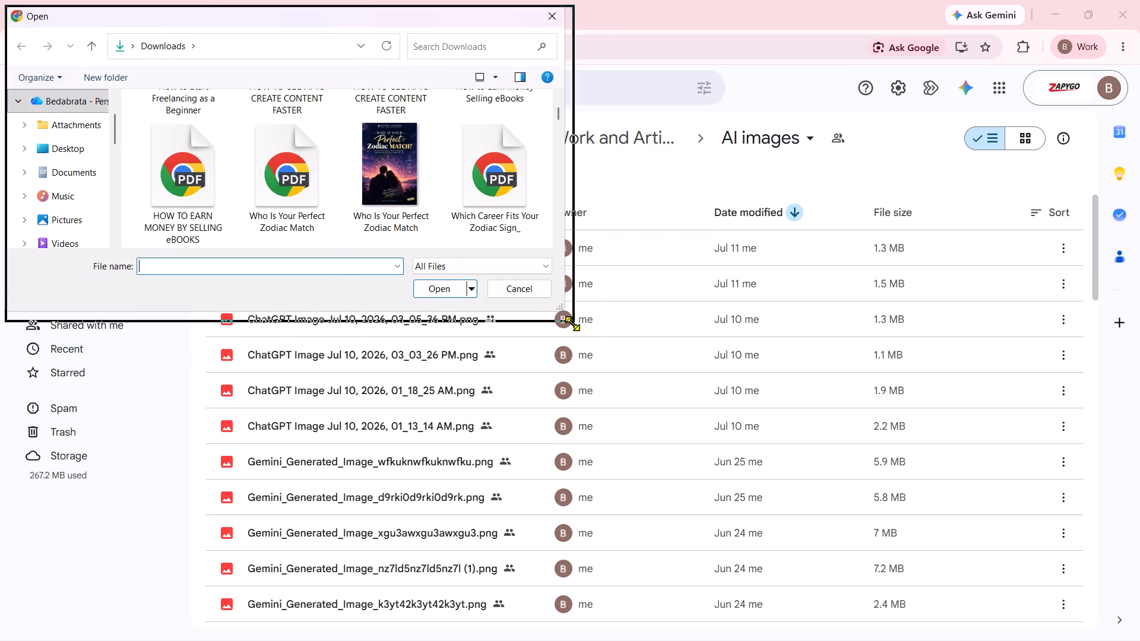
drag(572, 323, 699, 439)
In Downloads, select the four ChatGPT images dated Sep 22, 2026, plus image (12) and image (11).
scroll(407, 230, down, 3)
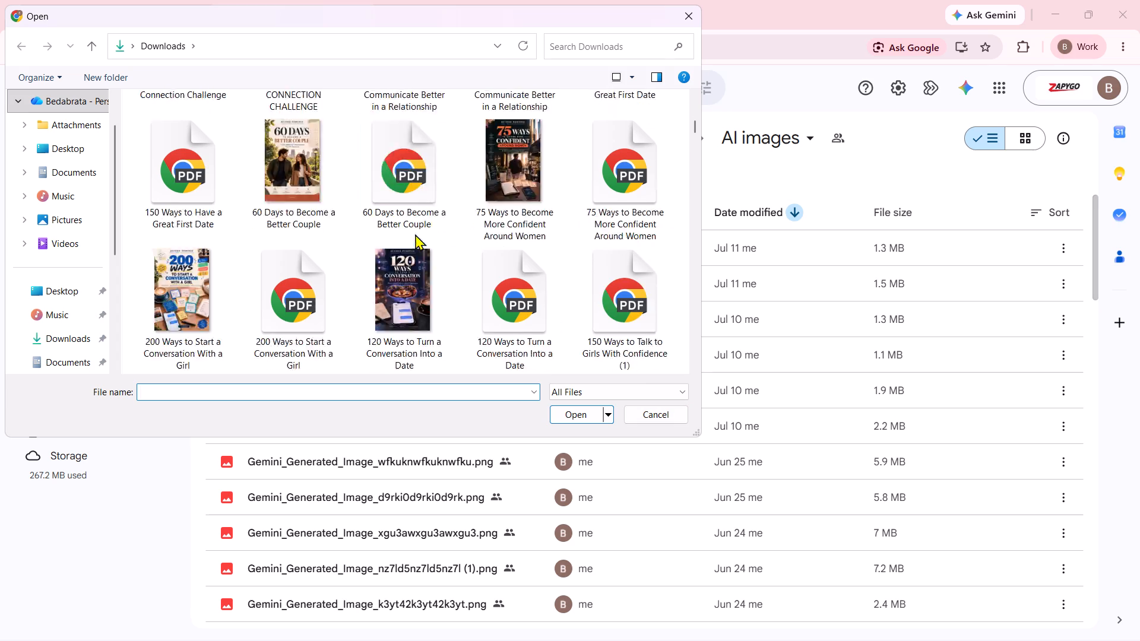
scroll(415, 234, down, 15)
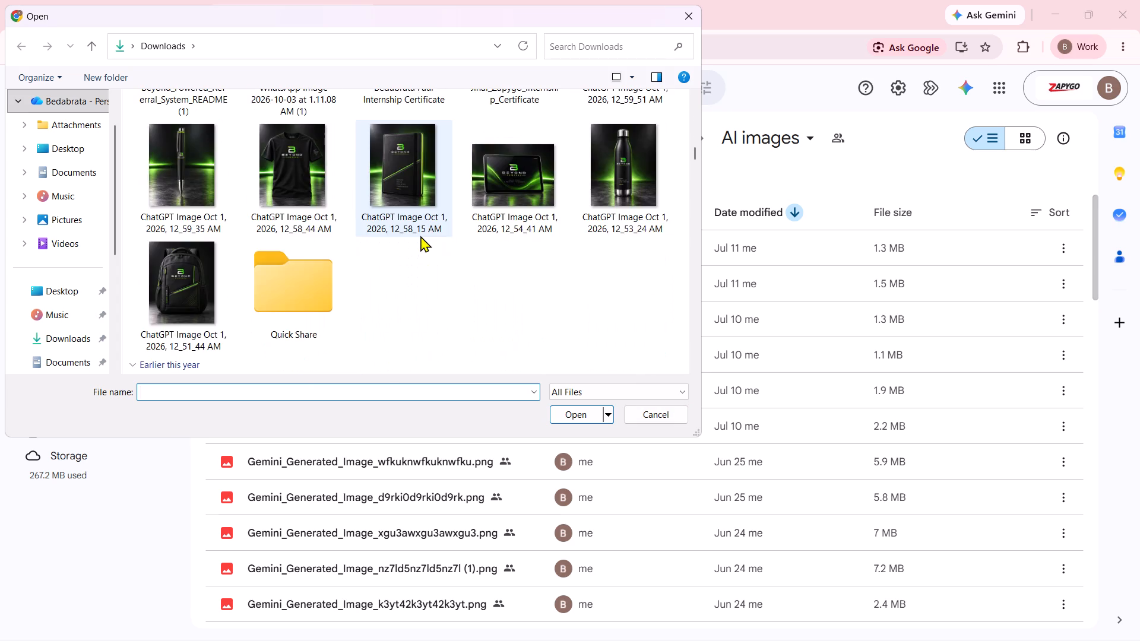
scroll(420, 236, down, 4)
scroll(420, 236, up, 1)
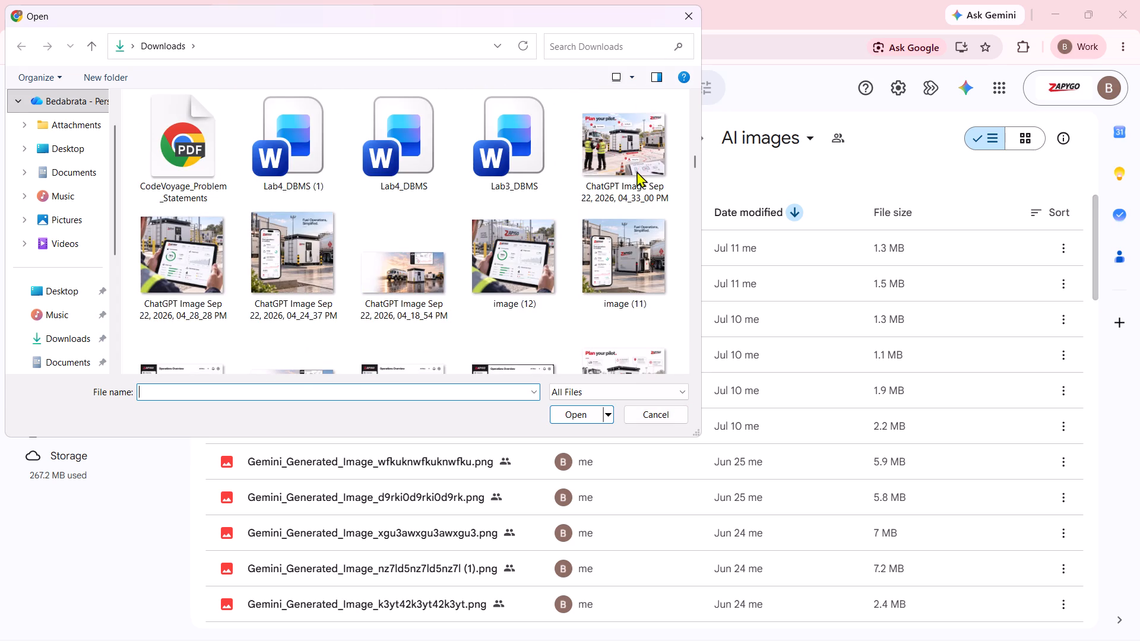
scroll(616, 159, up, 3)
scroll(615, 158, down, 3)
scroll(615, 157, up, 1)
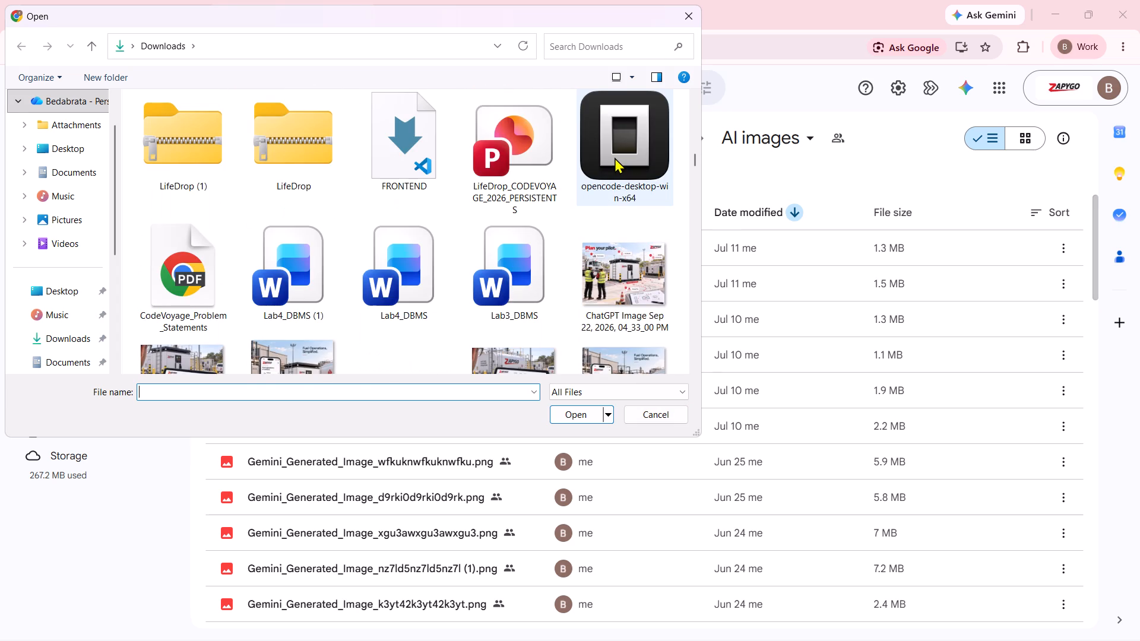
scroll(615, 161, down, 1)
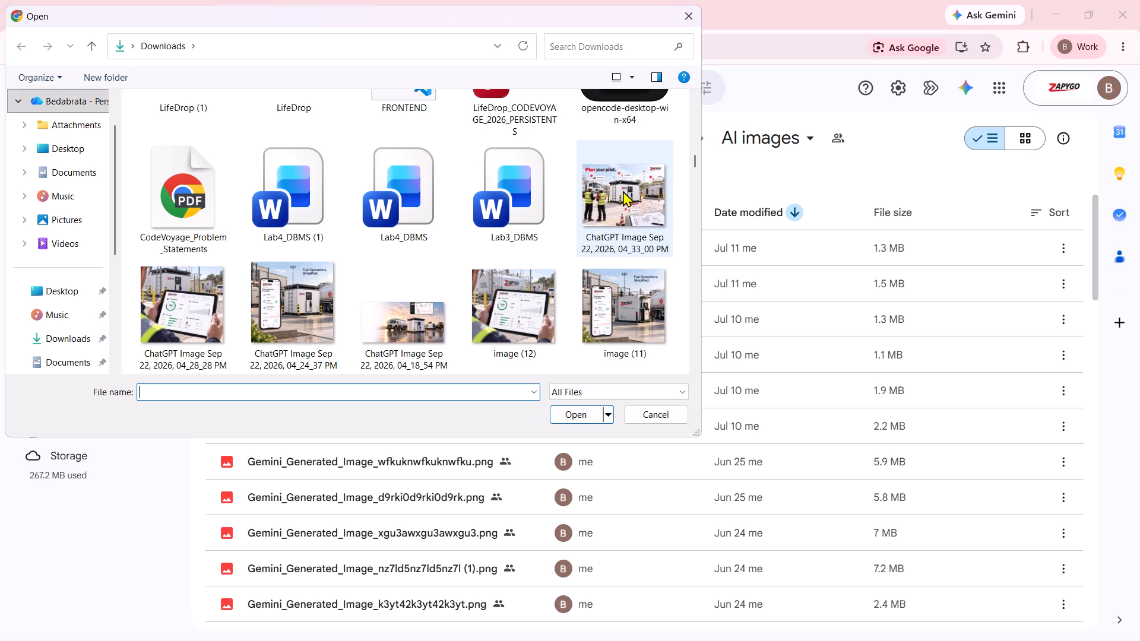
ctrl+click(623, 191)
ctrl+click(210, 299)
ctrl+click(285, 302)
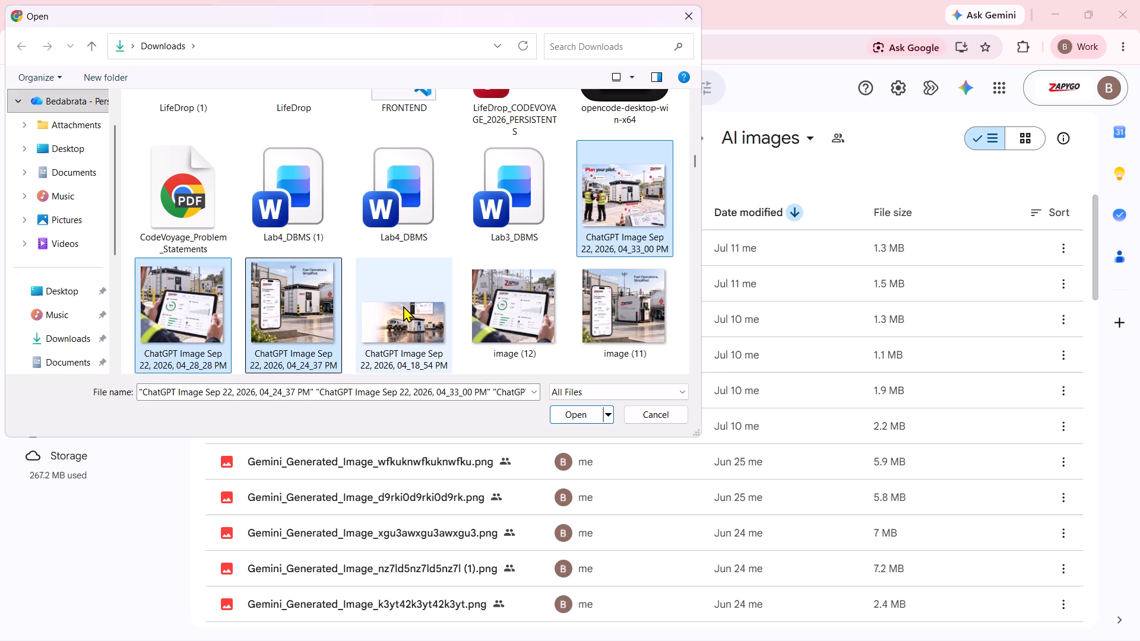
ctrl+click(403, 306)
ctrl+click(537, 317)
ctrl+click(596, 310)
Add 334fddc9-a320-4b13-b50c-311c2e0645d7, image (10), image (9) and the four ChatGPT images dated Sep 20, 2026 to the selection.
scroll(530, 289, down, 2)
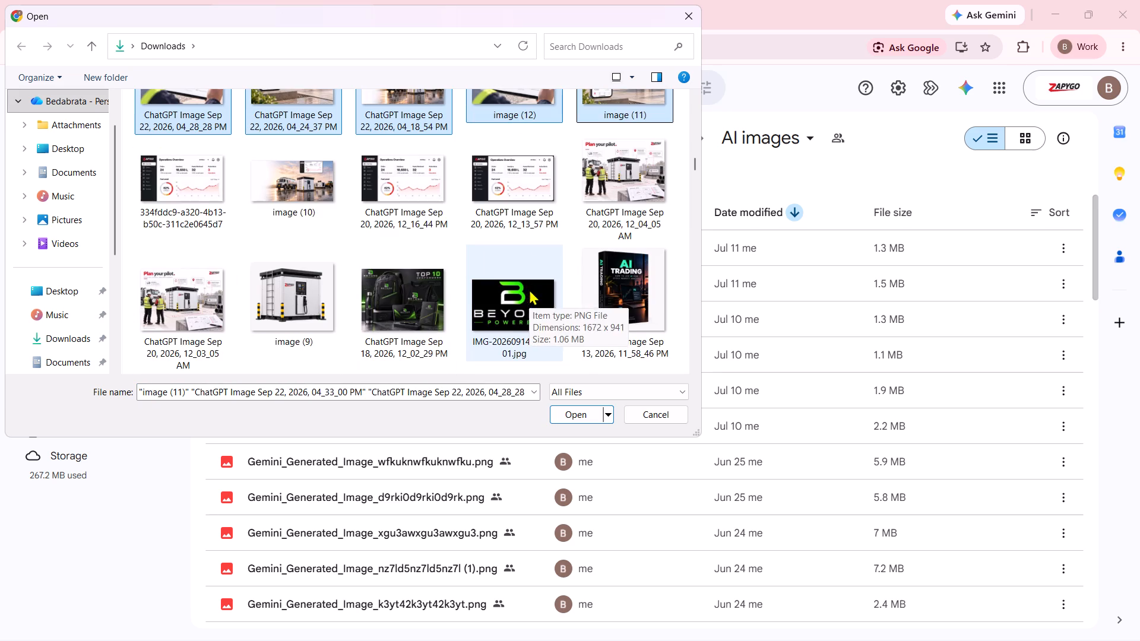
ctrl+click(168, 205)
ctrl+click(335, 187)
ctrl+click(437, 187)
ctrl+click(514, 188)
ctrl+click(622, 188)
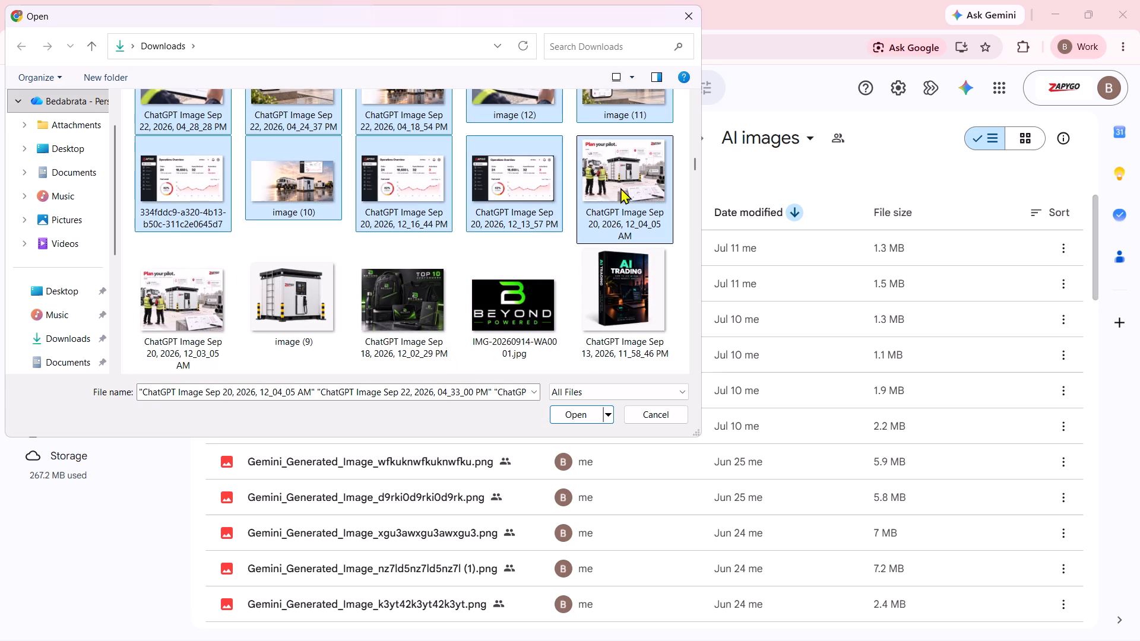
ctrl+click(216, 279)
ctrl+click(299, 284)
Add the four ChatGPT images dated Sep 8, 2026 and the two dated Sep 6, 2026 to the selection, skipping image (8).
scroll(502, 277, down, 1)
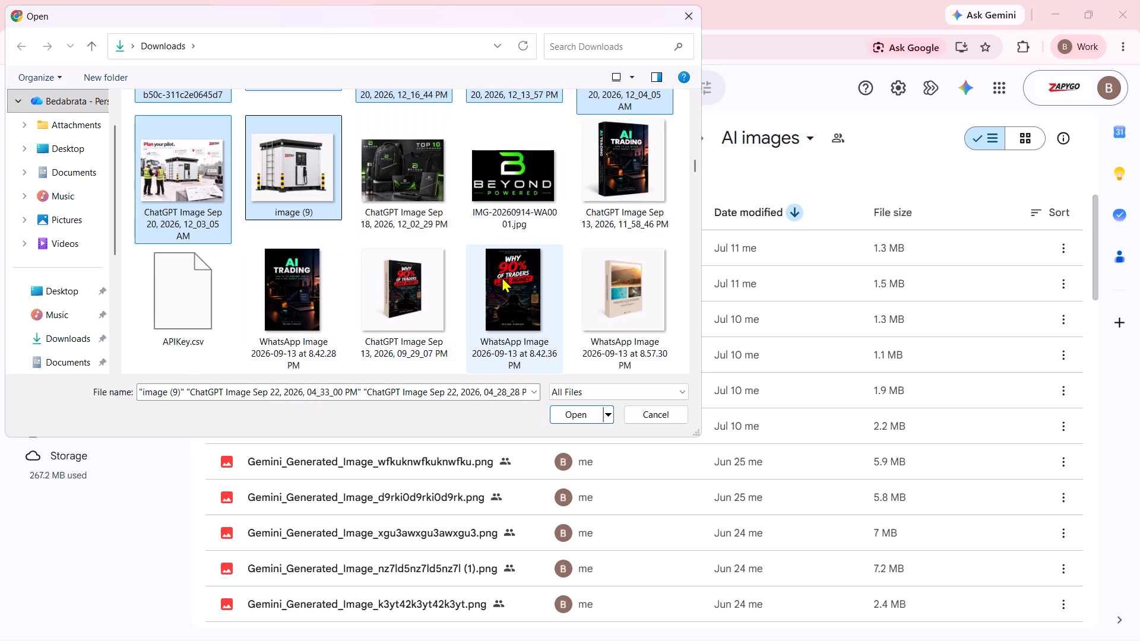
scroll(503, 276, down, 3)
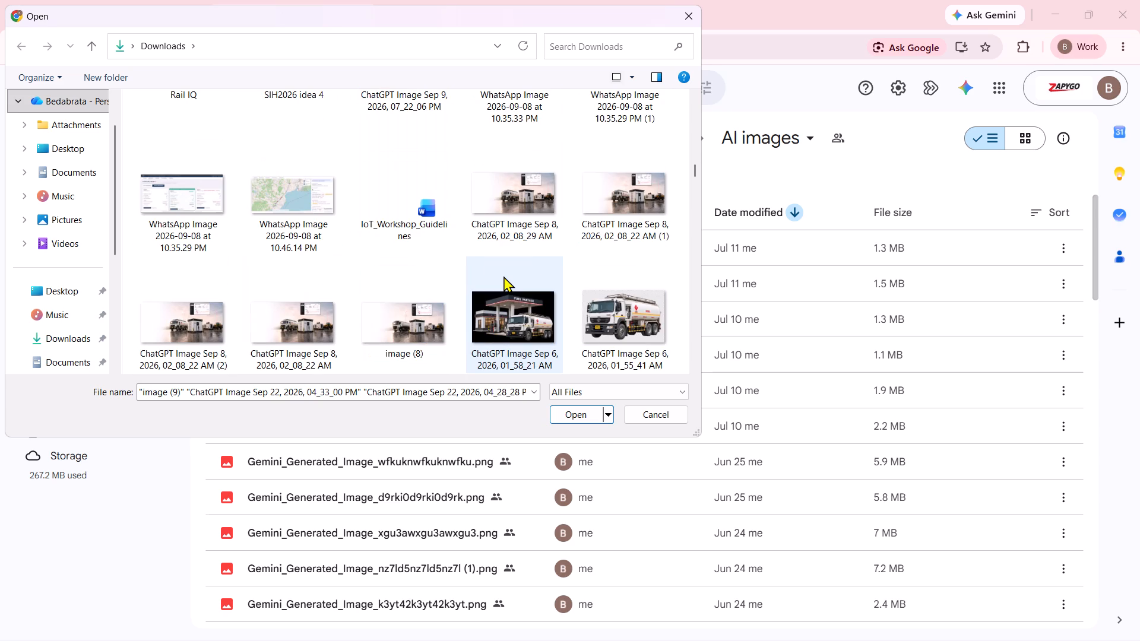
ctrl+click(494, 214)
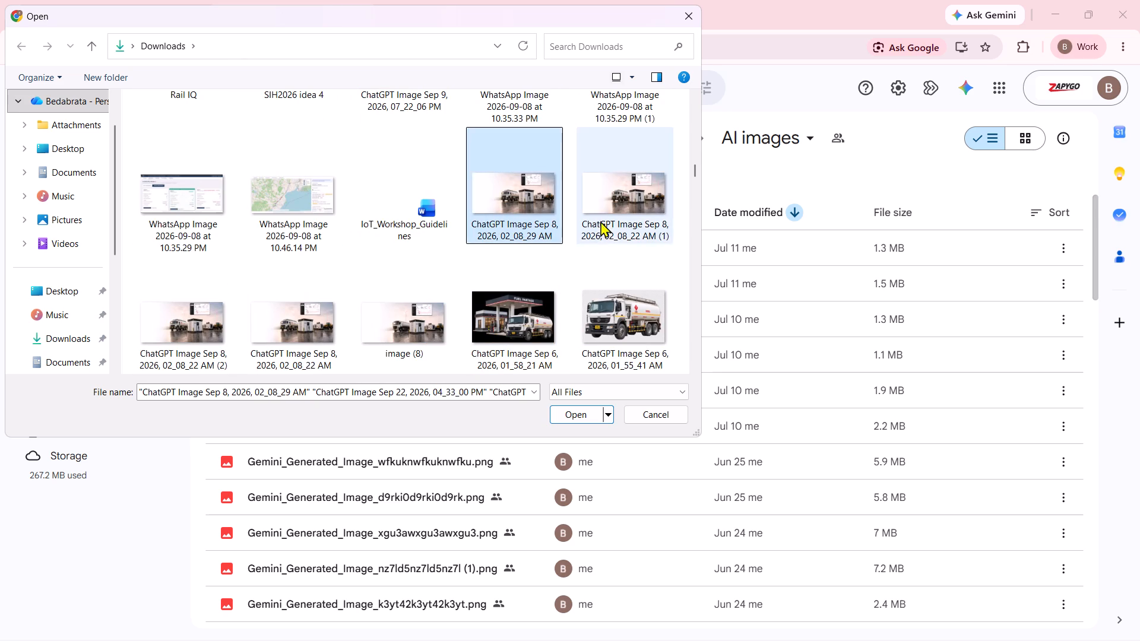
ctrl+click(601, 220)
ctrl+click(214, 305)
ctrl+click(293, 312)
ctrl+click(502, 297)
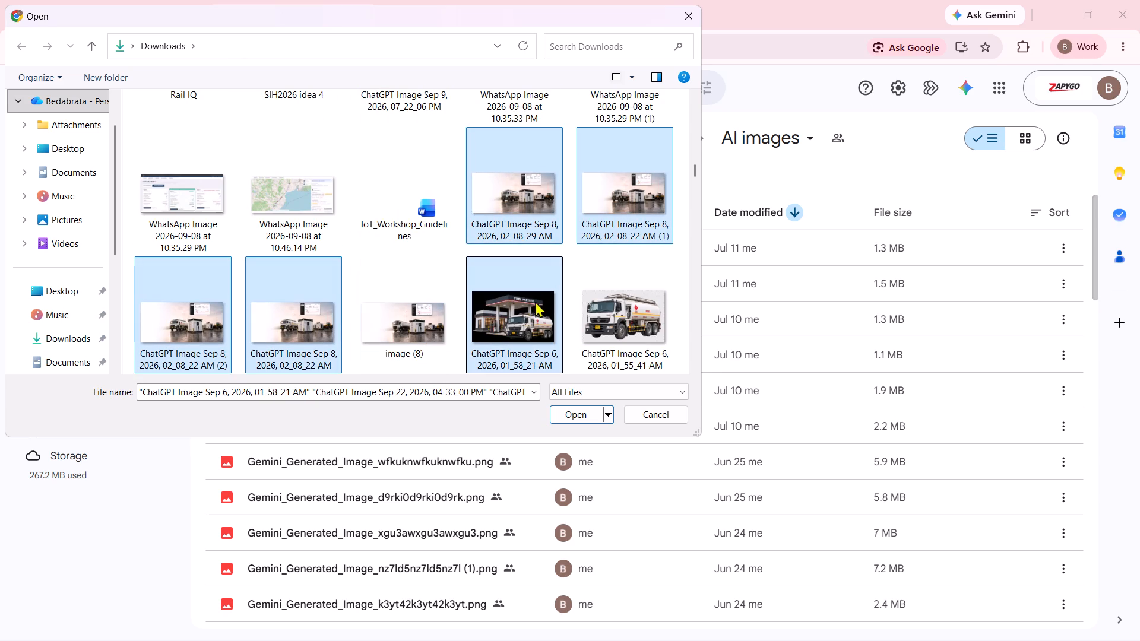
ctrl+click(612, 320)
Add image (7) and the three ChatGPT fuel station images dated Sep 5, 2026 to the selection, leaving image (6) out.
scroll(458, 284, down, 1)
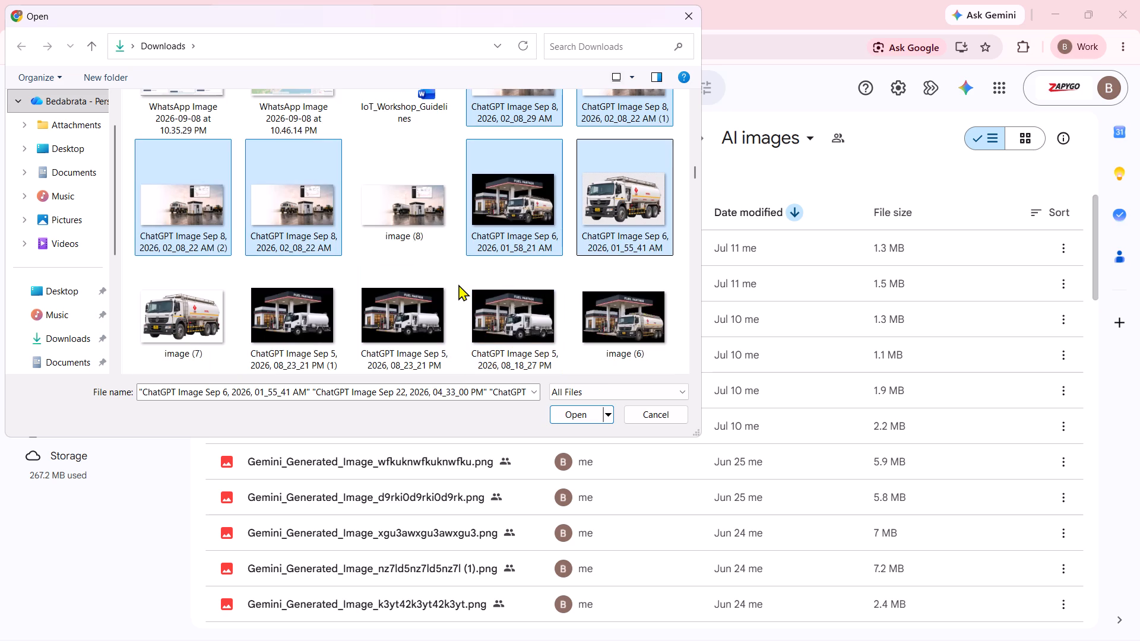
ctrl+click(192, 326)
ctrl+click(266, 317)
ctrl+click(422, 316)
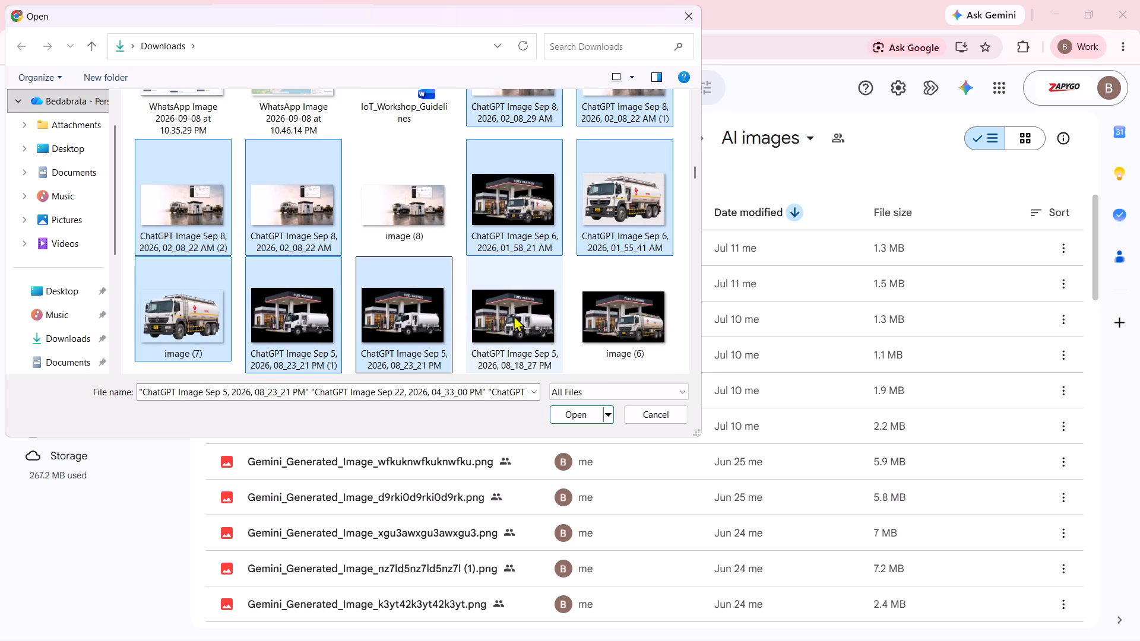
ctrl+click(515, 314)
ctrl+click(585, 321)
scroll(560, 320, down, 1)
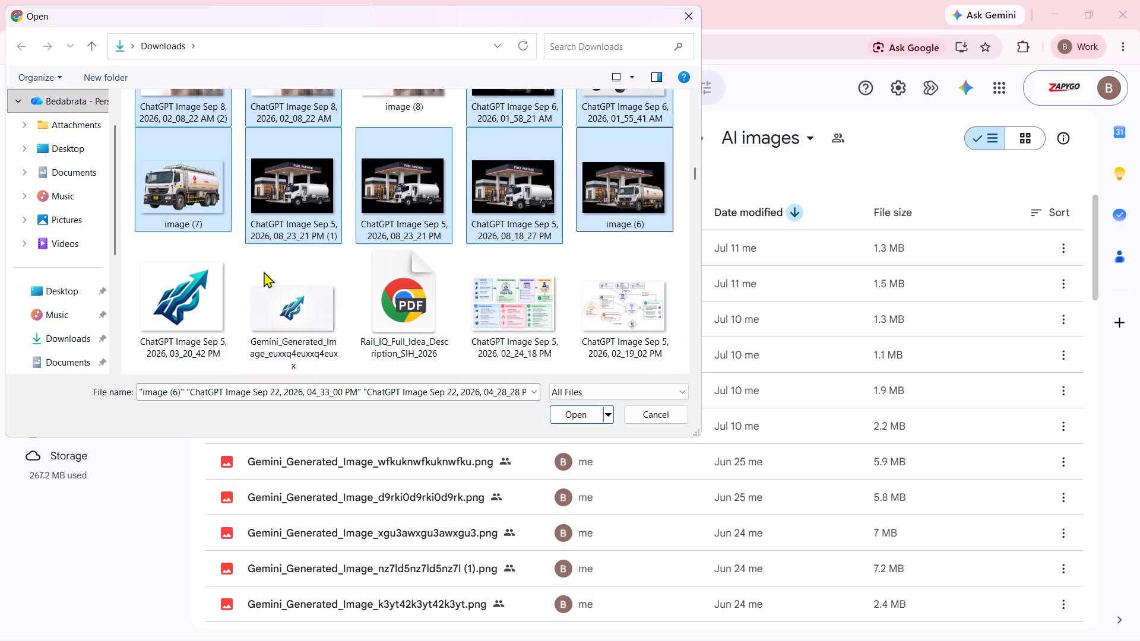
ctrl+click(616, 209)
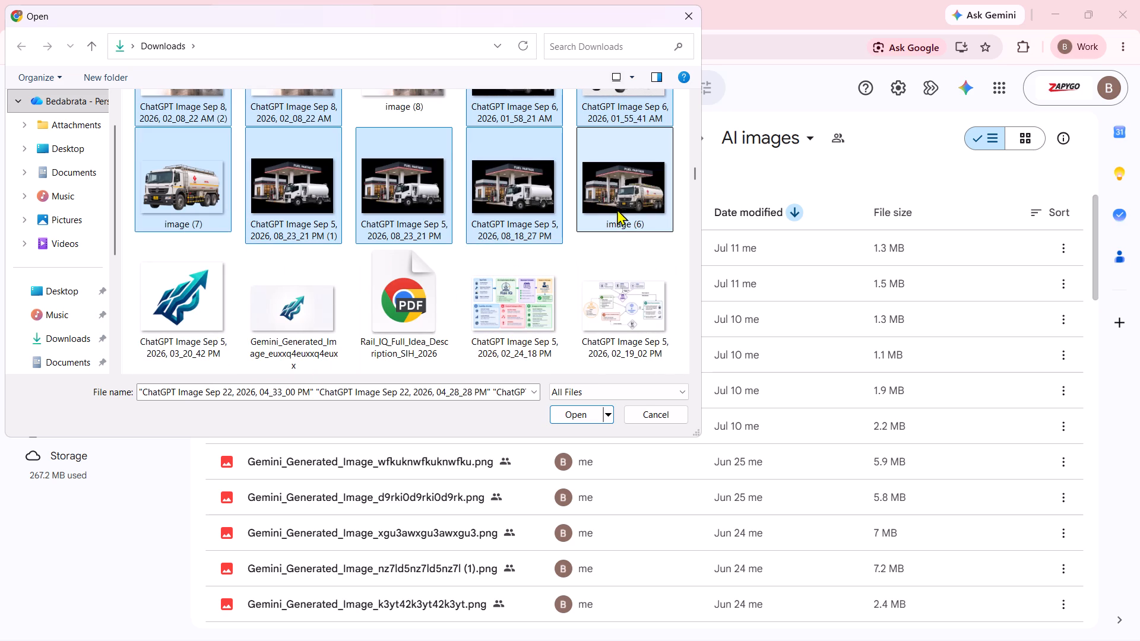
Add the three ChatGPT phone mockup images dated Aug 16, 2026 to the selection.
scroll(546, 231, down, 1)
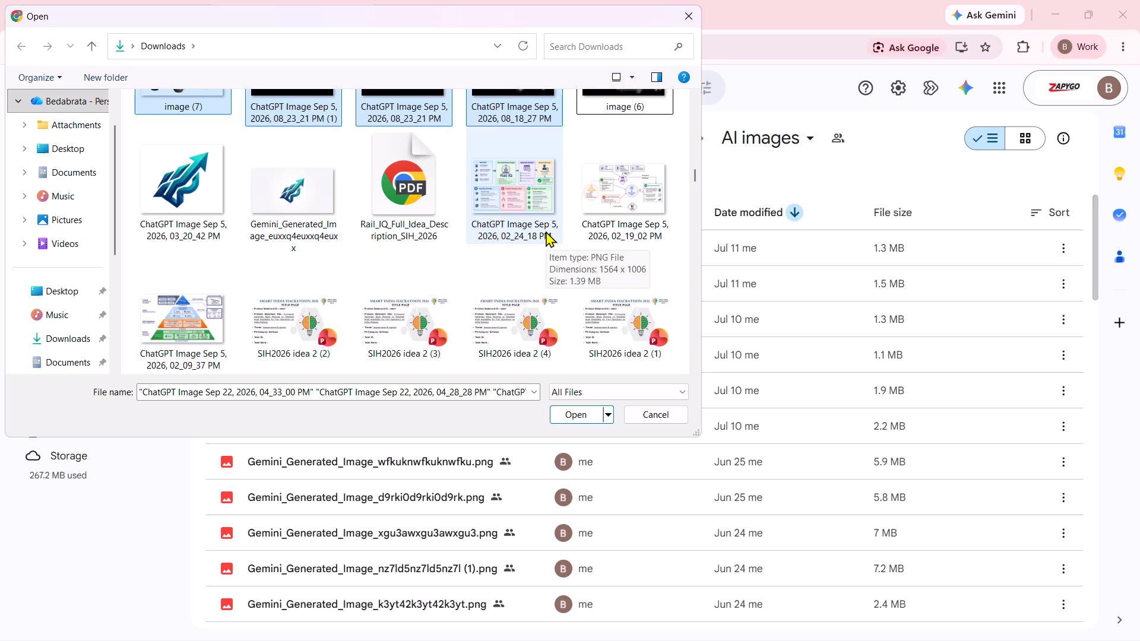
scroll(546, 231, down, 6)
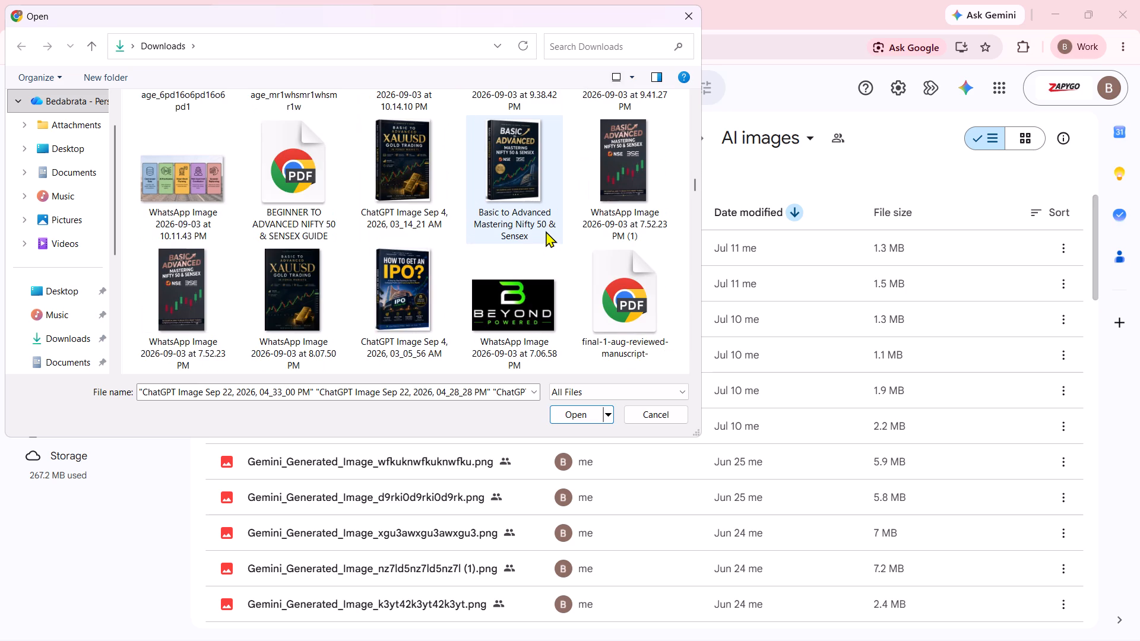
scroll(545, 231, down, 2)
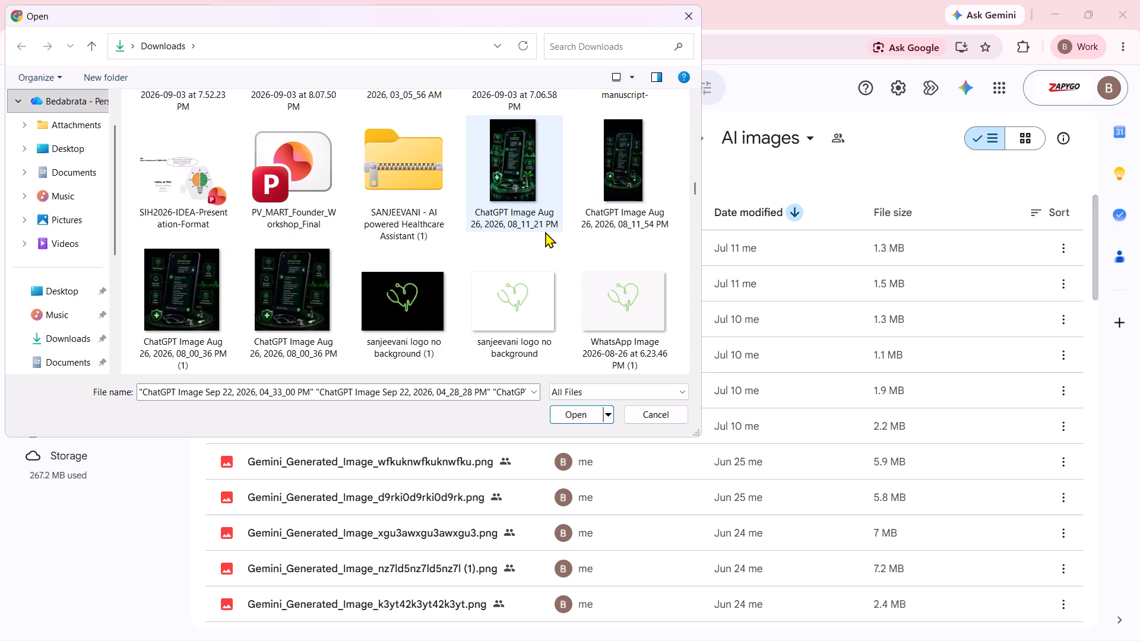
scroll(545, 231, down, 3)
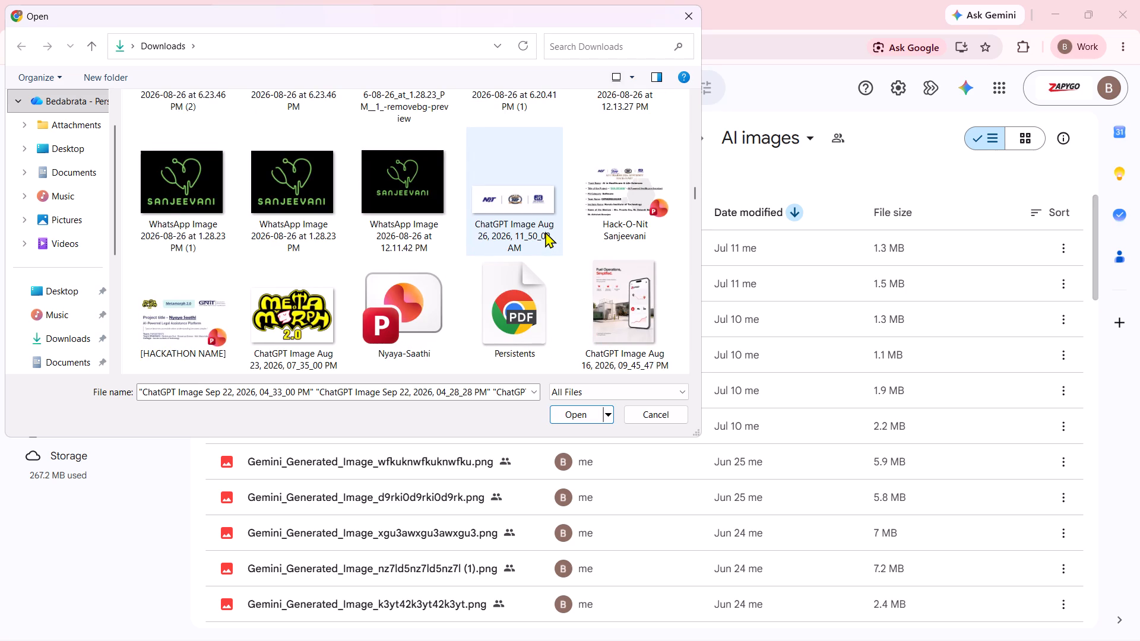
scroll(574, 230, down, 1)
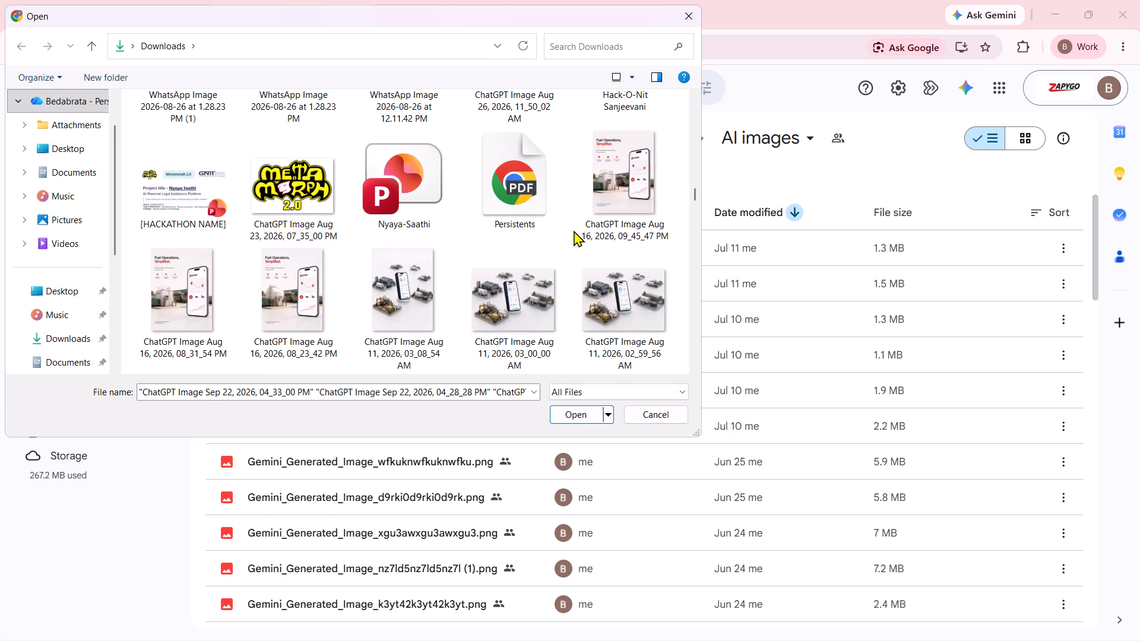
ctrl+click(616, 208)
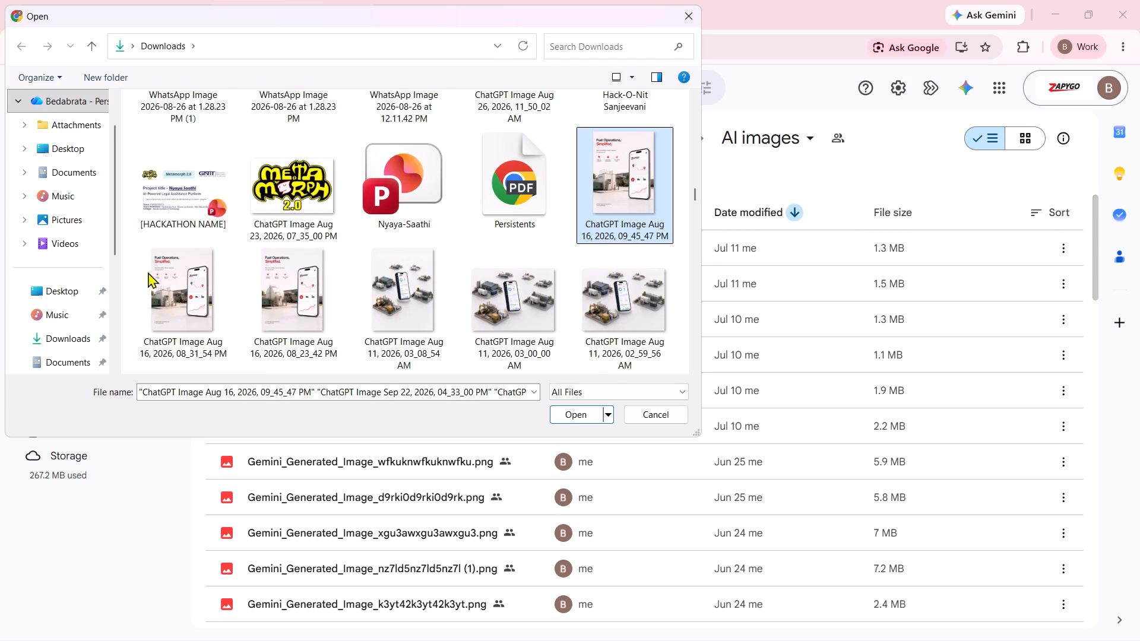
ctrl+click(170, 287)
ctrl+click(311, 287)
Add the Aug 10, 2026 ChatGPT images timed 02_21_14 AM, 02_17_28 AM and 02_05_04 AM to the selection.
scroll(479, 274, down, 1)
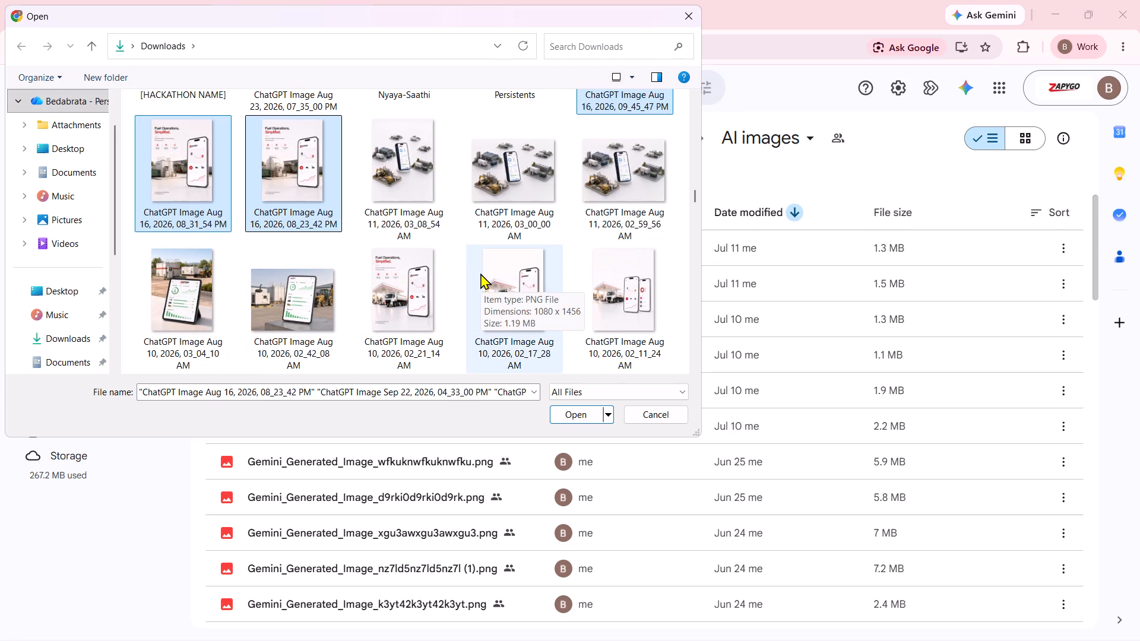
ctrl+click(416, 298)
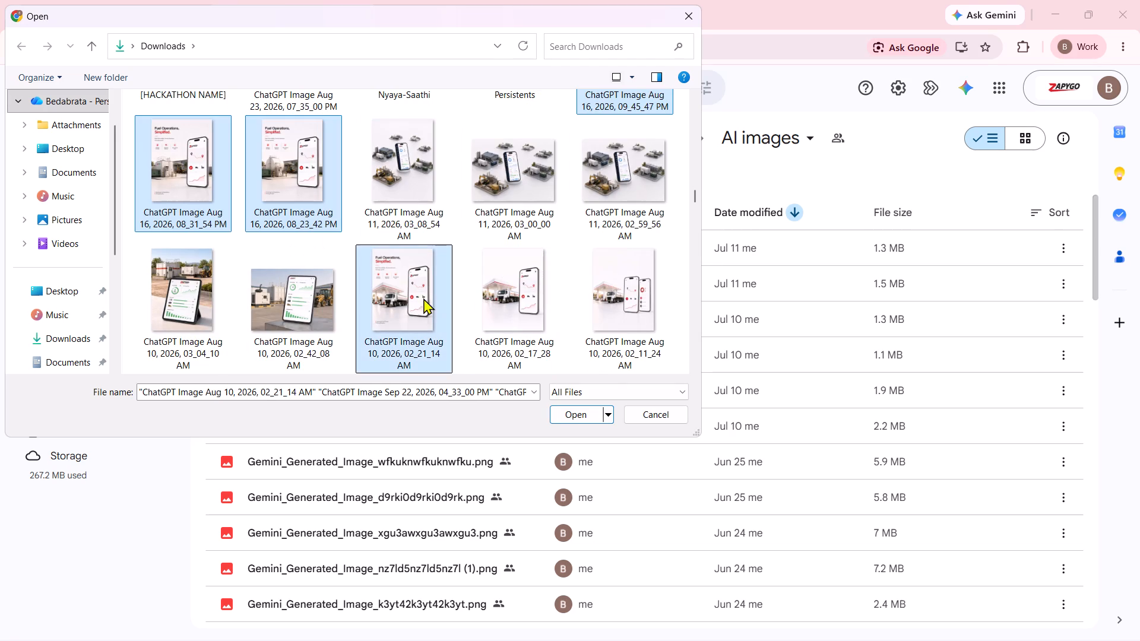
scroll(520, 288, down, 1)
ctrl+click(540, 203)
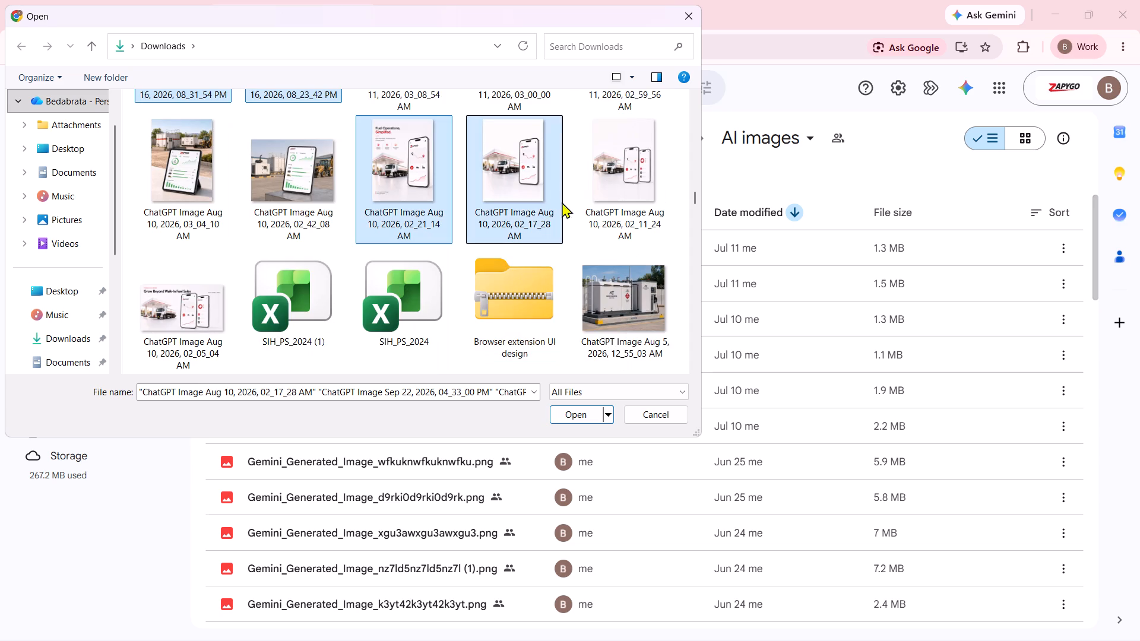
ctrl+click(223, 295)
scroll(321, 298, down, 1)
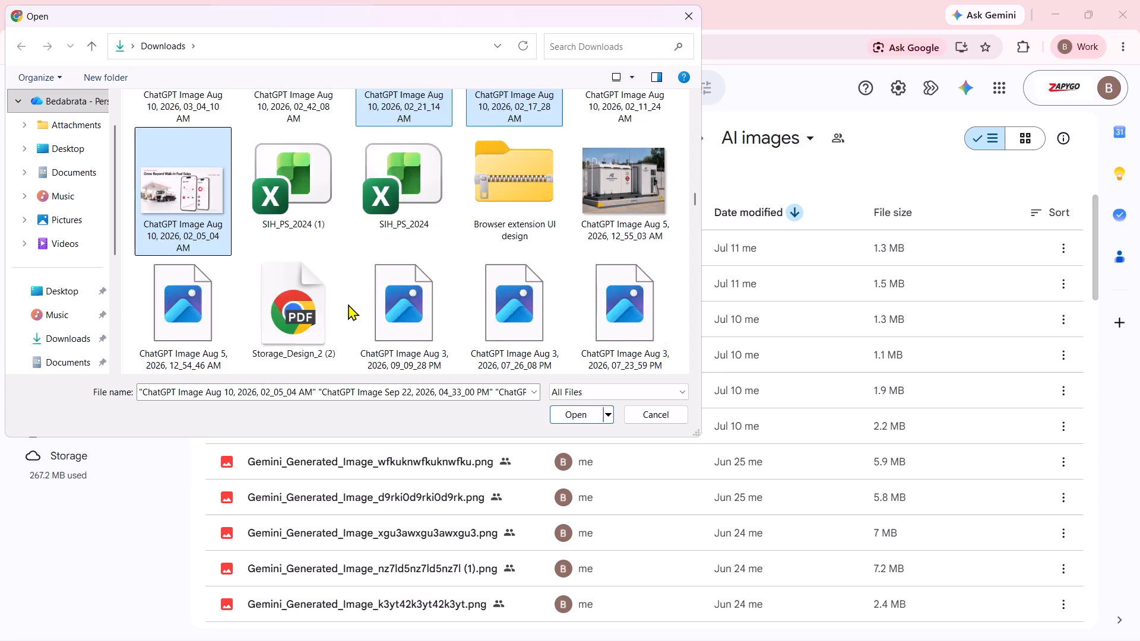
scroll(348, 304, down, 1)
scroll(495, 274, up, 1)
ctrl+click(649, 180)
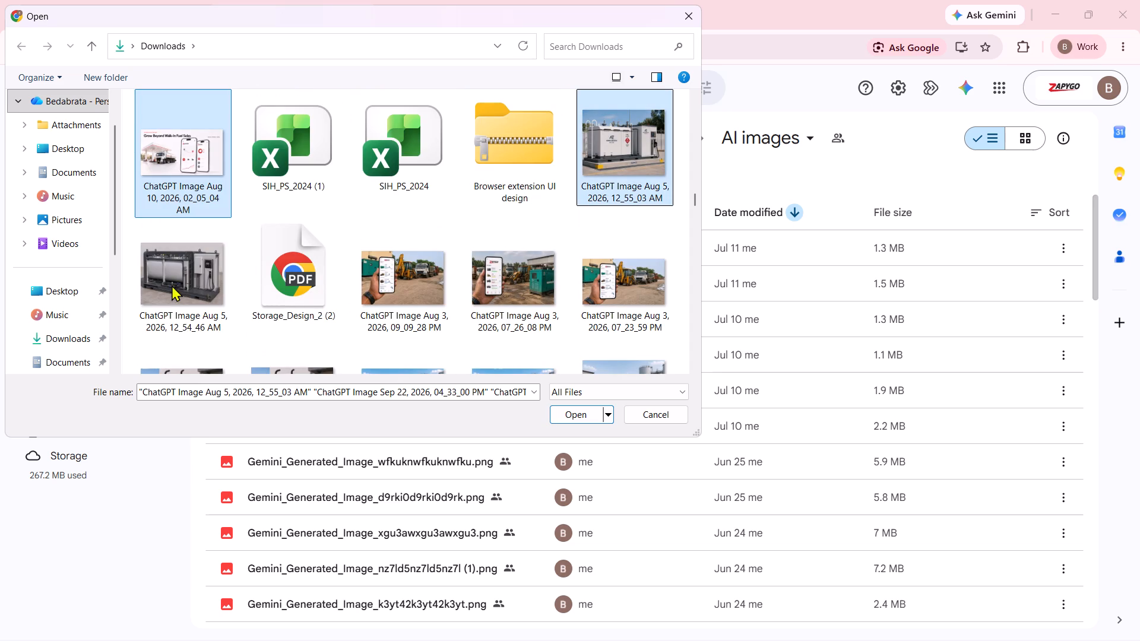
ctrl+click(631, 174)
Add green_generator_alert_260x170 (1) and the ChatGPT images of Aug 2, 2026, 10_55_16 PM and Jul 14, 2026, 05_33_14 PM to the selection.
scroll(427, 254, down, 2)
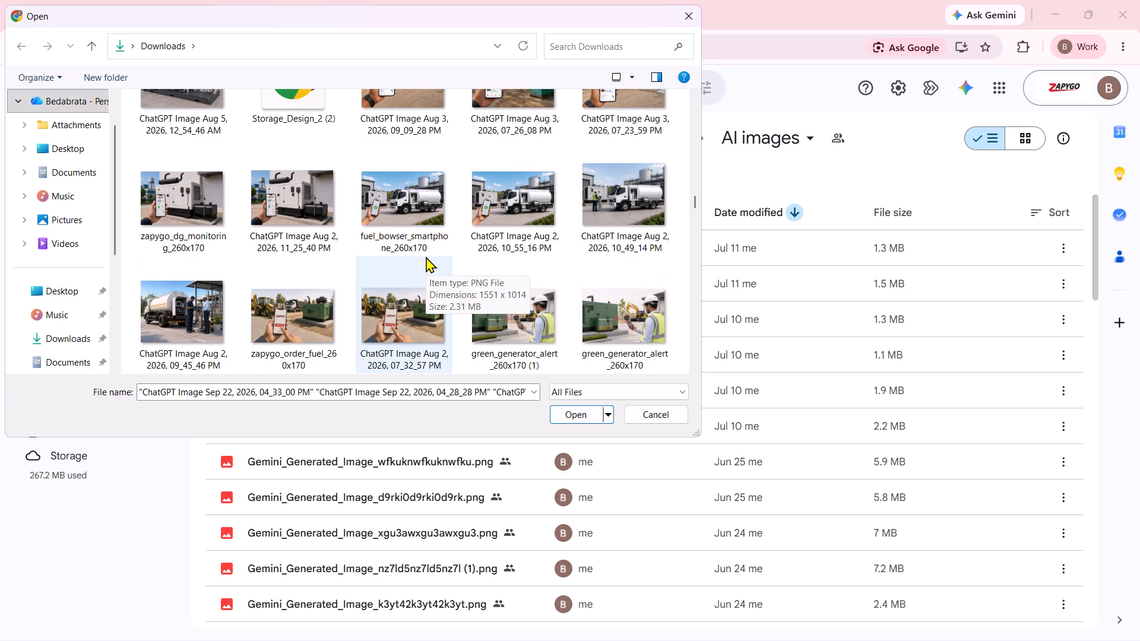
ctrl+click(499, 296)
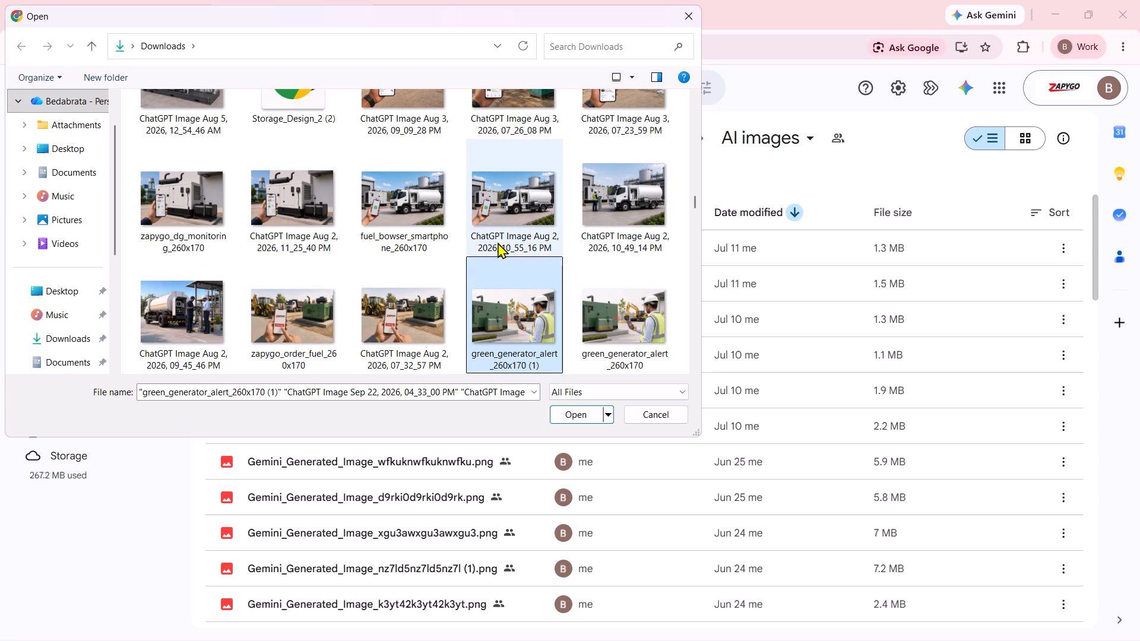
ctrl+click(502, 212)
scroll(476, 224, down, 3)
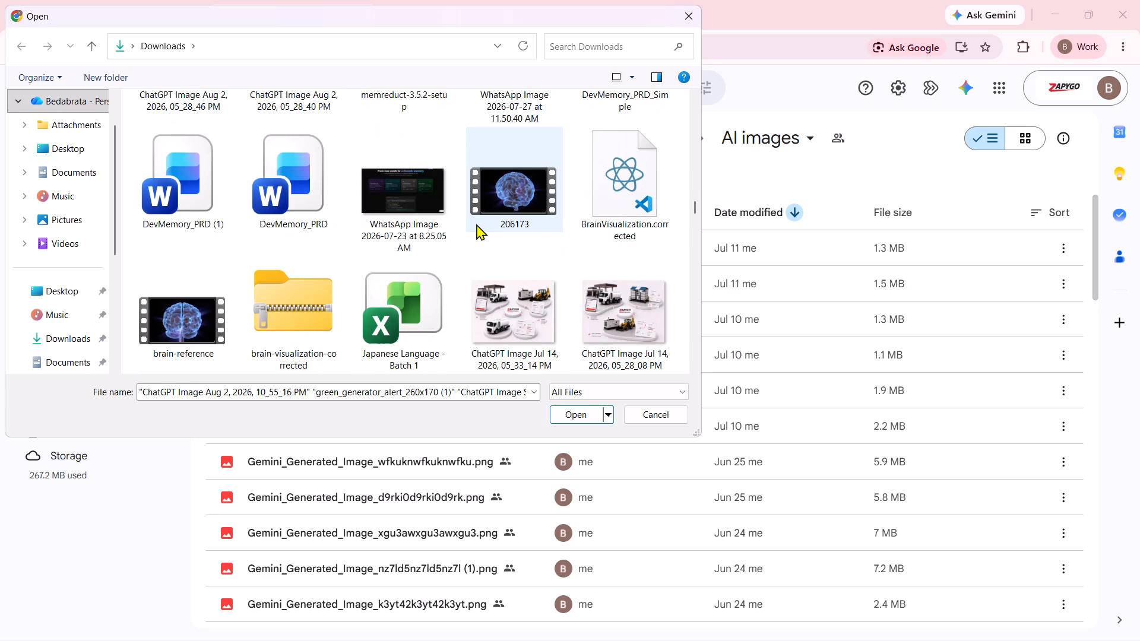
ctrl+click(533, 332)
Find the ChatGPT image of Jun 26, 2026, 10_47_30 AM, include it, and start uploading the selected images to the AI images folder.
scroll(539, 329, down, 3)
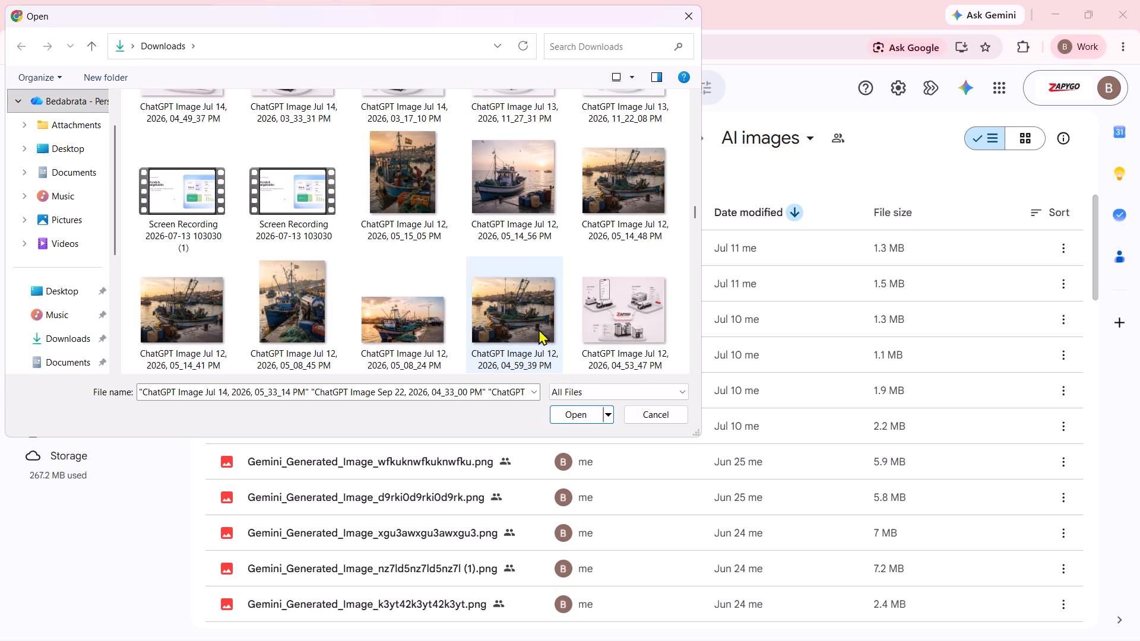
scroll(539, 329, down, 3)
scroll(479, 296, up, 2)
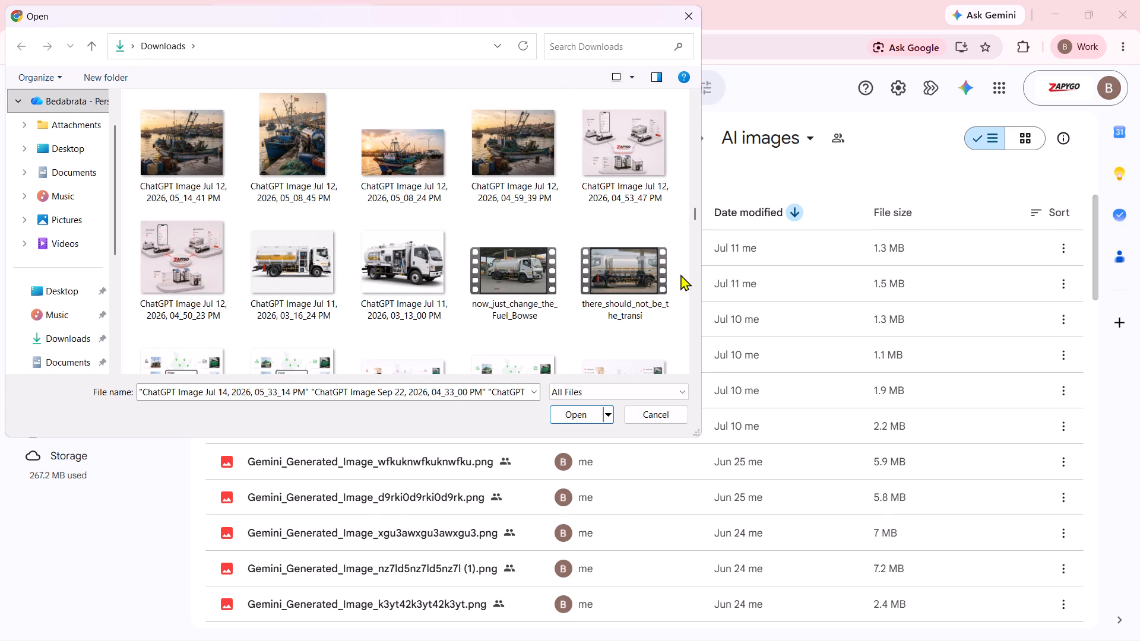
ctrl+scroll(528, 249, down, 2)
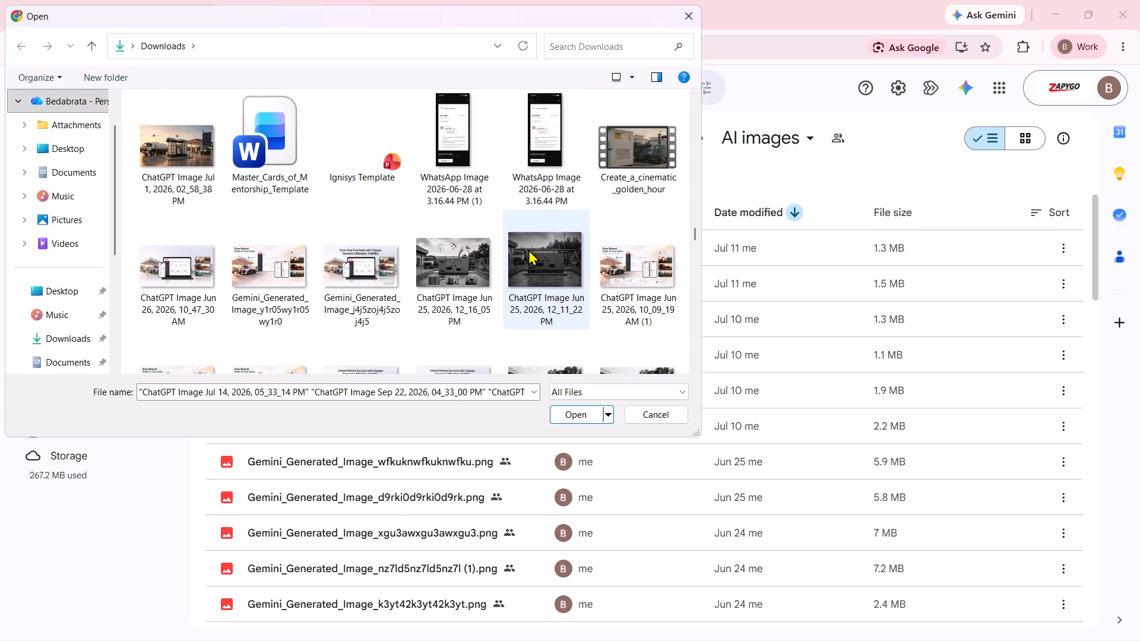
scroll(528, 249, down, 3)
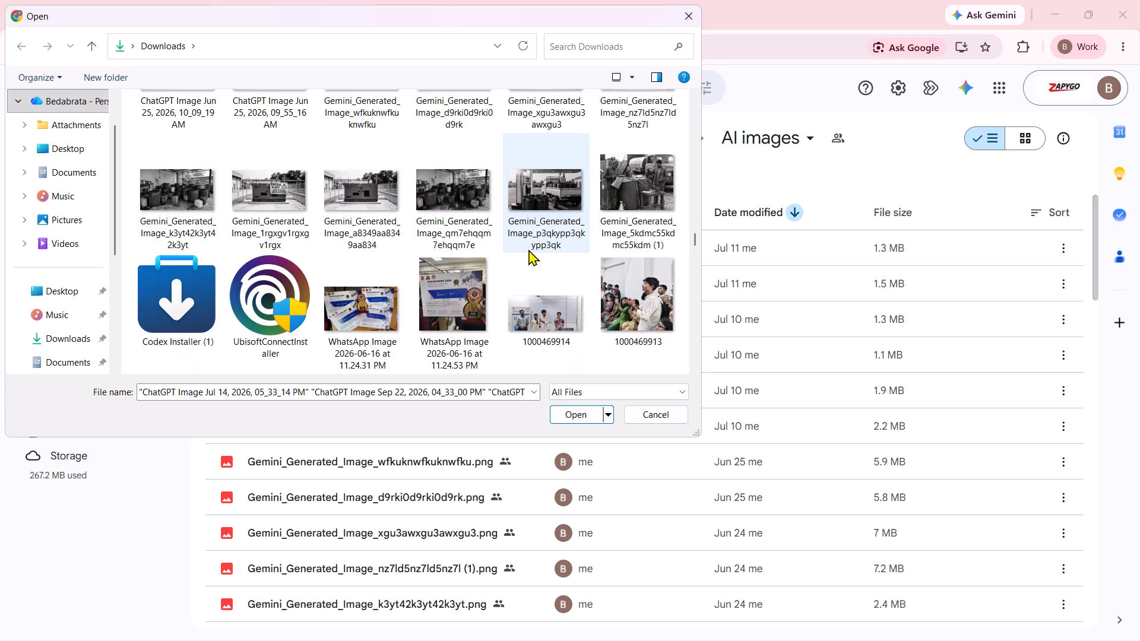
scroll(528, 249, down, 2)
scroll(528, 249, up, 2)
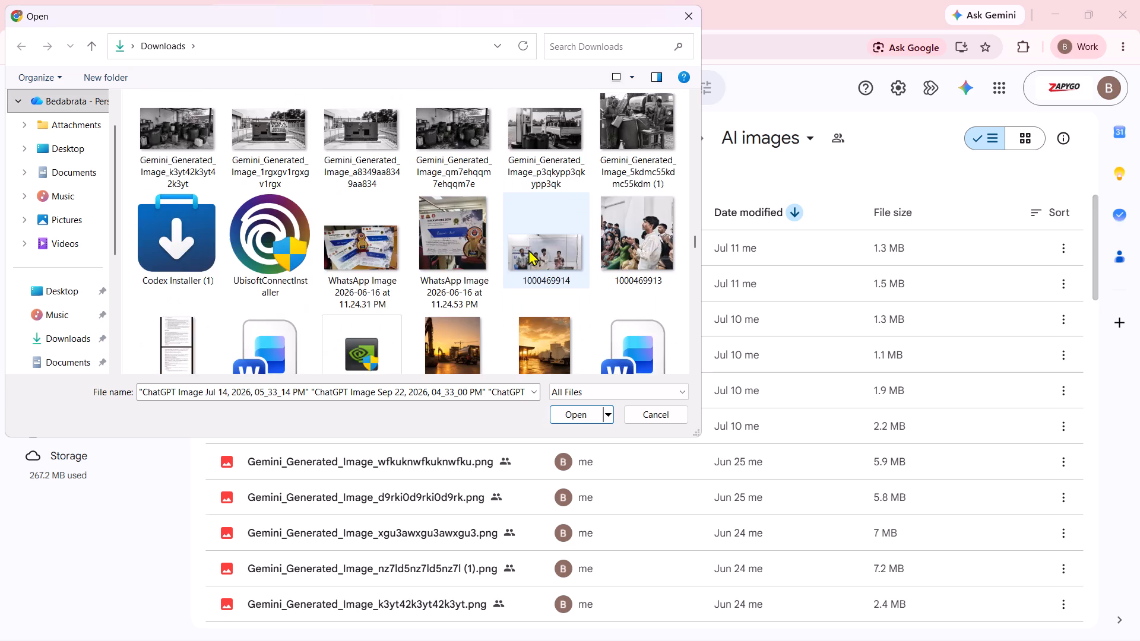
scroll(528, 249, up, 3)
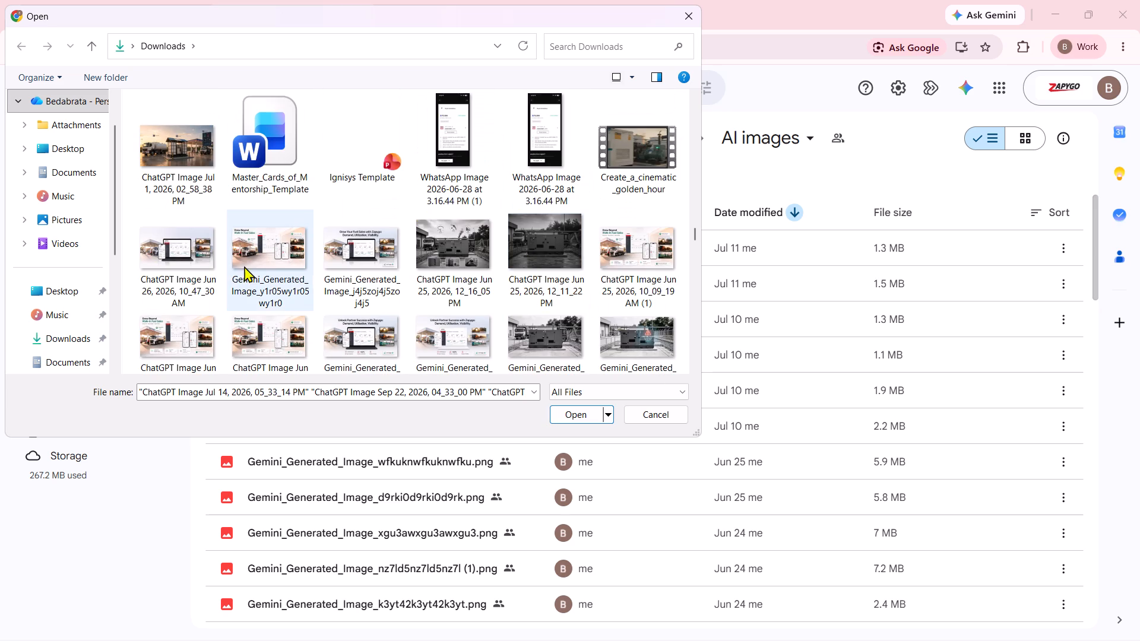
ctrl+double_click(211, 253)
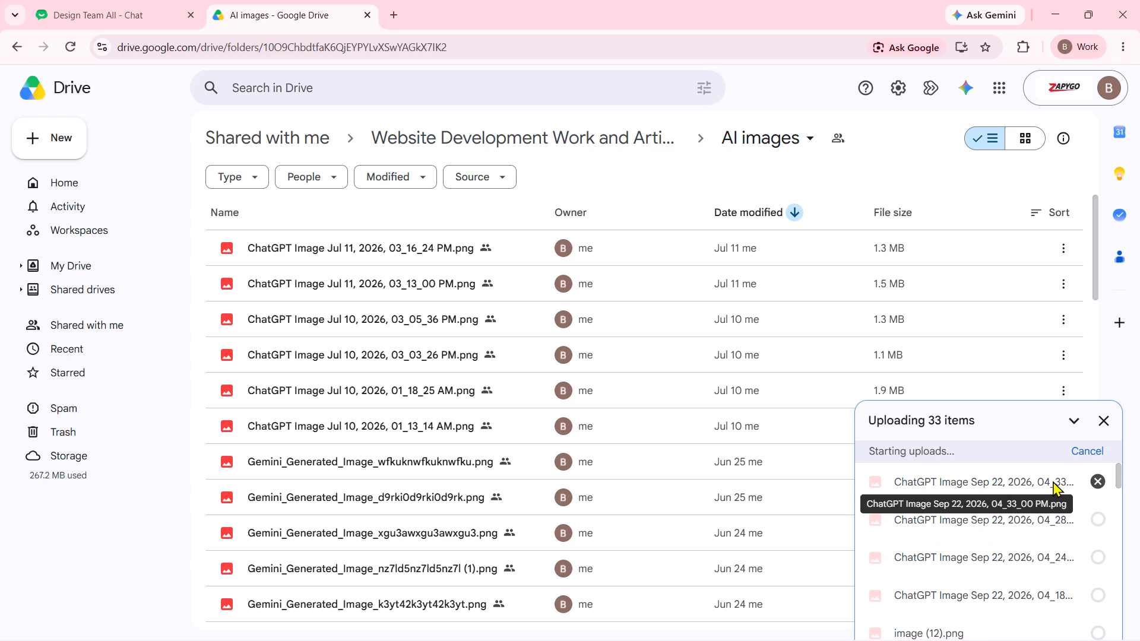
Check the upload queue and look through the files already listed in the AI images folder.
scroll(1053, 479, down, 4)
scroll(1052, 484, up, 2)
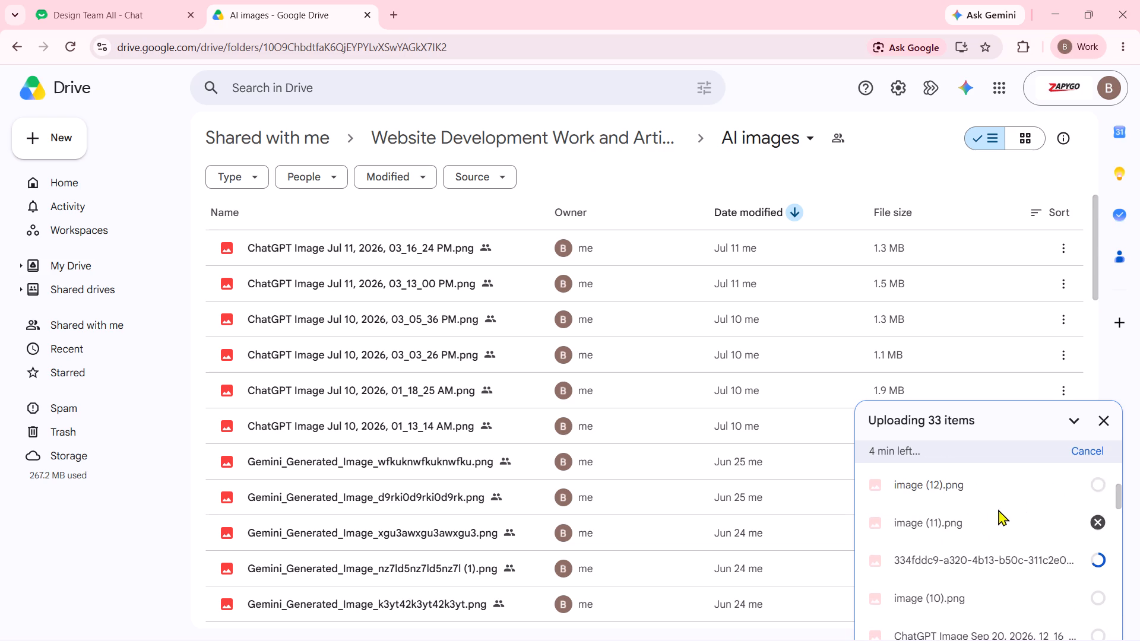
double_click(964, 488)
scroll(603, 427, down, 2)
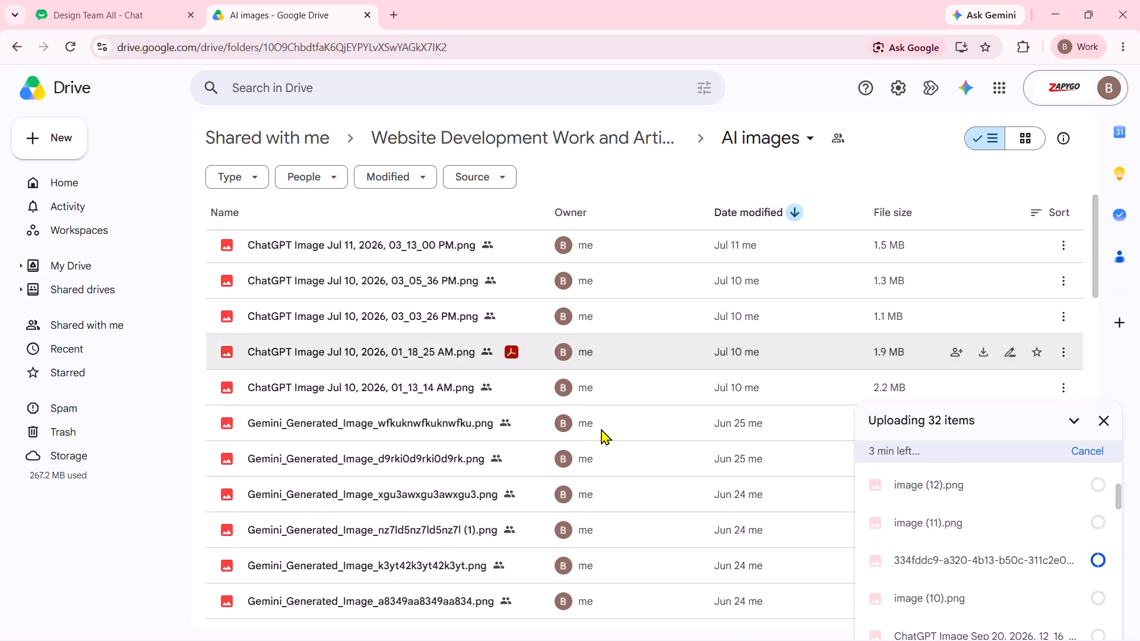
scroll(601, 429, down, 6)
scroll(593, 449, down, 17)
scroll(592, 452, up, 8)
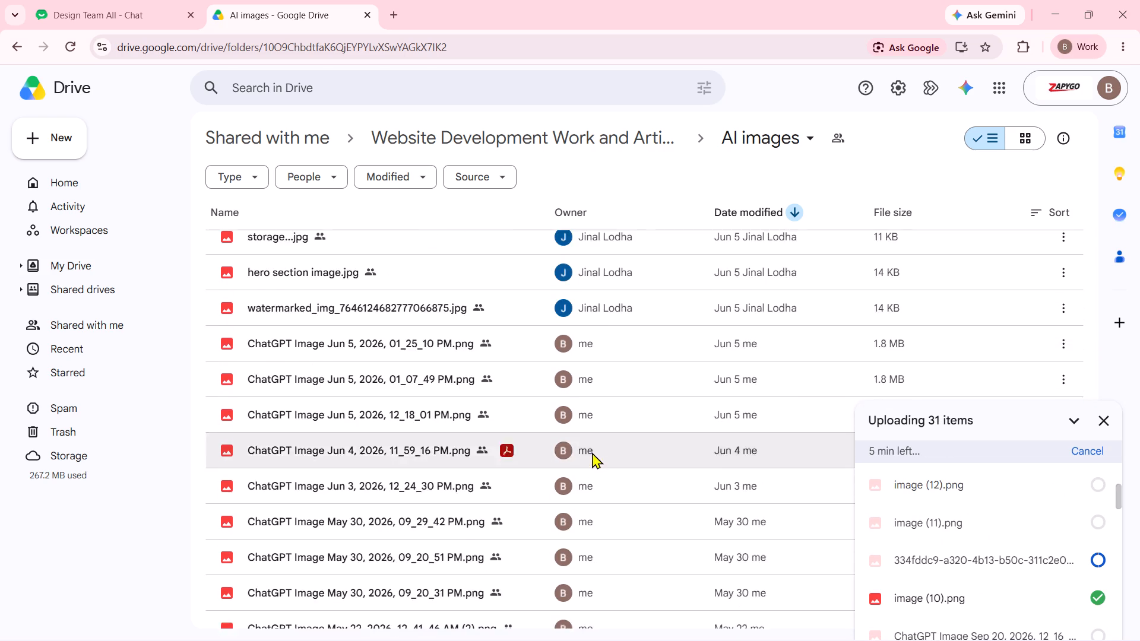
scroll(592, 452, up, 3)
Switch the AI images folder to grid view.
click(1032, 142)
Look through the AI images folder's thumbnails from newest to oldest and check the progress of the queued uploads.
scroll(544, 414, up, 4)
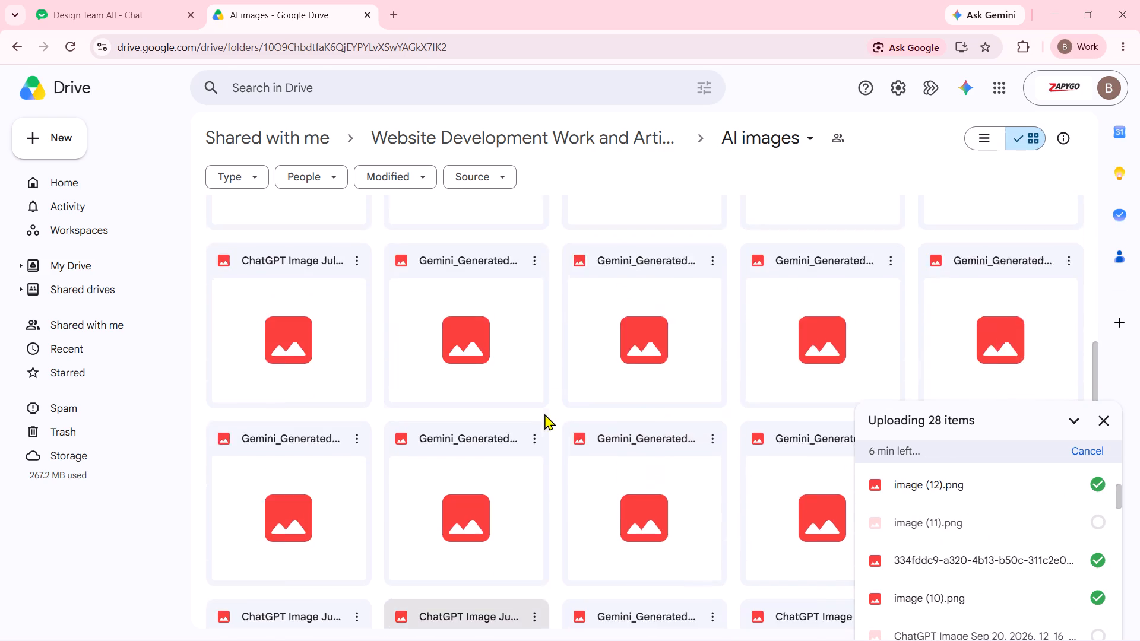
scroll(544, 414, up, 11)
scroll(556, 415, down, 2)
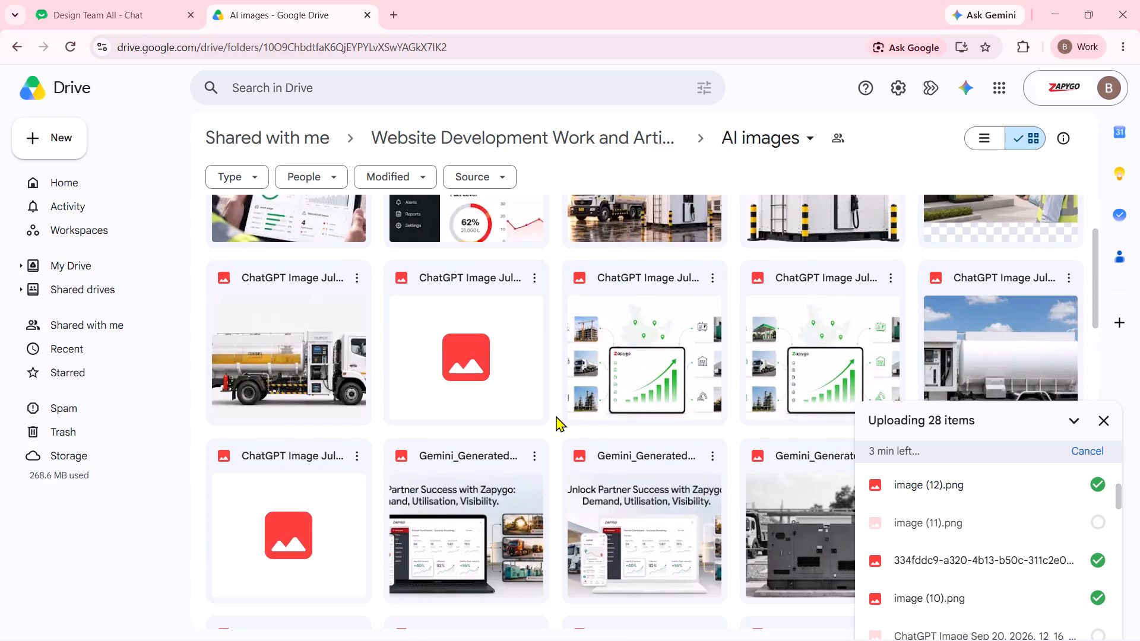
scroll(556, 415, down, 5)
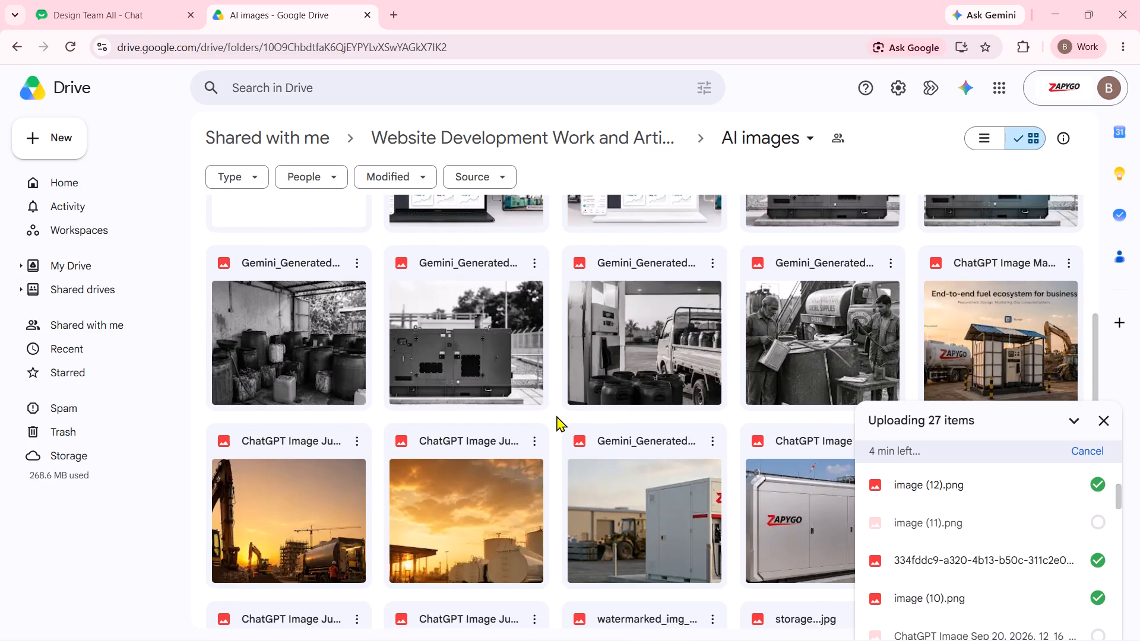
scroll(556, 415, down, 5)
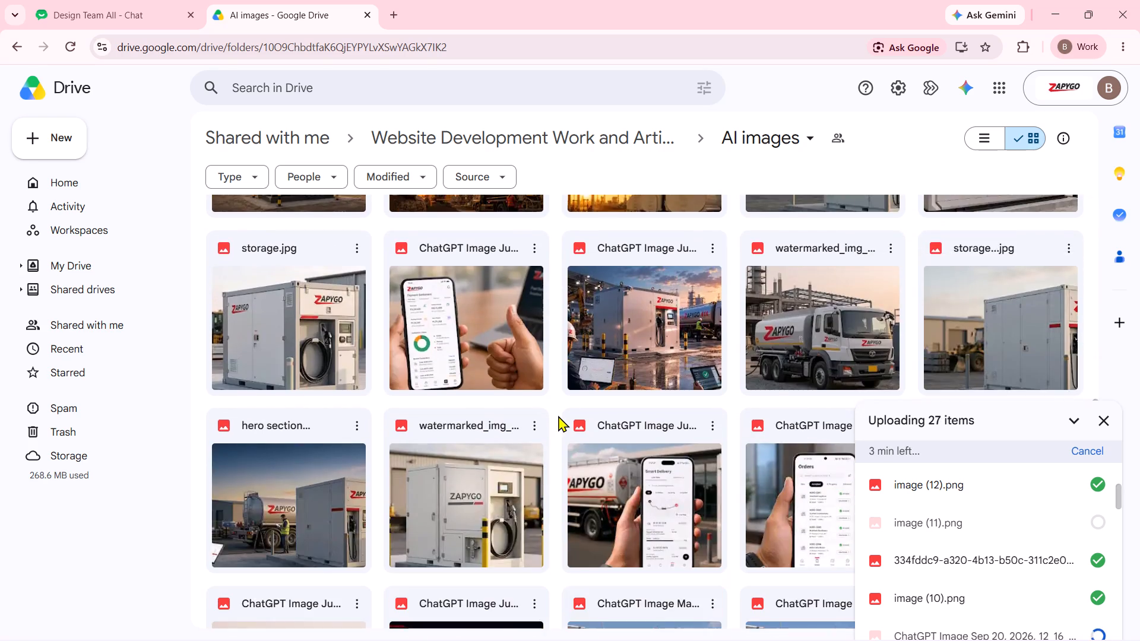
scroll(558, 415, down, 17)
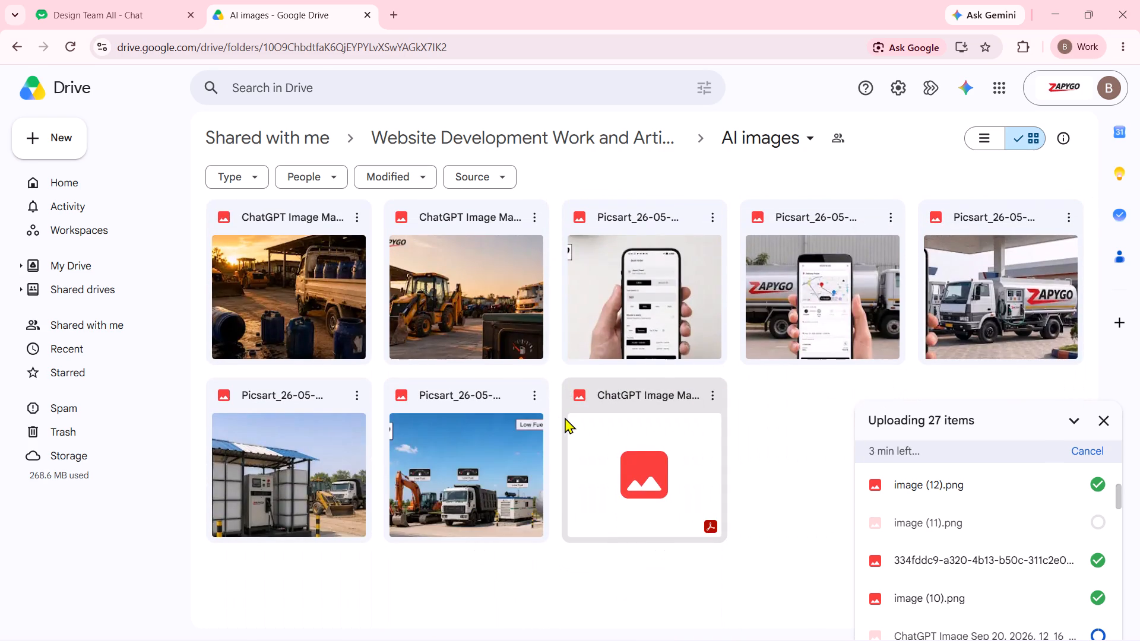
scroll(565, 417, down, 6)
scroll(570, 415, up, 11)
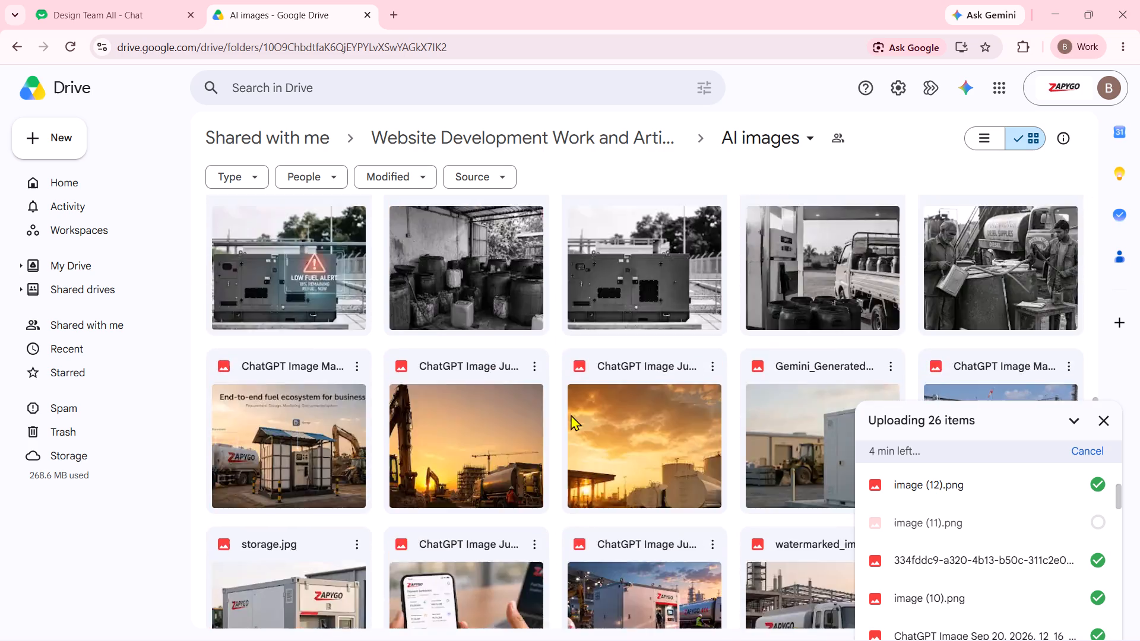
scroll(571, 414, up, 16)
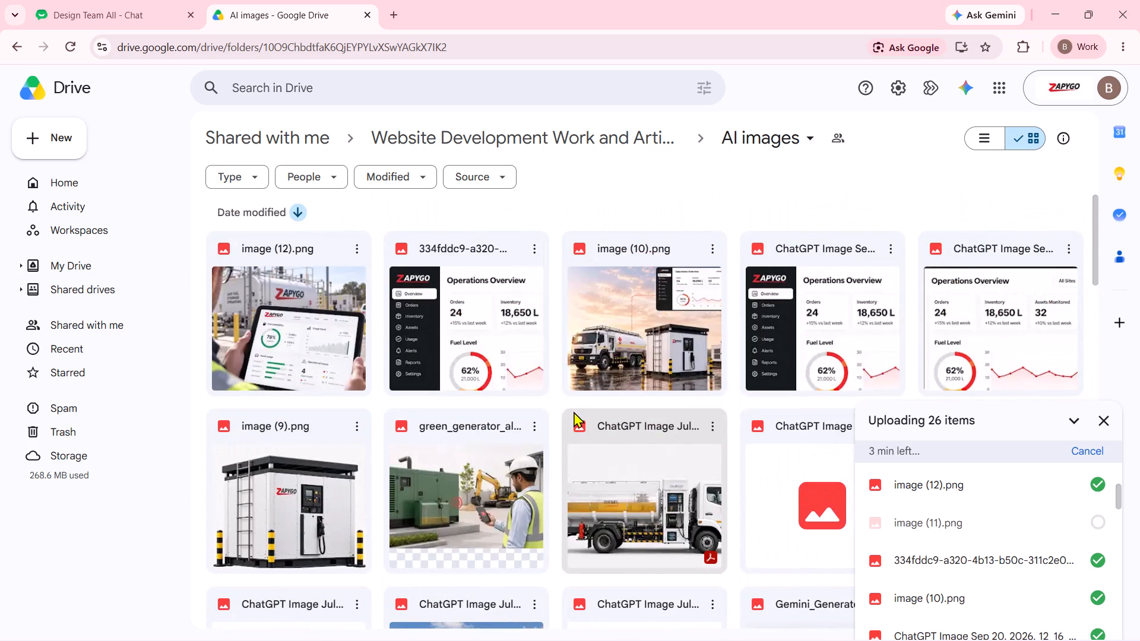
scroll(615, 383, up, 3)
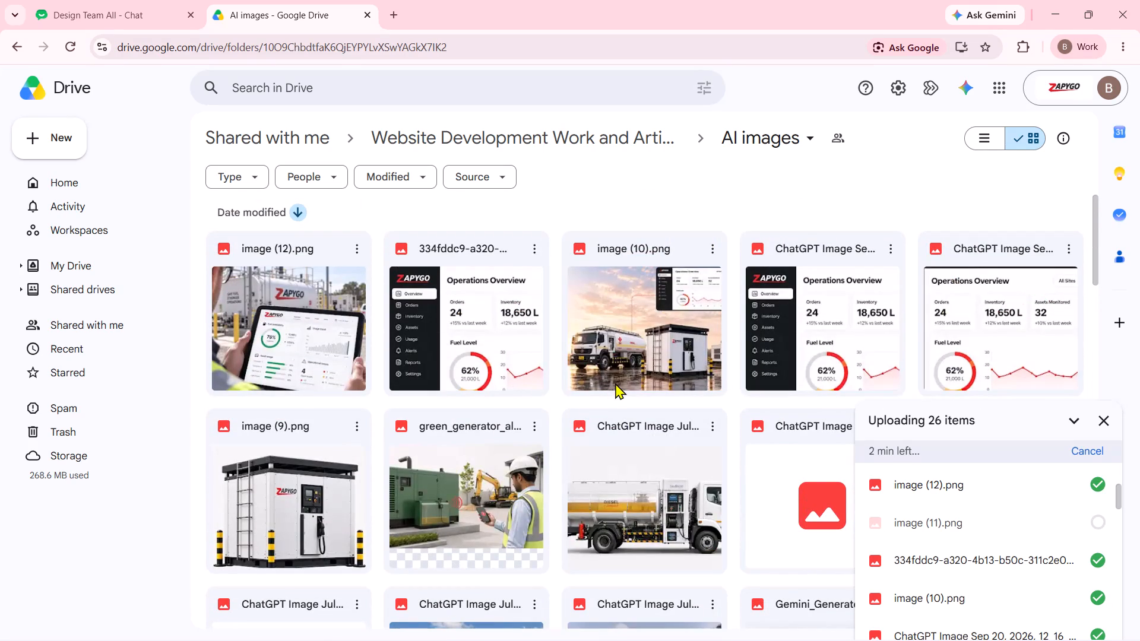
scroll(1104, 583, down, 9)
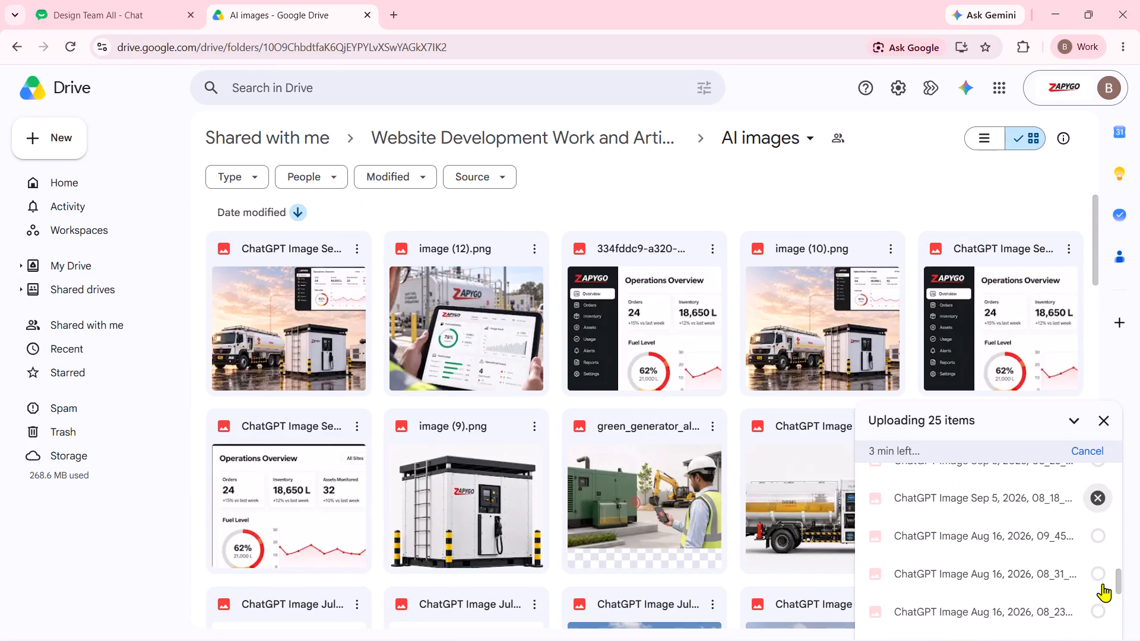
scroll(1101, 580, up, 14)
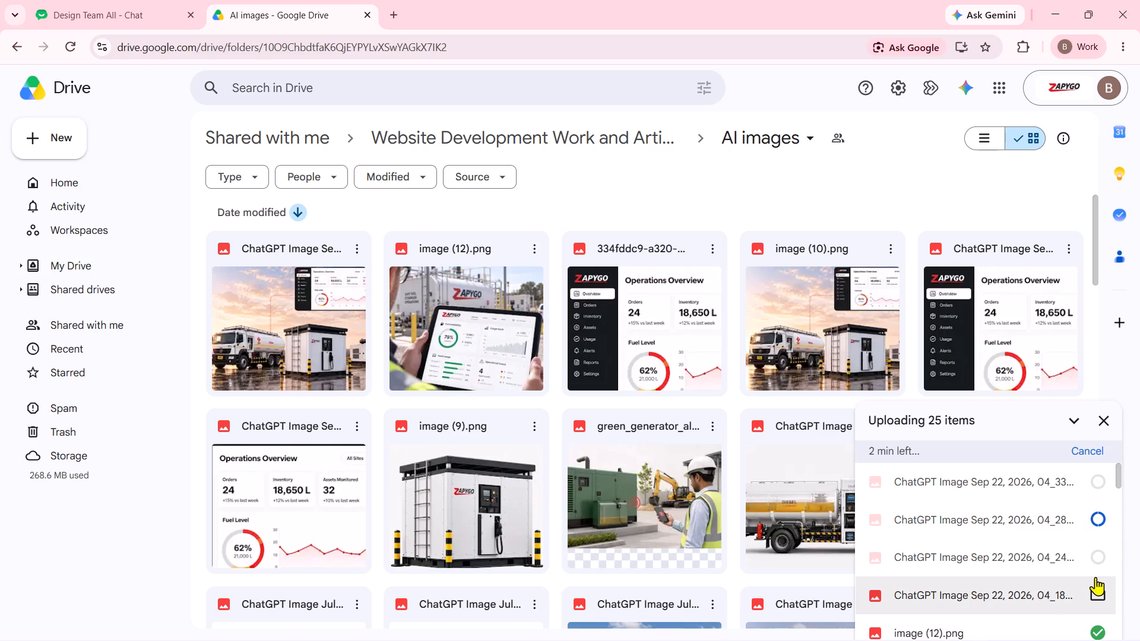
scroll(543, 426, up, 1)
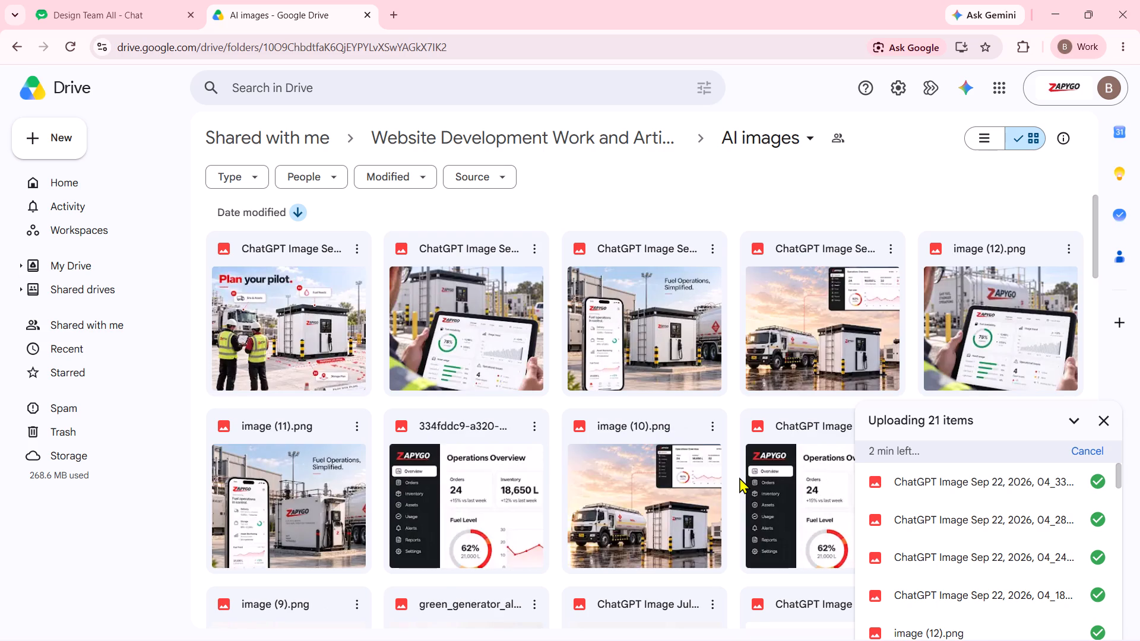
Review the AI images folder's thumbnails again, from the newly uploaded images down to the oldest ones.
scroll(681, 523, down, 6)
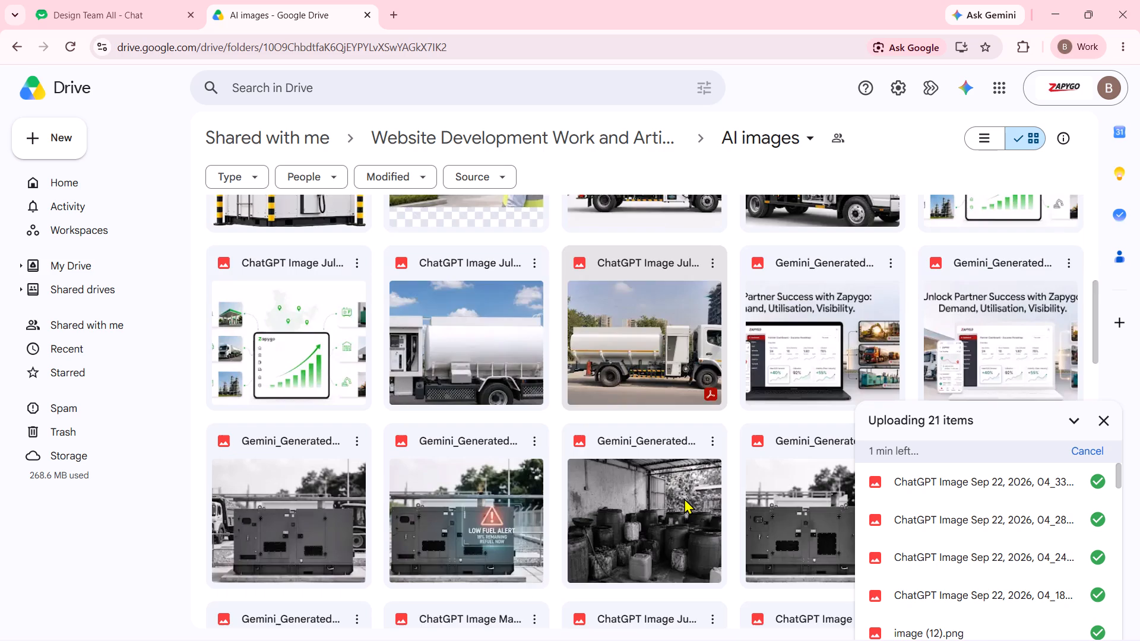
scroll(684, 498, down, 12)
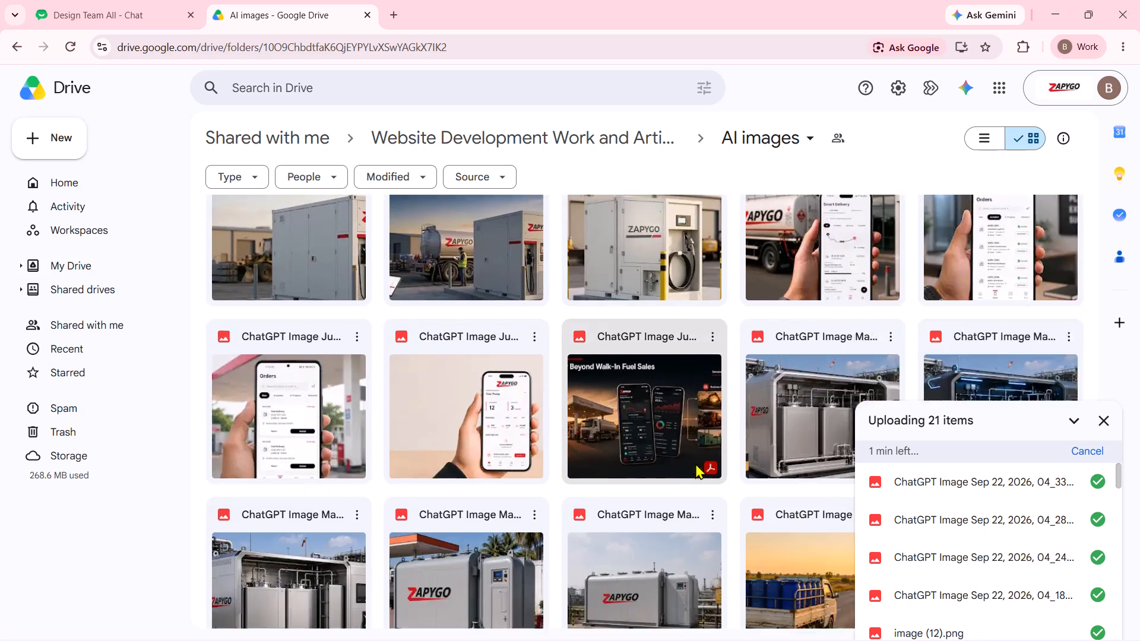
scroll(695, 463, down, 13)
scroll(1139, 474, down, 3)
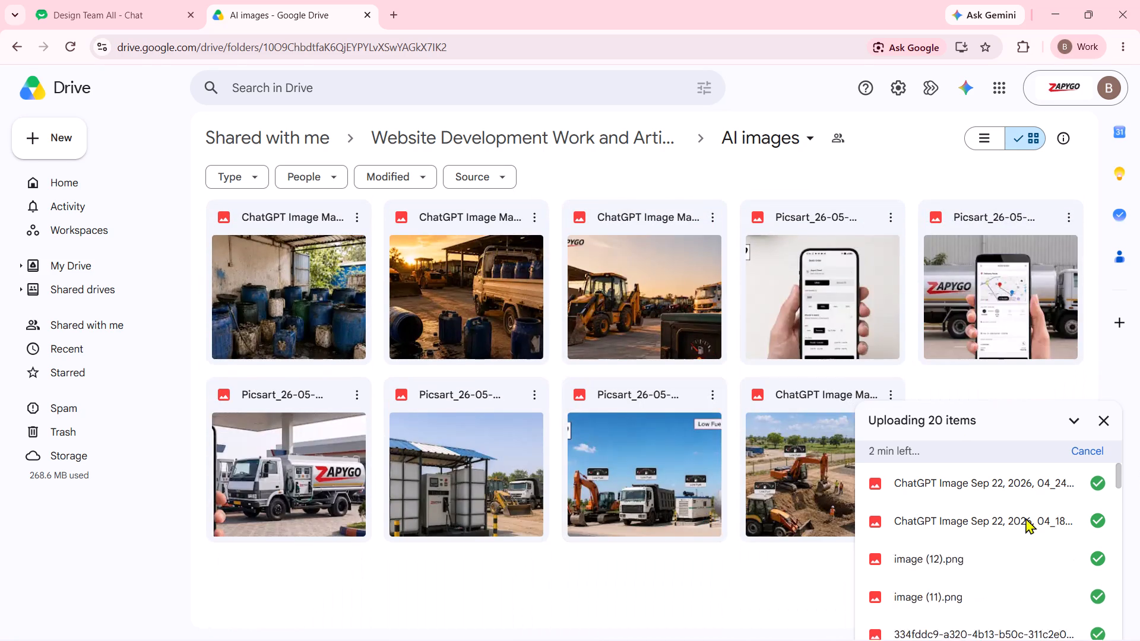
Check the upload queue through to its last entries and look back over the folder's newer thumbnails.
scroll(1025, 518, down, 3)
scroll(1025, 516, up, 1)
scroll(1025, 516, down, 1)
scroll(1025, 516, up, 1)
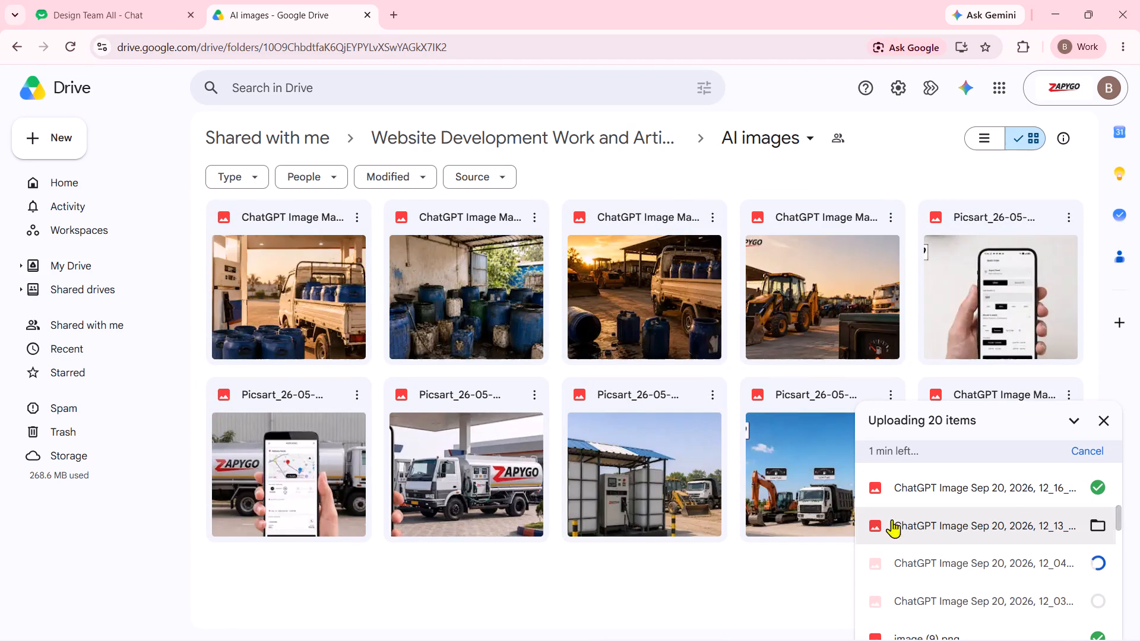
scroll(884, 546, down, 6)
scroll(973, 553, down, 11)
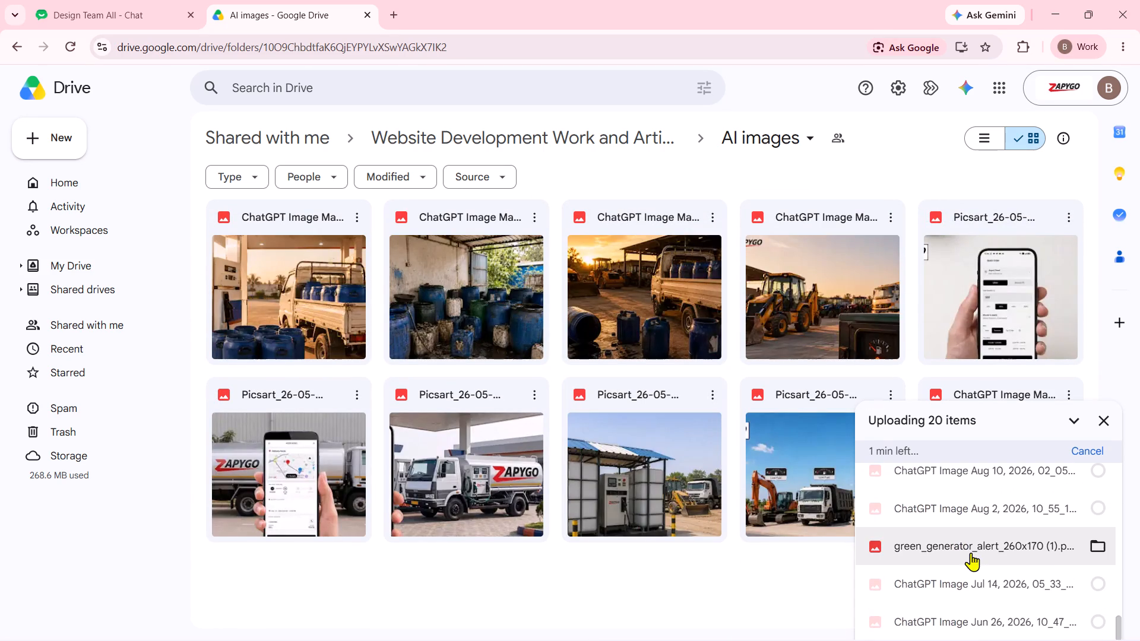
scroll(826, 557, down, 4)
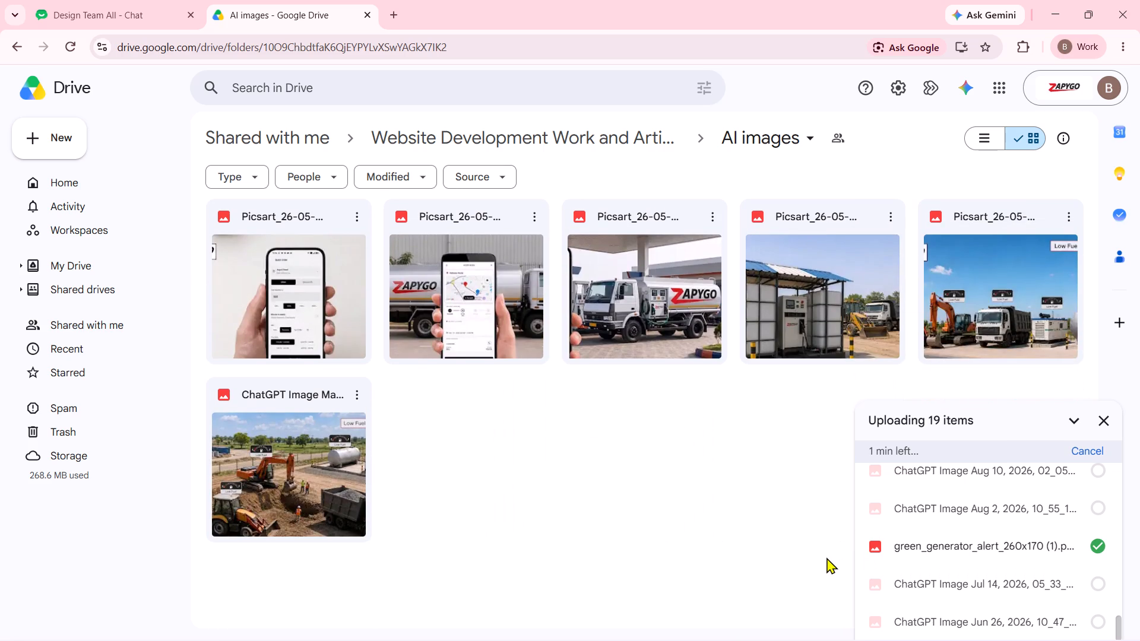
scroll(753, 544, up, 11)
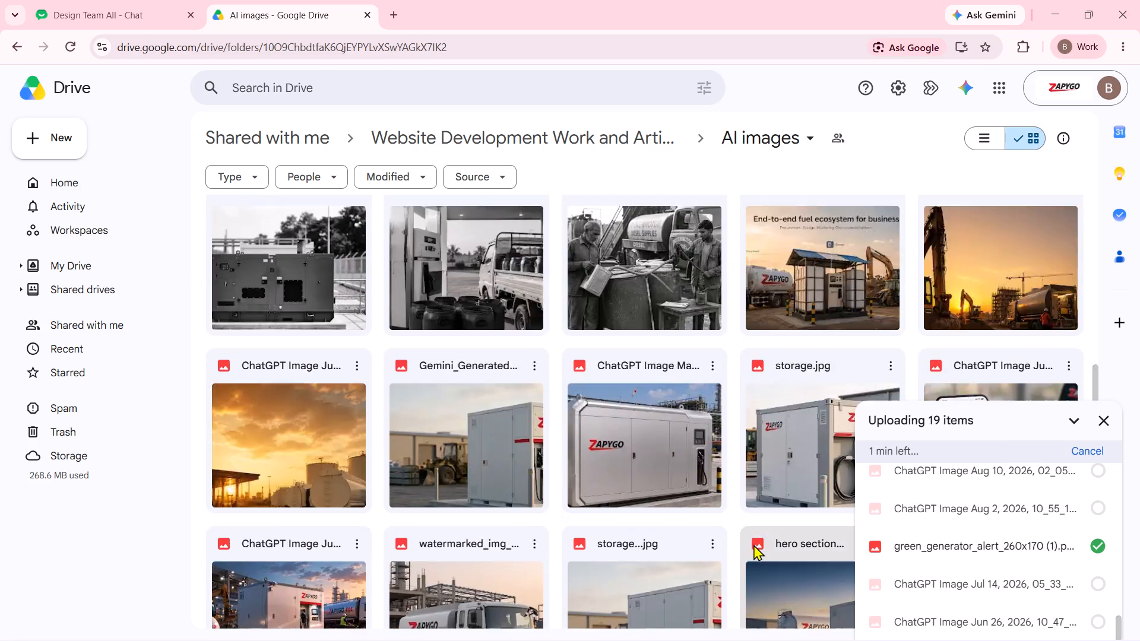
scroll(753, 544, up, 20)
scroll(753, 544, down, 5)
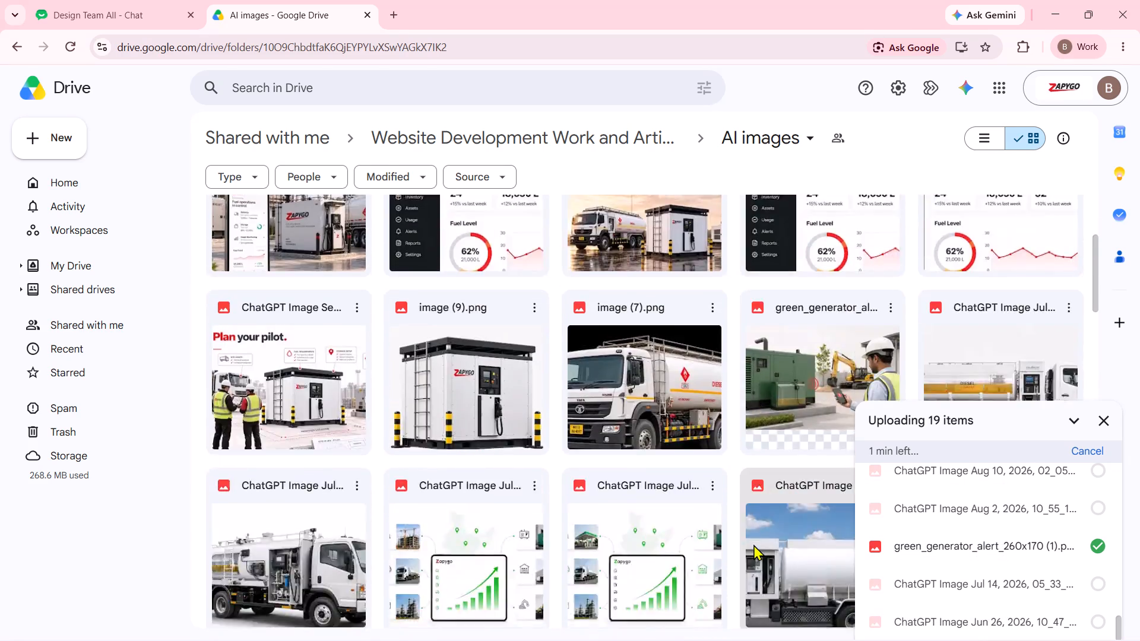
Look through the AI images folder's thumbnails from the September images down to the oldest Picsart images.
scroll(753, 544, down, 1)
scroll(753, 544, up, 1)
scroll(753, 544, down, 2)
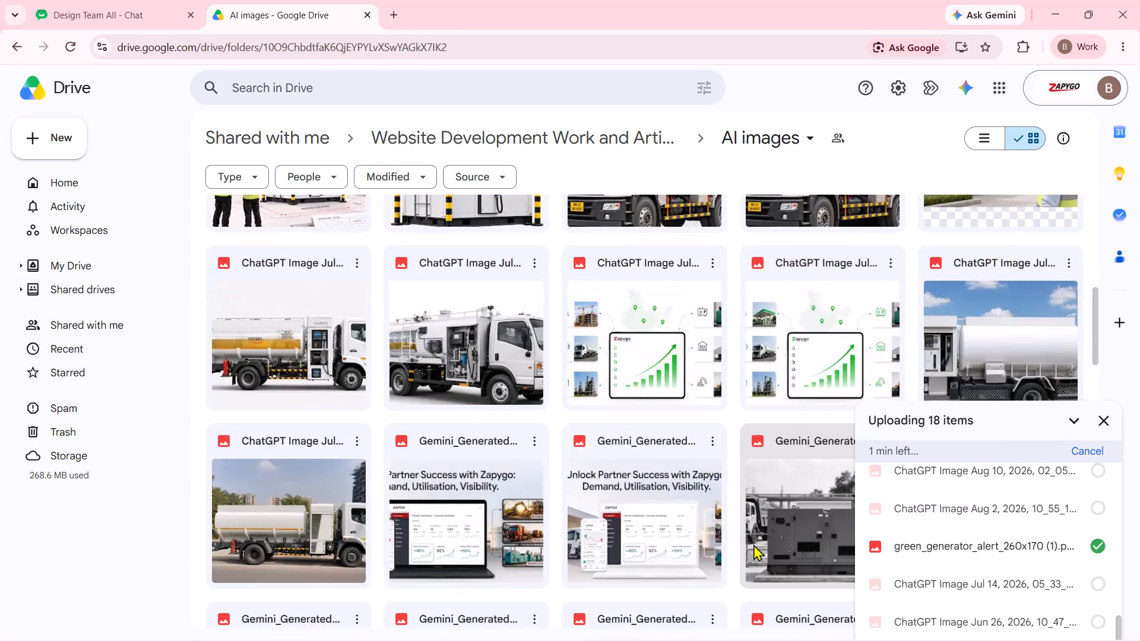
scroll(765, 531, down, 7)
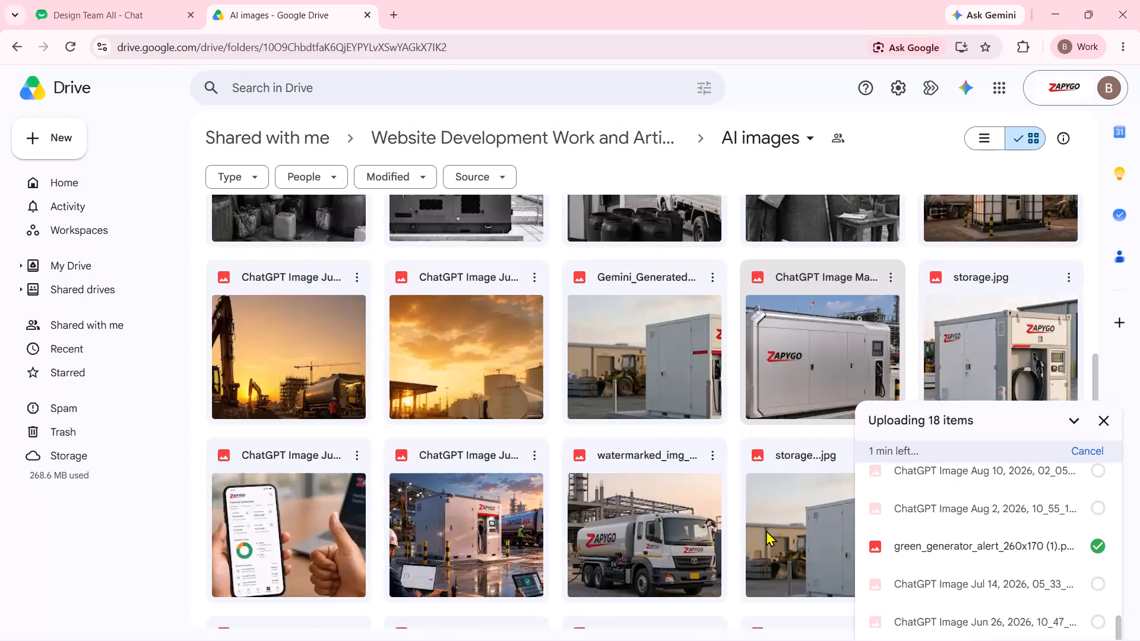
scroll(766, 530, down, 17)
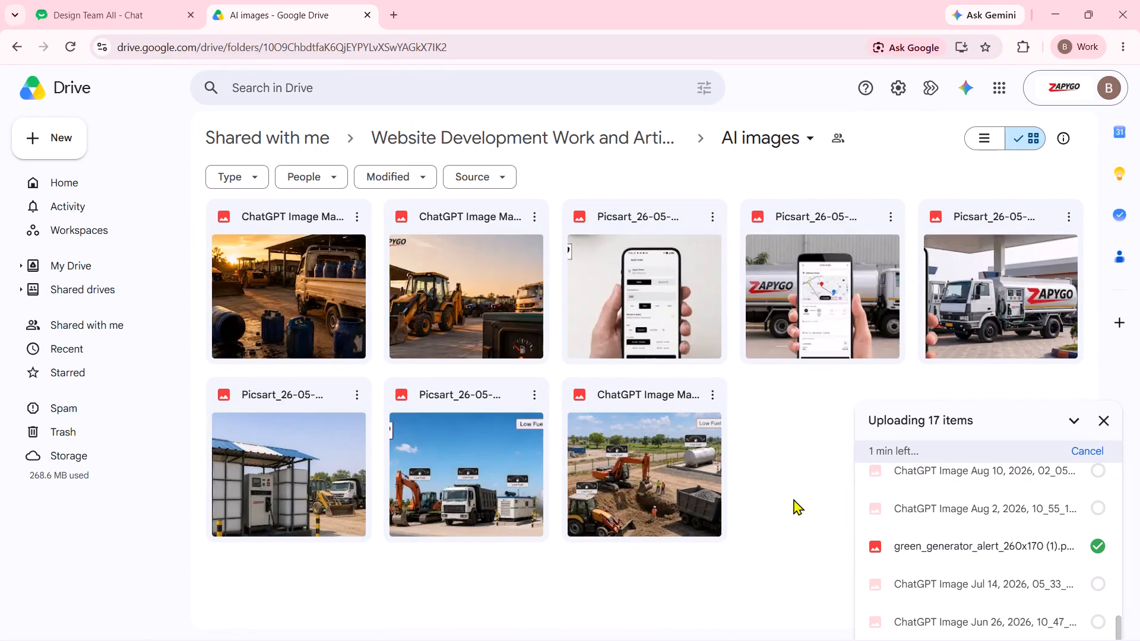
Go back to the newer thumbnails and look through the AI images folder down to its oldest images again.
scroll(786, 440, up, 20)
scroll(786, 440, up, 3)
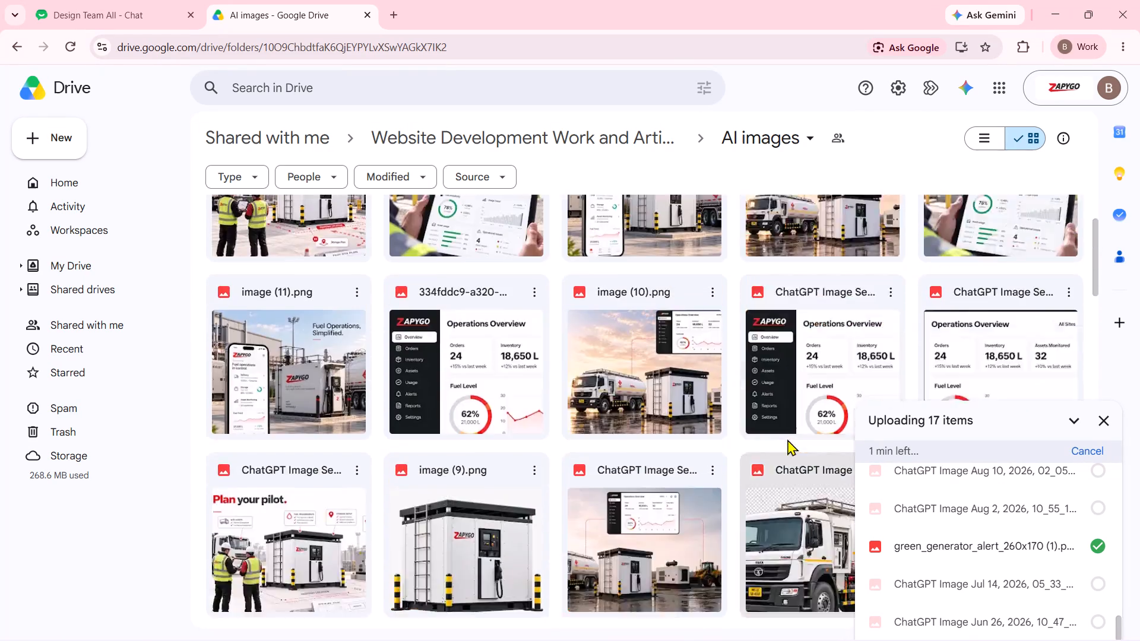
scroll(787, 439, up, 9)
scroll(647, 416, down, 9)
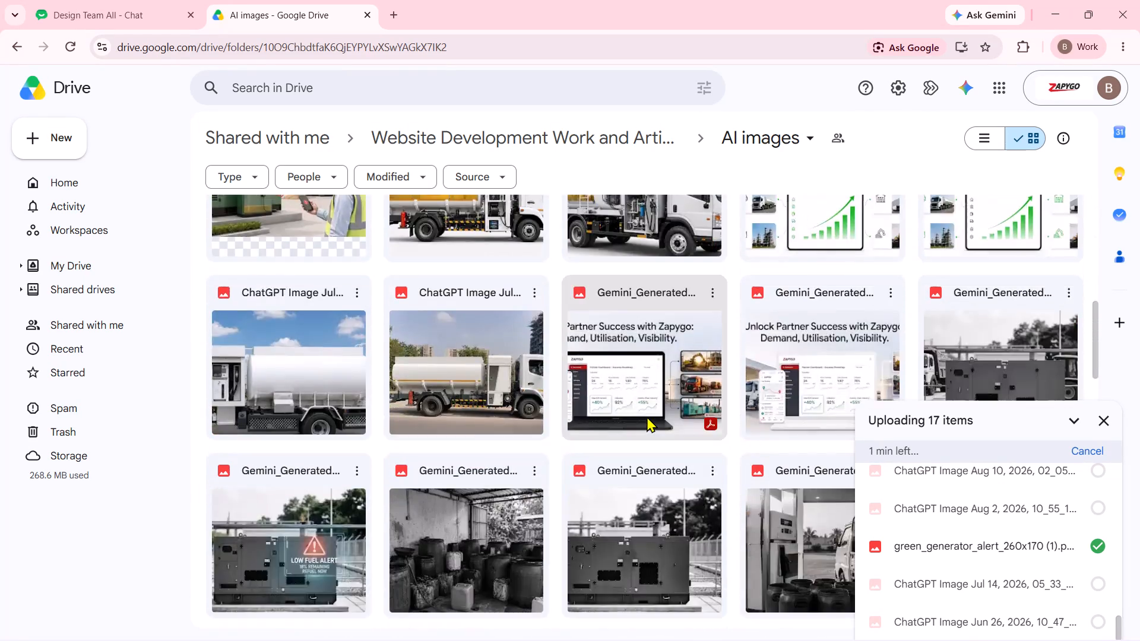
scroll(647, 416, down, 16)
scroll(647, 421, down, 7)
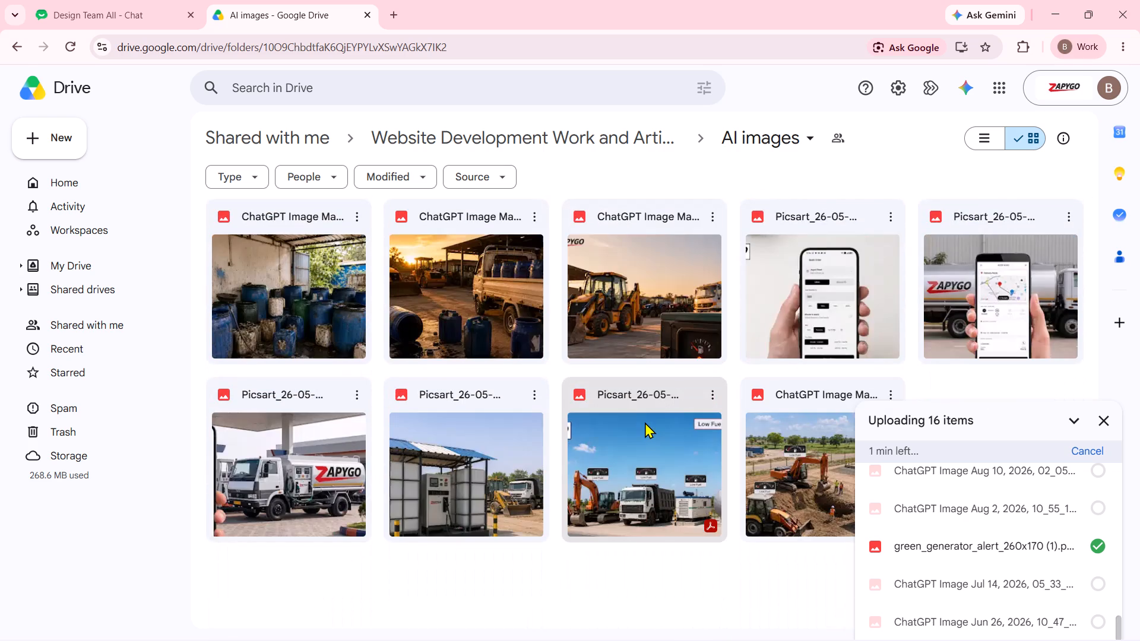
scroll(645, 422, down, 2)
Examine the fuel station, tanker truck and generator thumbnails among the folder's newer images while the uploads continue.
scroll(645, 422, up, 8)
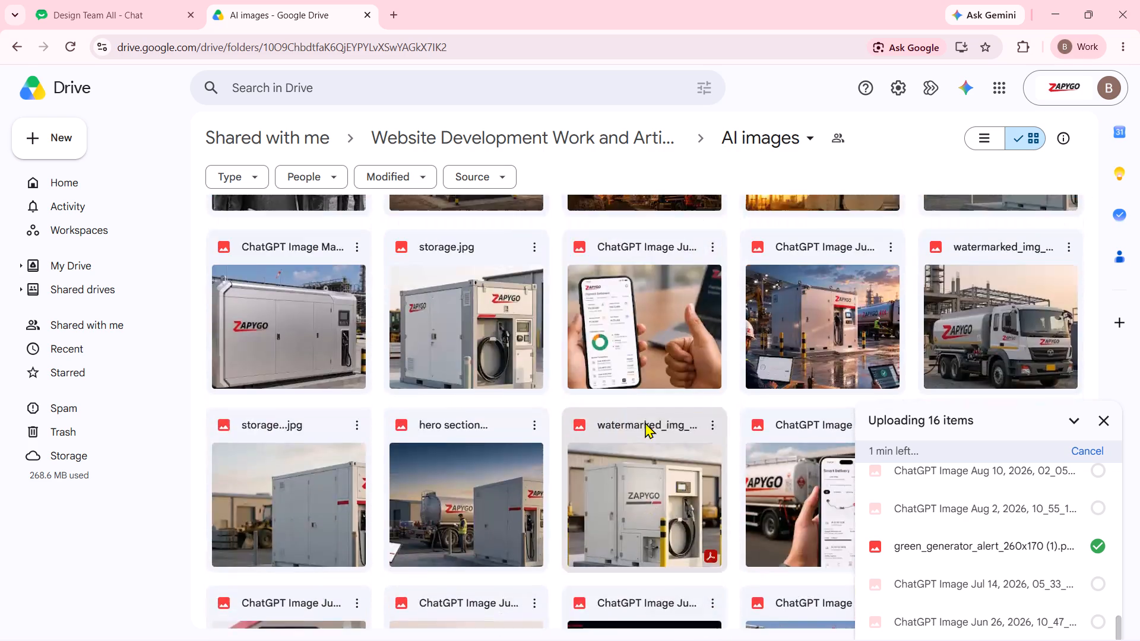
scroll(645, 422, up, 15)
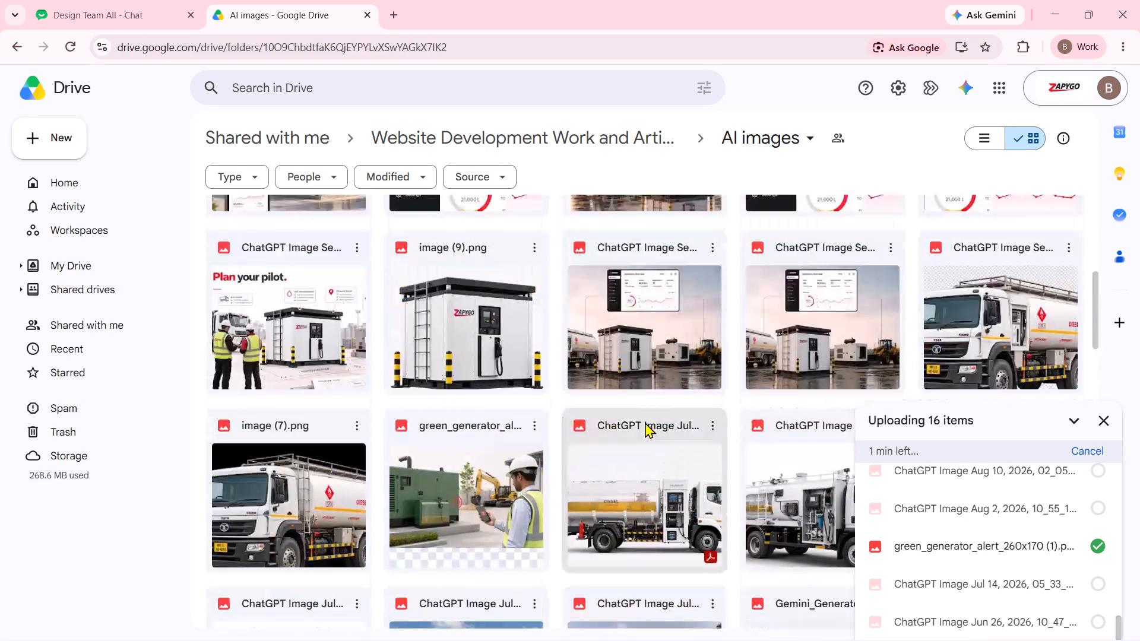
scroll(645, 422, up, 6)
scroll(645, 422, down, 2)
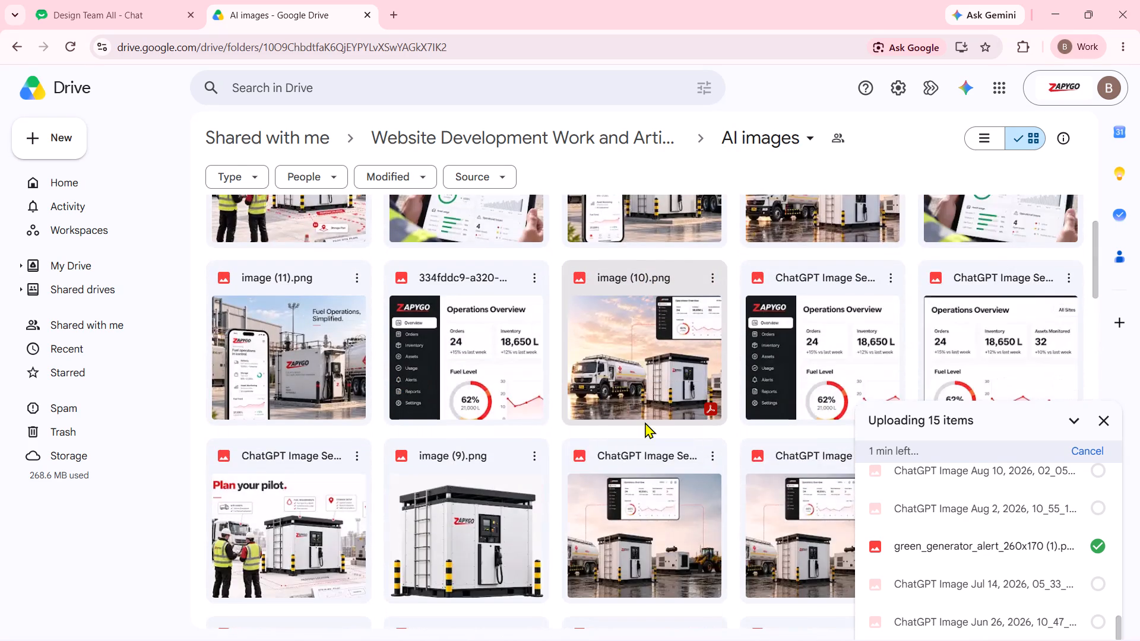
scroll(645, 422, down, 2)
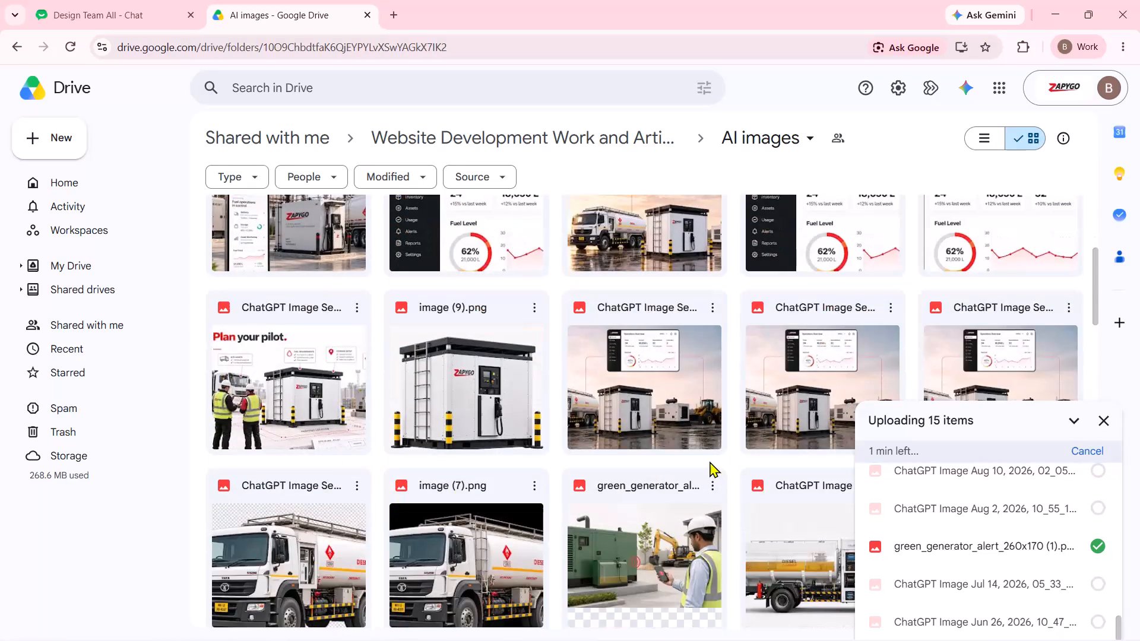
scroll(710, 461, down, 1)
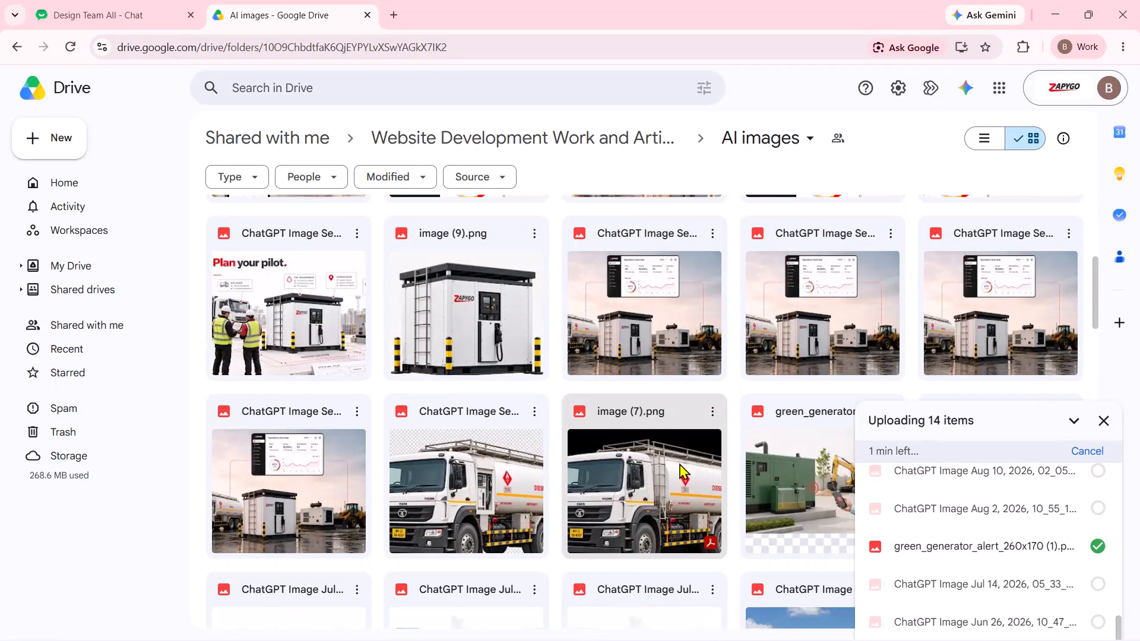
scroll(683, 453, down, 1)
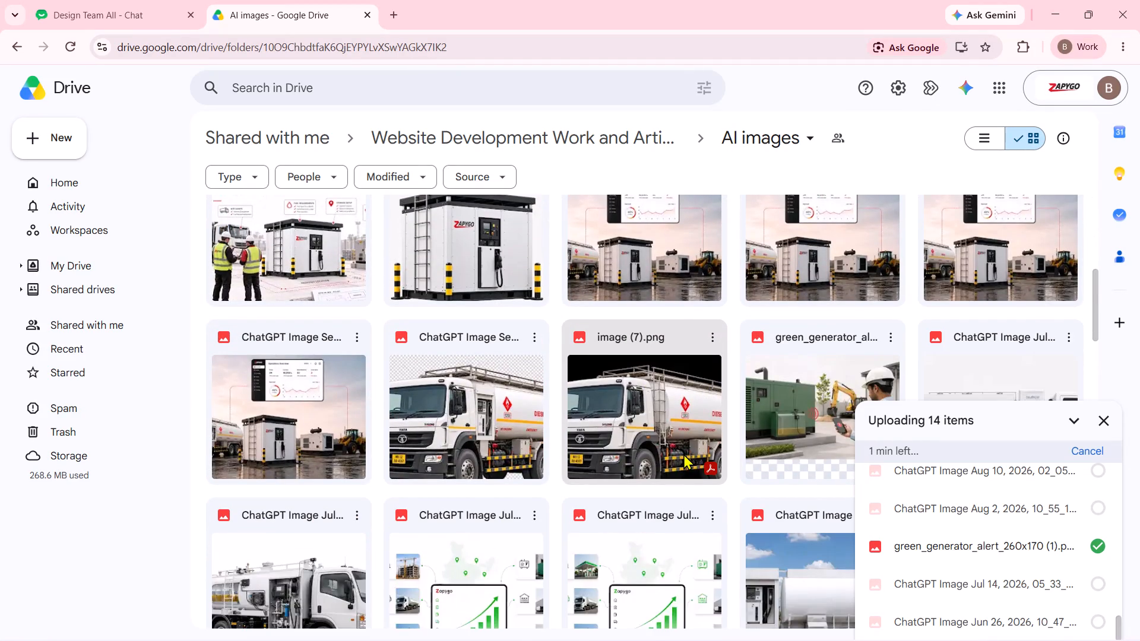
scroll(696, 432, up, 1)
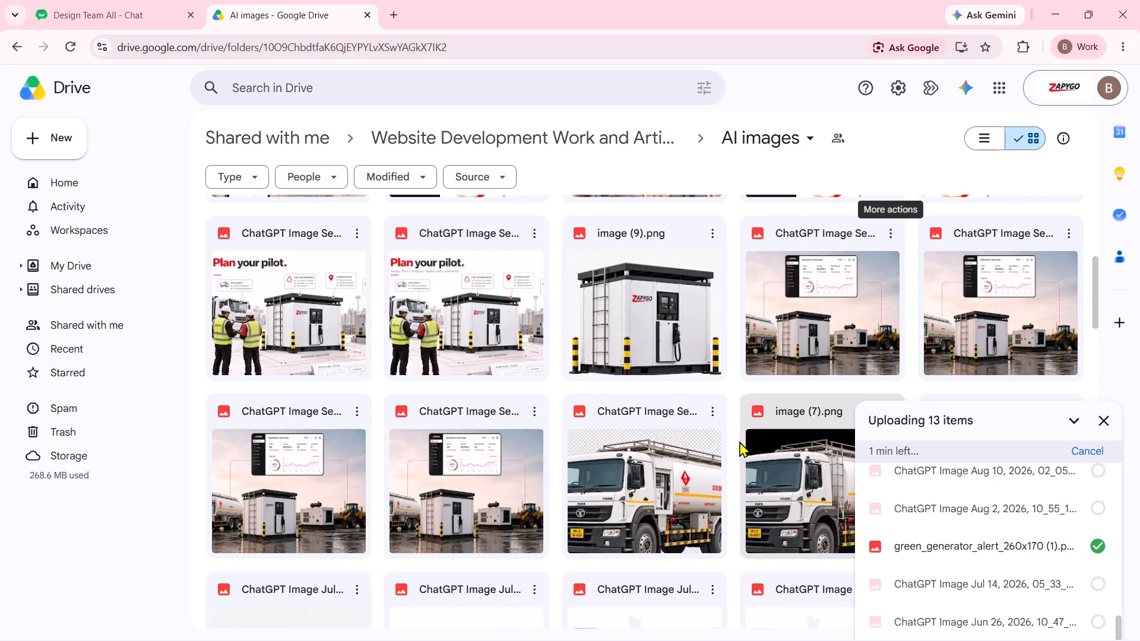
scroll(703, 522, down, 3)
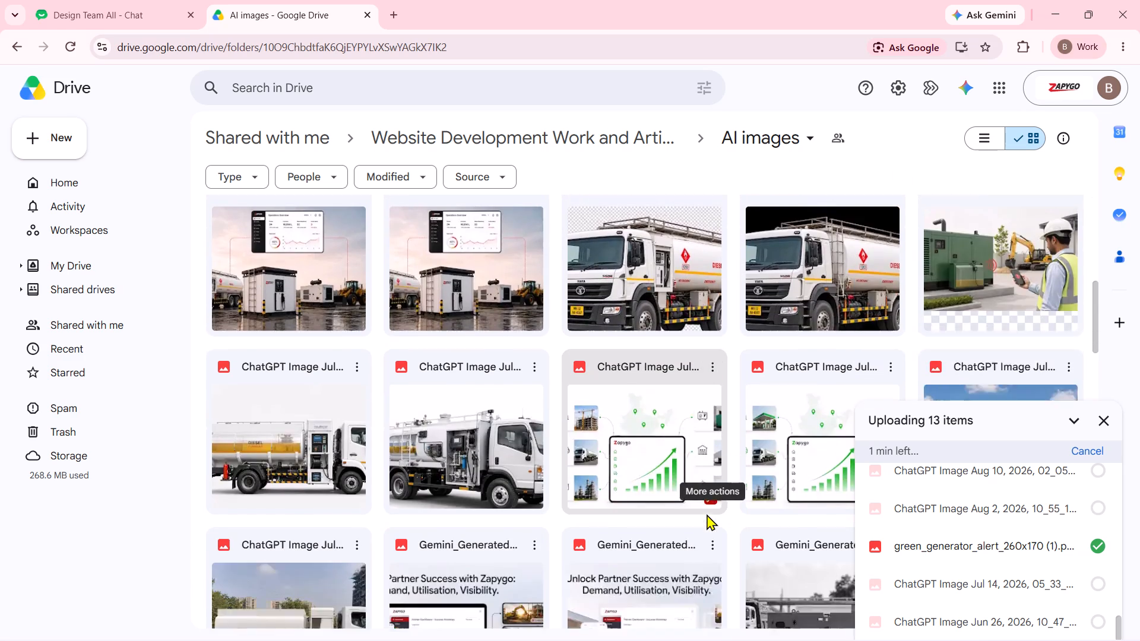
scroll(707, 514, down, 1)
scroll(661, 462, up, 2)
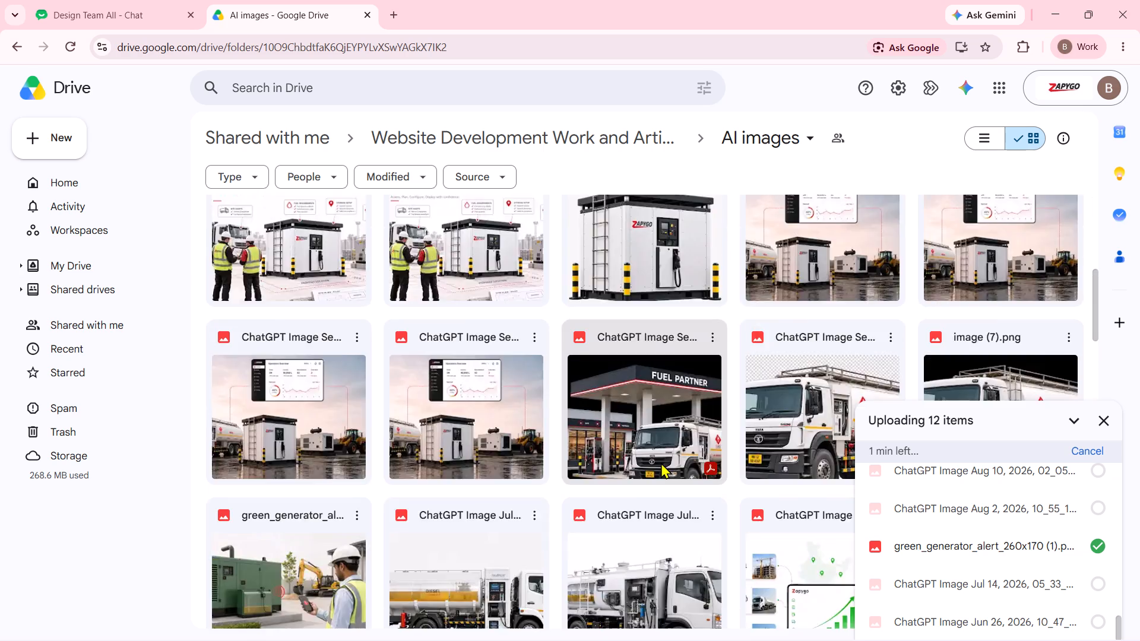
Return to the folder's newest thumbnails and check the pending entries near the end of the upload queue.
scroll(661, 462, up, 10)
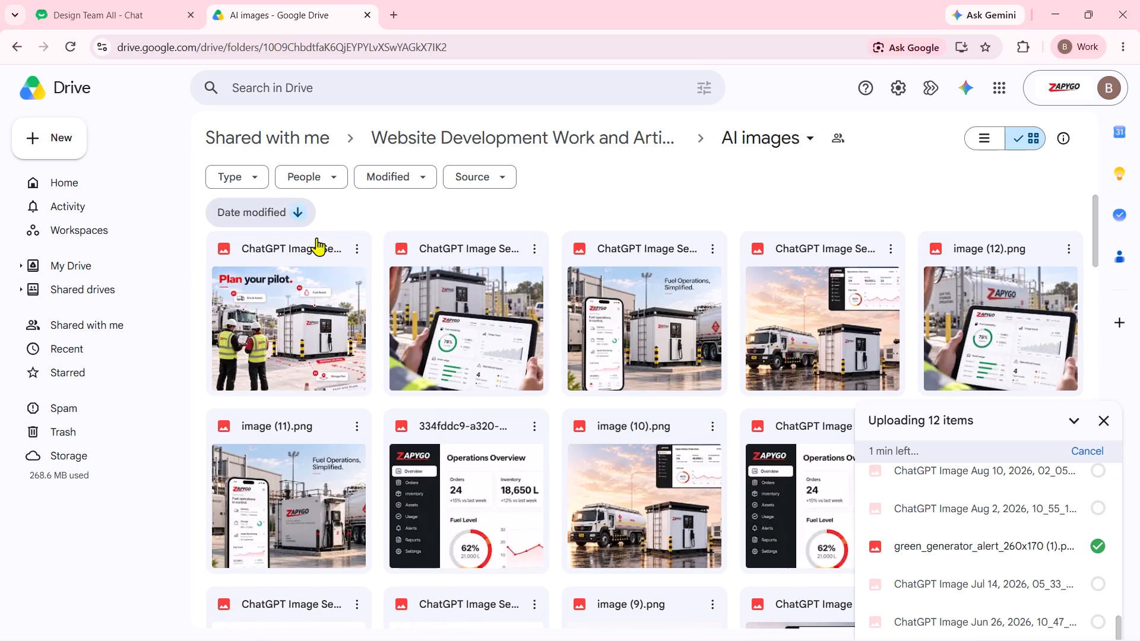
scroll(1030, 531, down, 7)
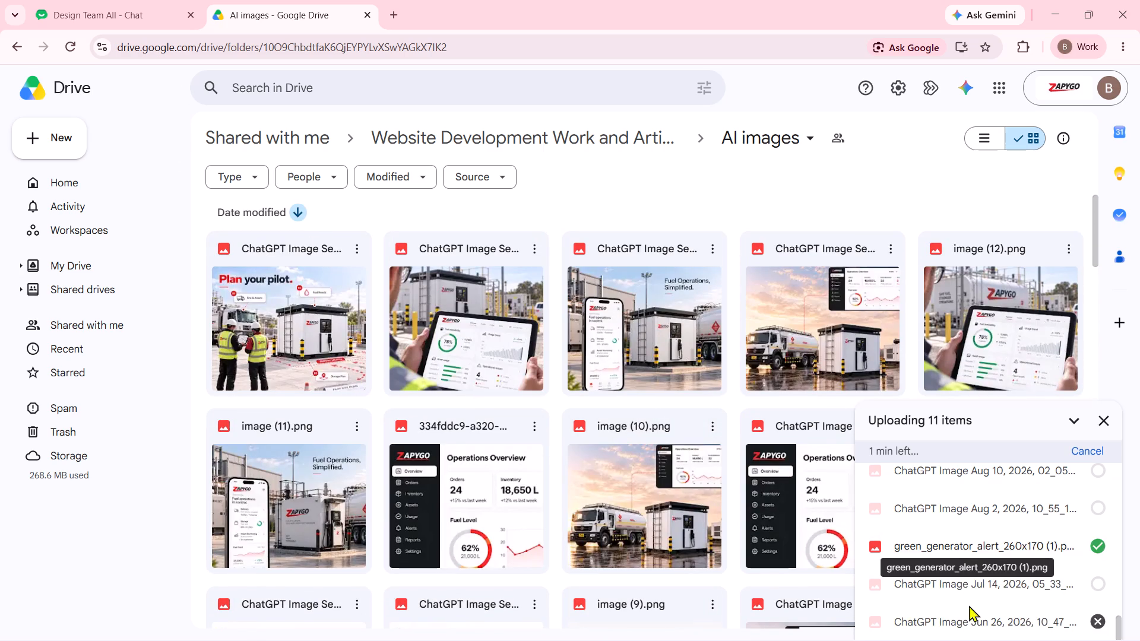
scroll(977, 568, up, 6)
scroll(977, 568, down, 5)
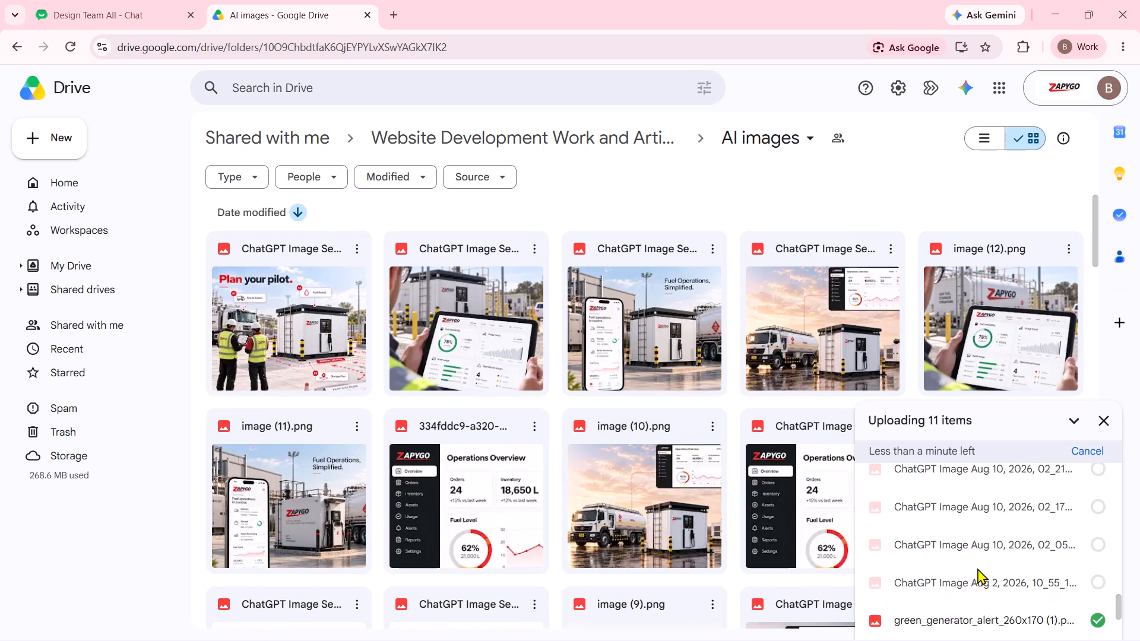
scroll(977, 568, down, 3)
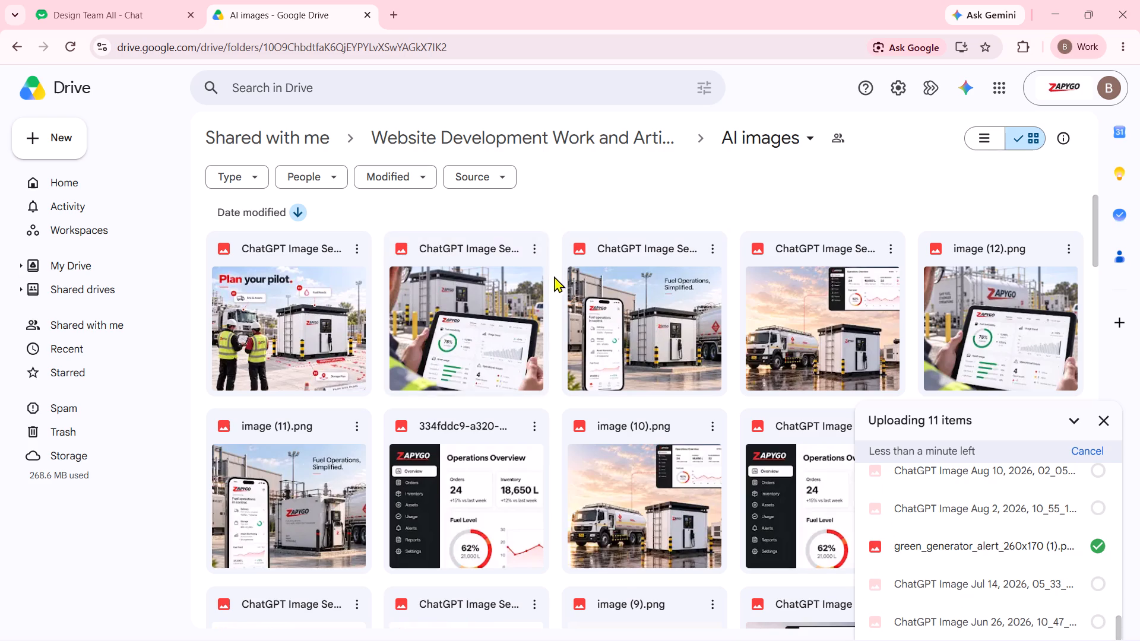
Review the folder's thumbnails from the newest Zapygo images down to the oldest ones.
scroll(544, 360, down, 7)
scroll(595, 401, down, 3)
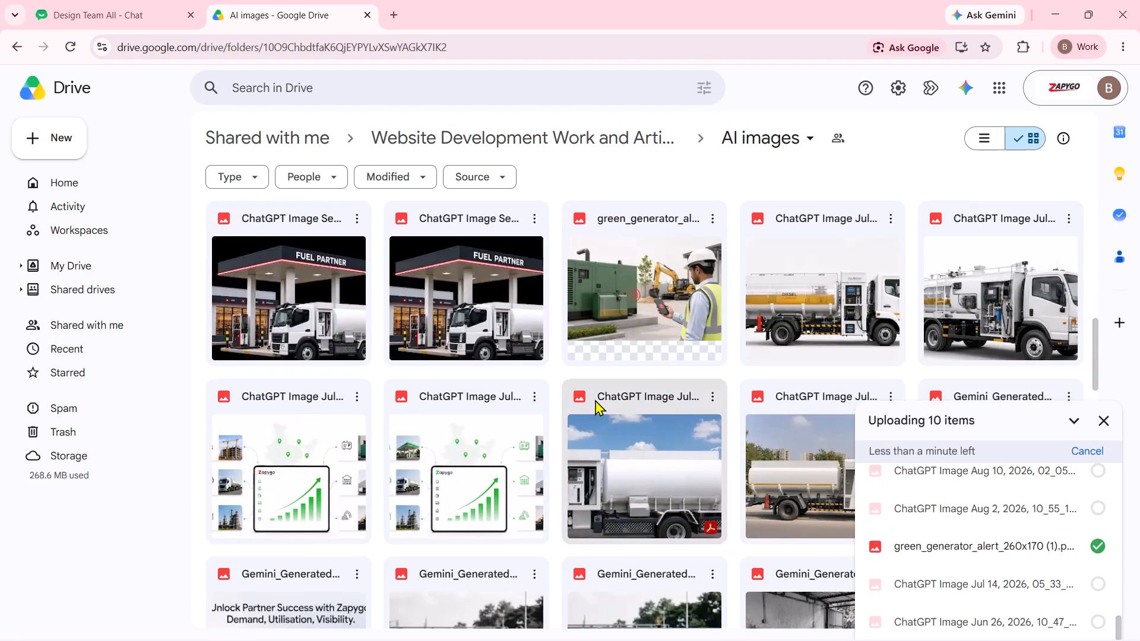
scroll(599, 398, down, 18)
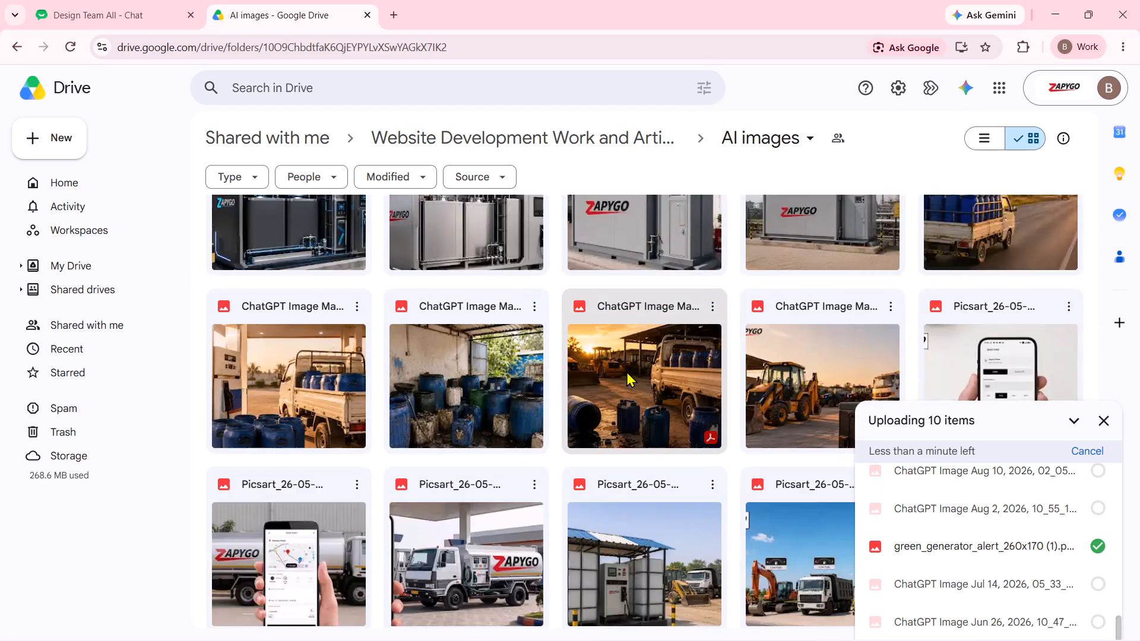
scroll(626, 371, down, 9)
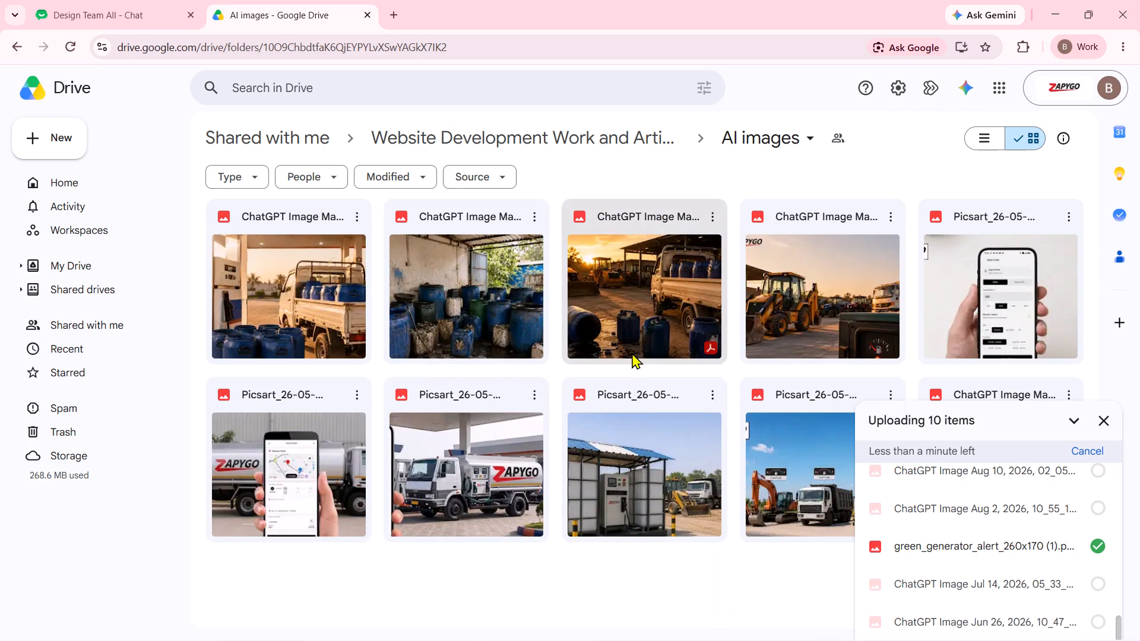
Look back up to the newest thumbnails and review the folder again down to the storage unit images.
scroll(632, 353, up, 15)
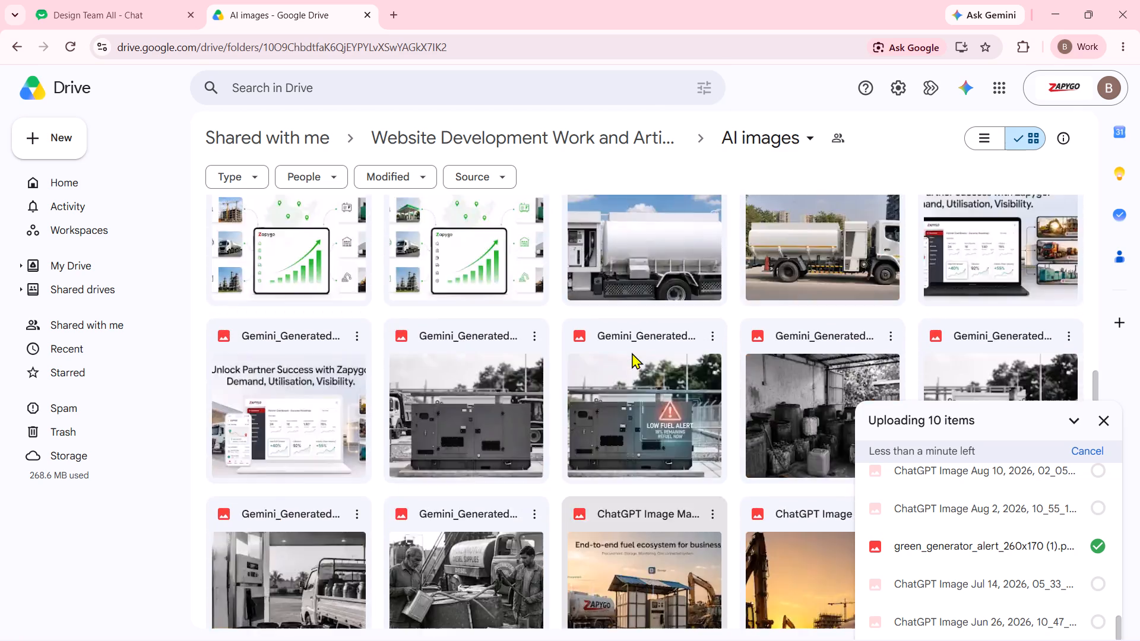
scroll(632, 353, up, 12)
scroll(636, 351, down, 10)
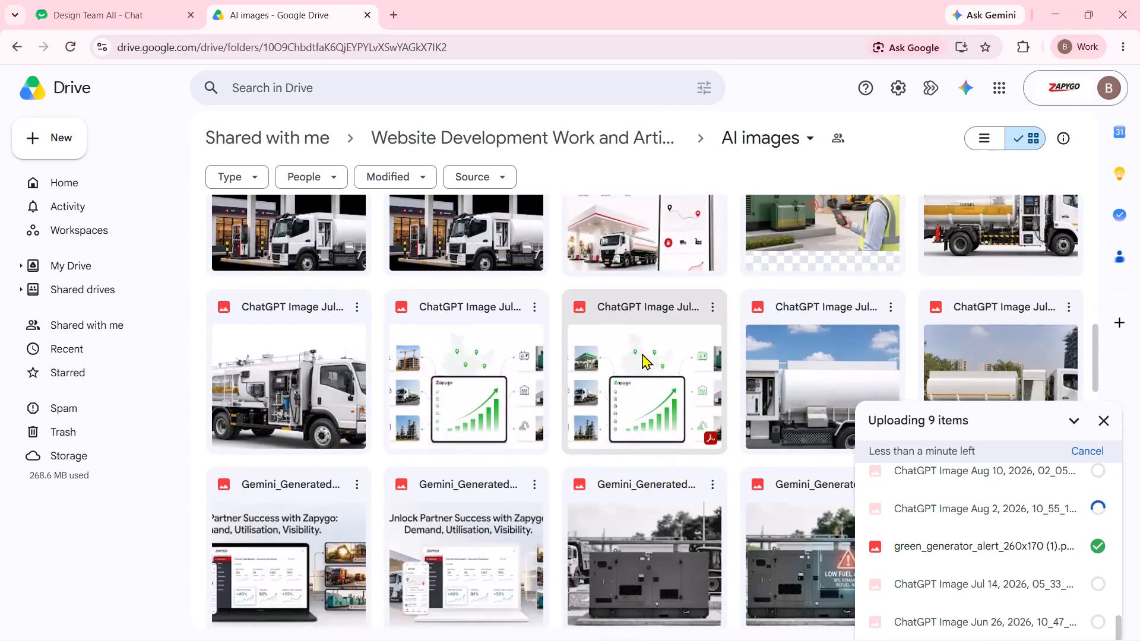
scroll(642, 353, down, 2)
scroll(644, 358, up, 20)
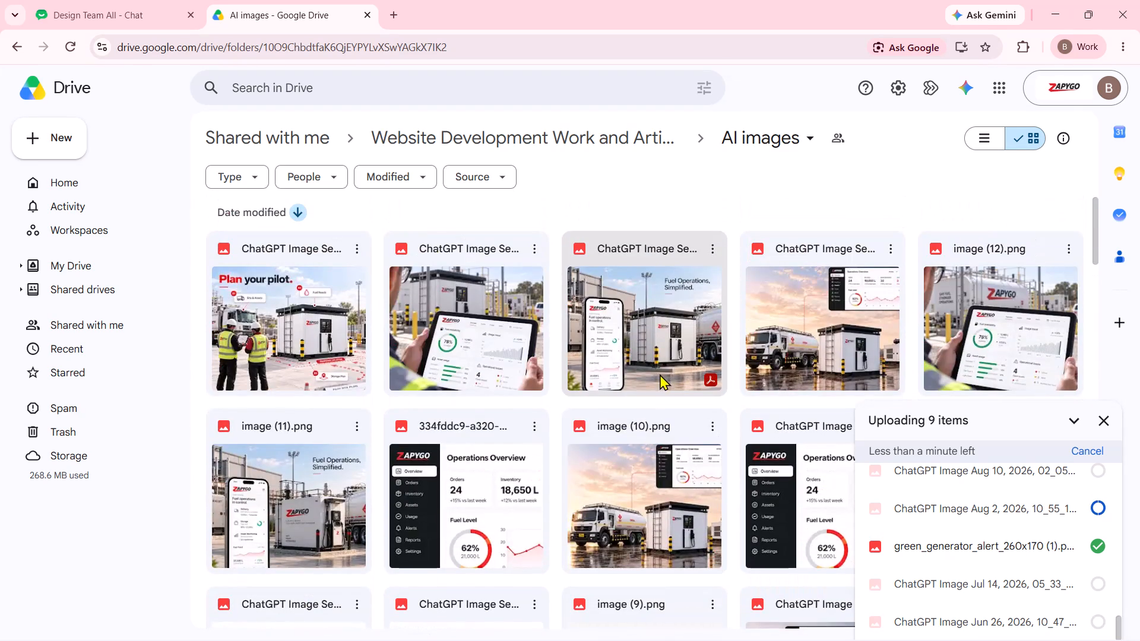
scroll(660, 373, down, 12)
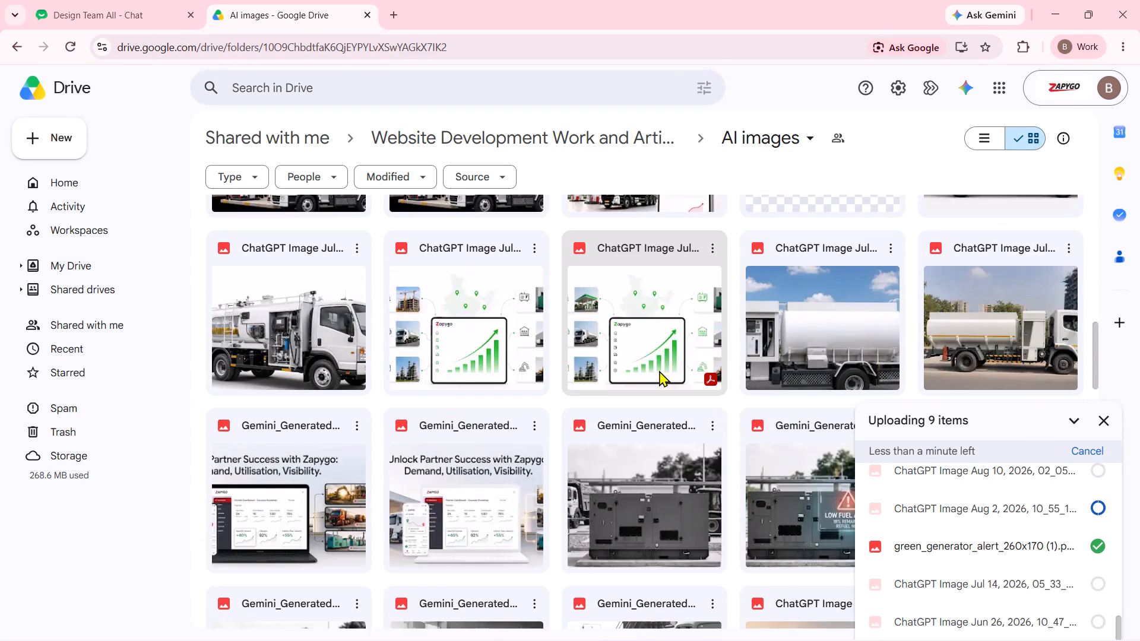
scroll(659, 370, down, 8)
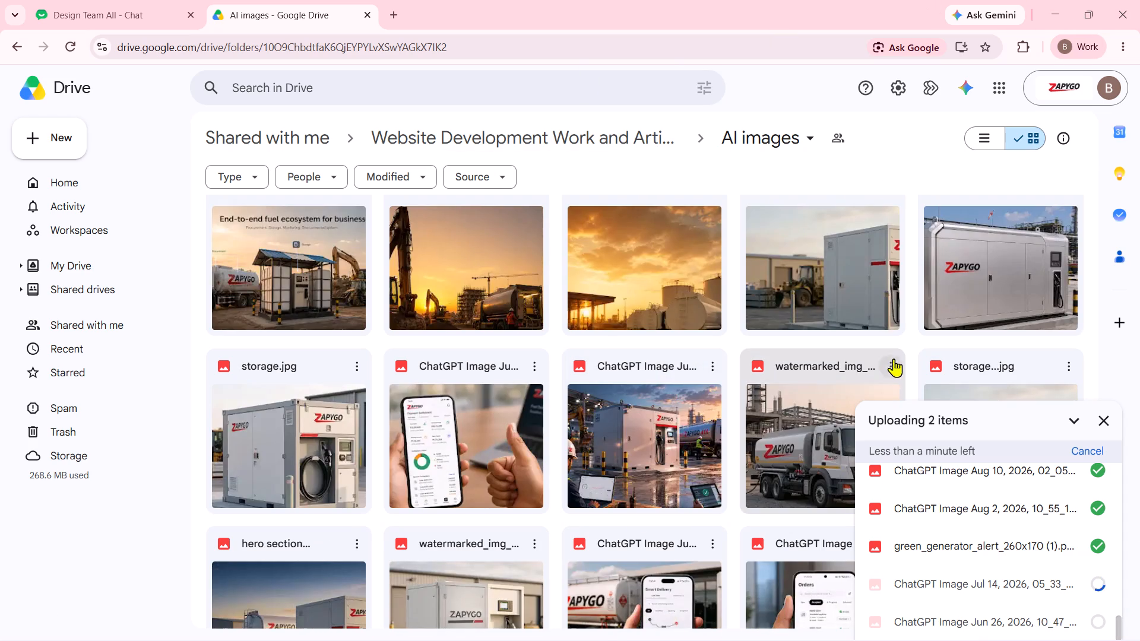
scroll(1040, 478, down, 7)
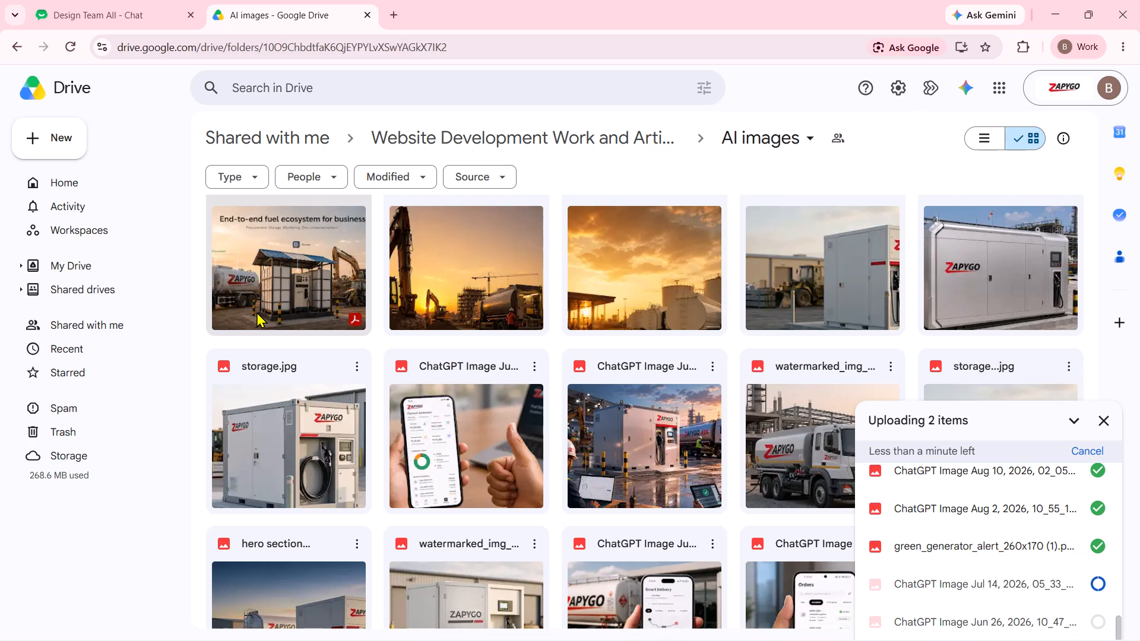
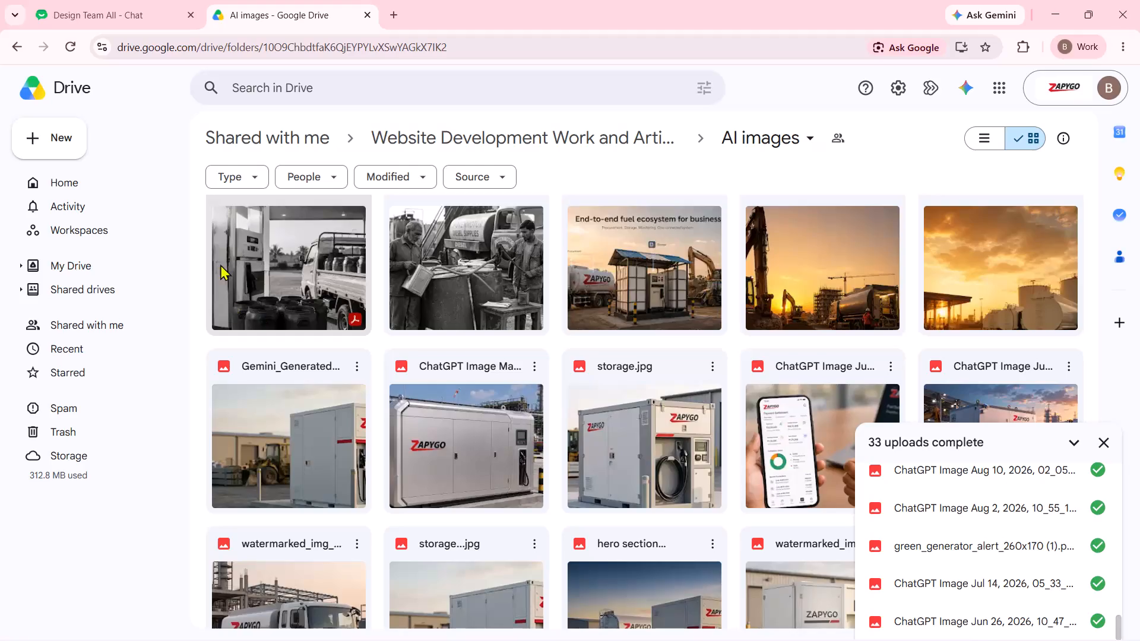
Review the AI images folder's thumbnails once more, from the newest Zapygo images down to the oldest Picsart ones.
scroll(444, 323, down, 2)
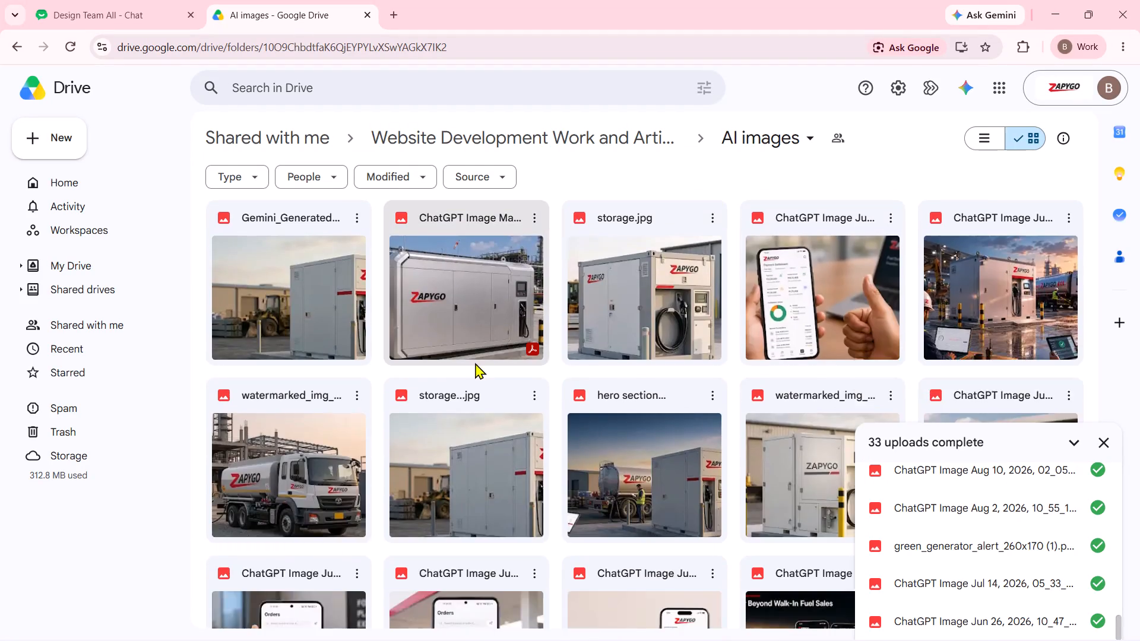
scroll(475, 363, up, 20)
scroll(475, 363, up, 3)
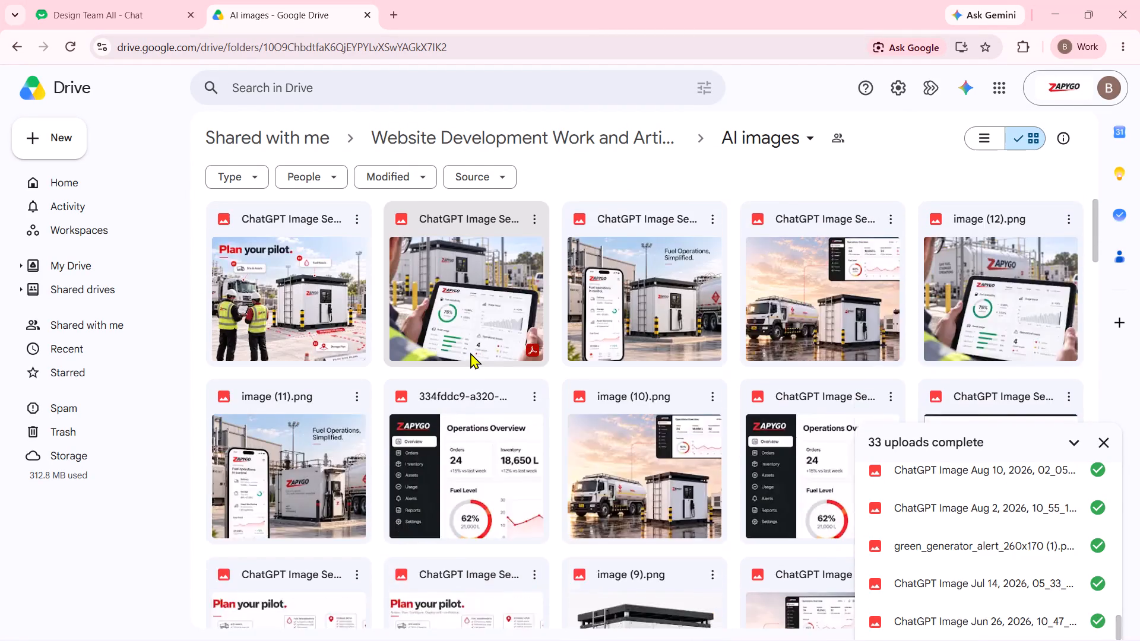
scroll(470, 353, up, 7)
scroll(470, 353, down, 17)
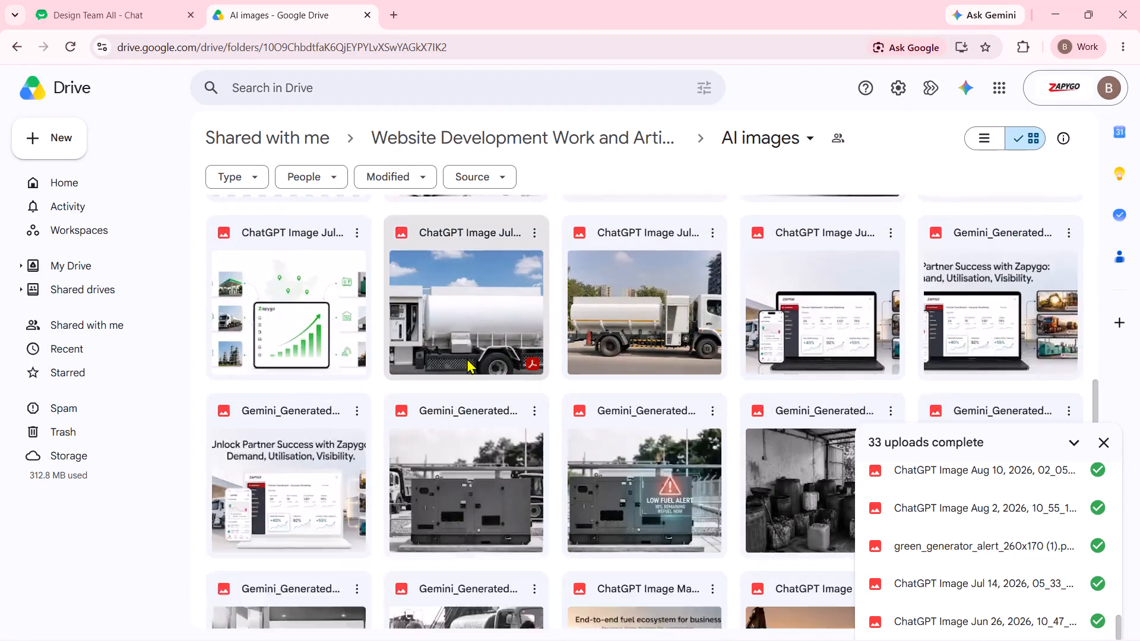
scroll(467, 358, down, 20)
scroll(467, 358, down, 3)
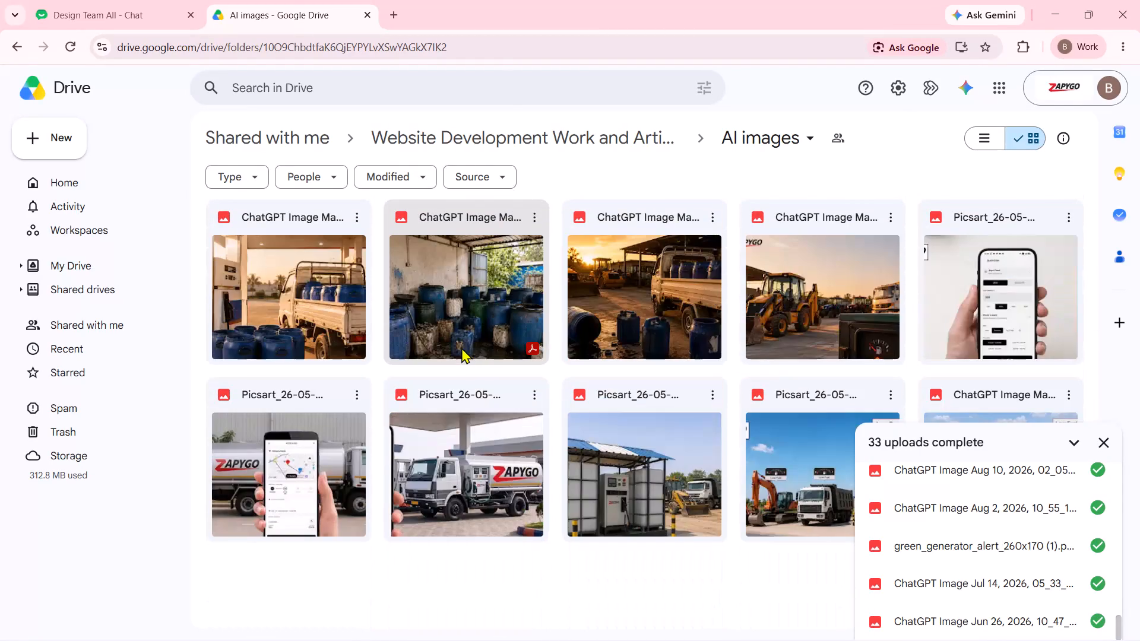
scroll(461, 347, down, 2)
scroll(565, 440, down, 4)
scroll(982, 543, down, 9)
Check the list of finished uploads back to its first entries and dismiss it.
scroll(984, 537, up, 4)
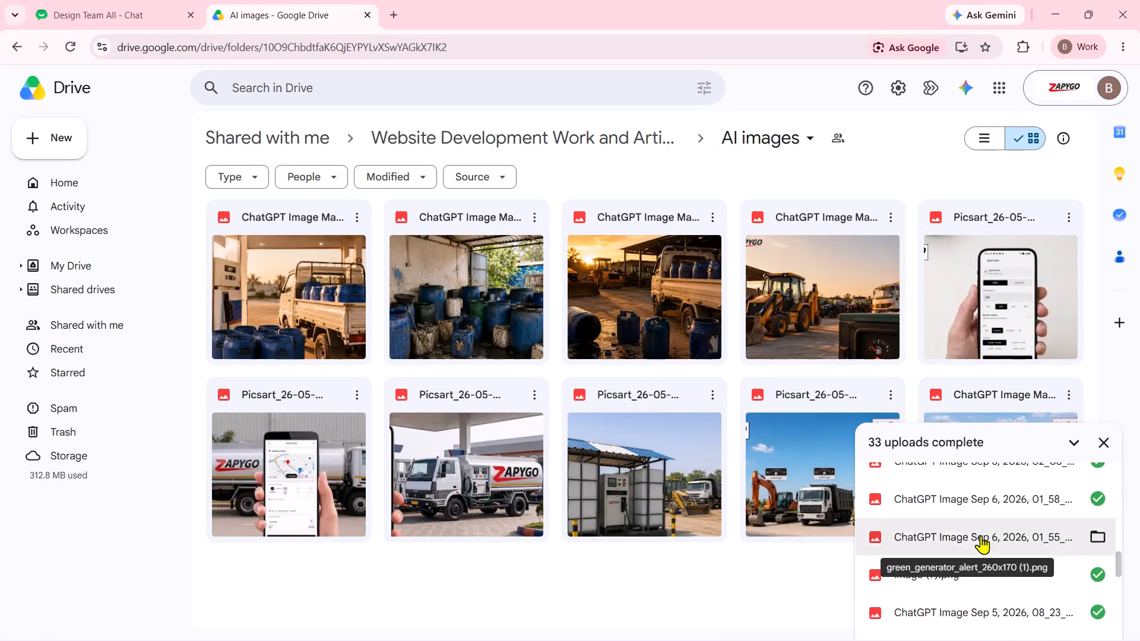
scroll(981, 535, up, 8)
scroll(976, 531, down, 1)
scroll(976, 531, up, 9)
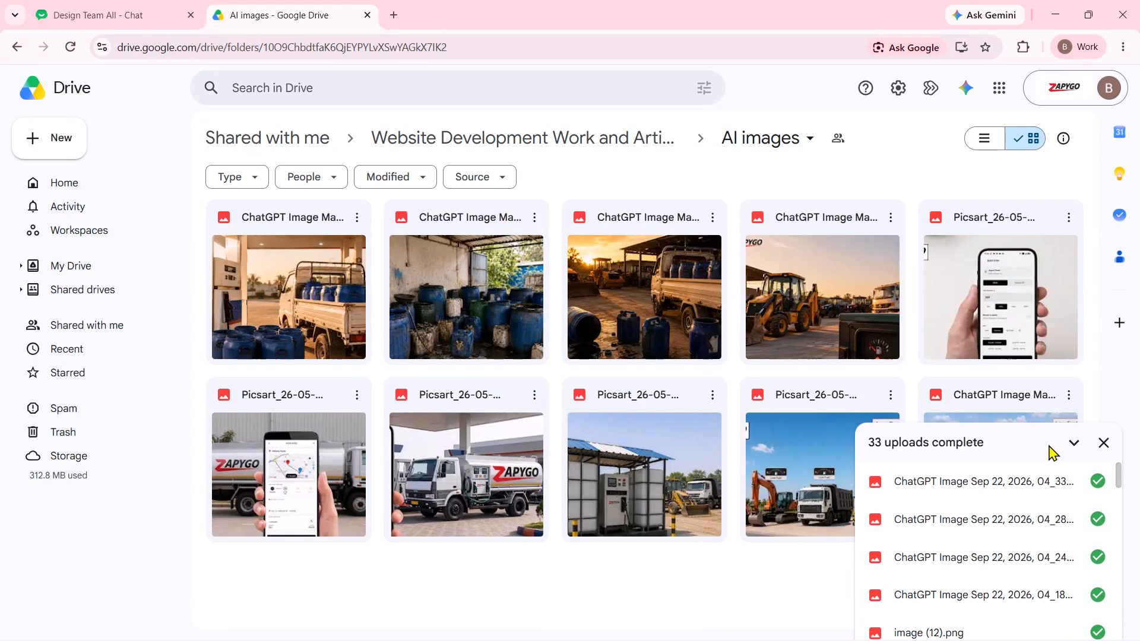
click(1104, 449)
Upload the Connected Fuel Logistics Network image from Downloads to the AI images folder.
scroll(729, 414, down, 7)
scroll(742, 412, up, 2)
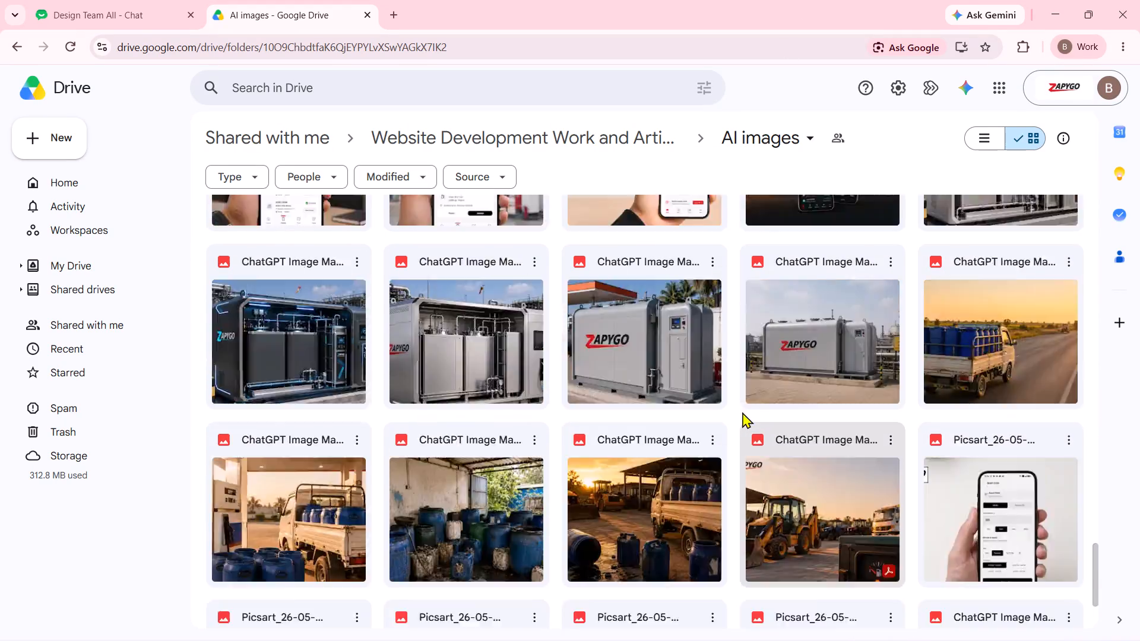
scroll(742, 412, up, 20)
scroll(742, 412, up, 10)
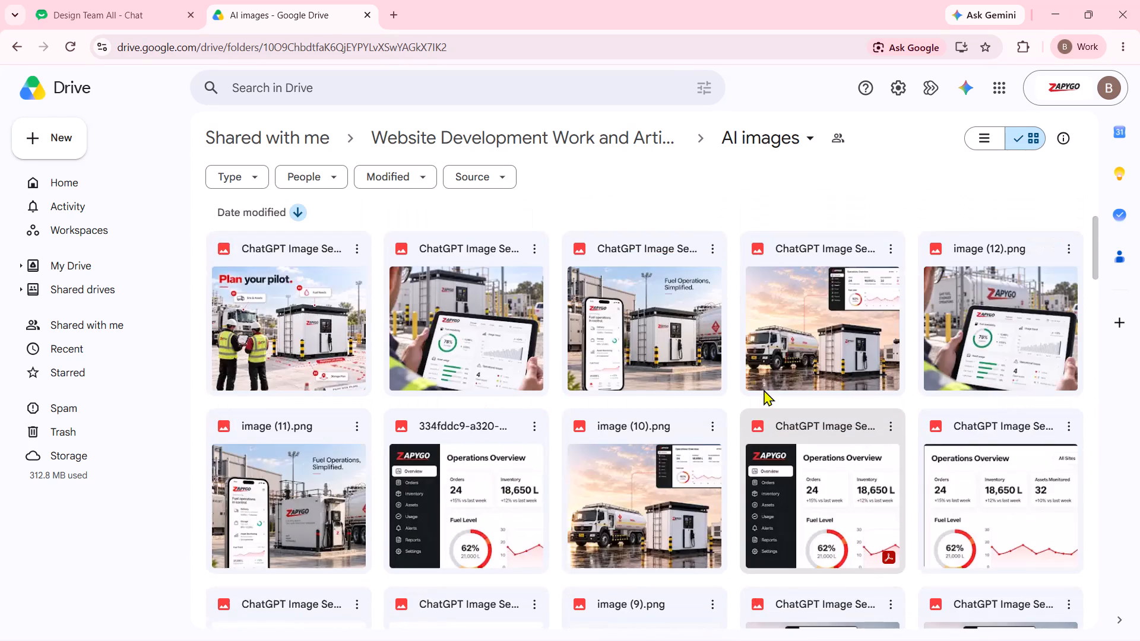
scroll(764, 389, up, 10)
click(51, 128)
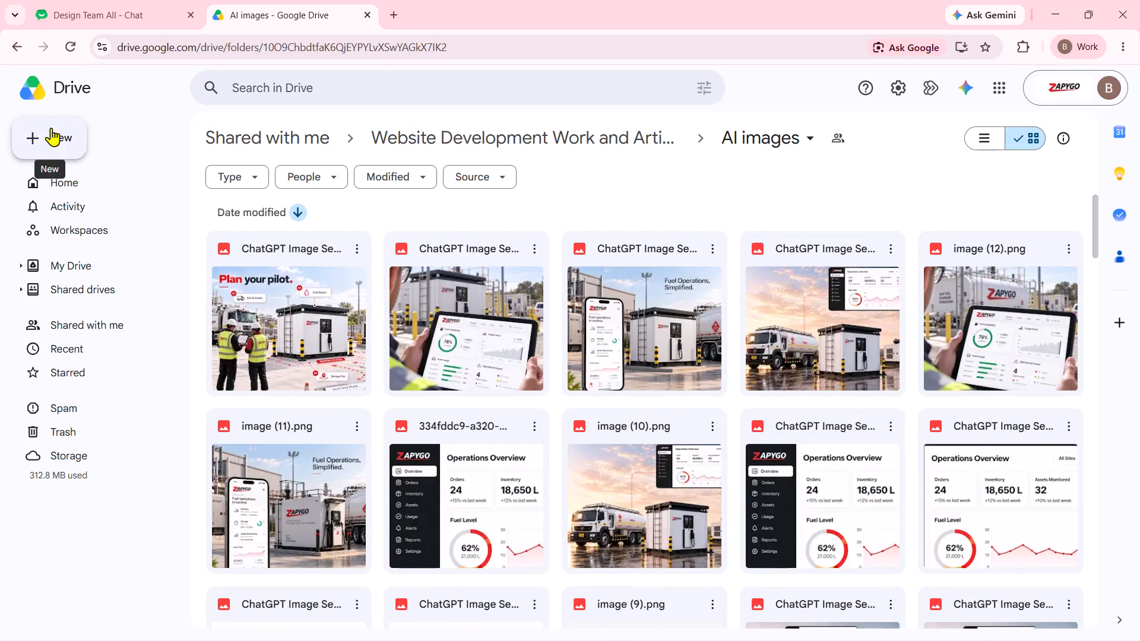
click(153, 173)
scroll(381, 195, down, 2)
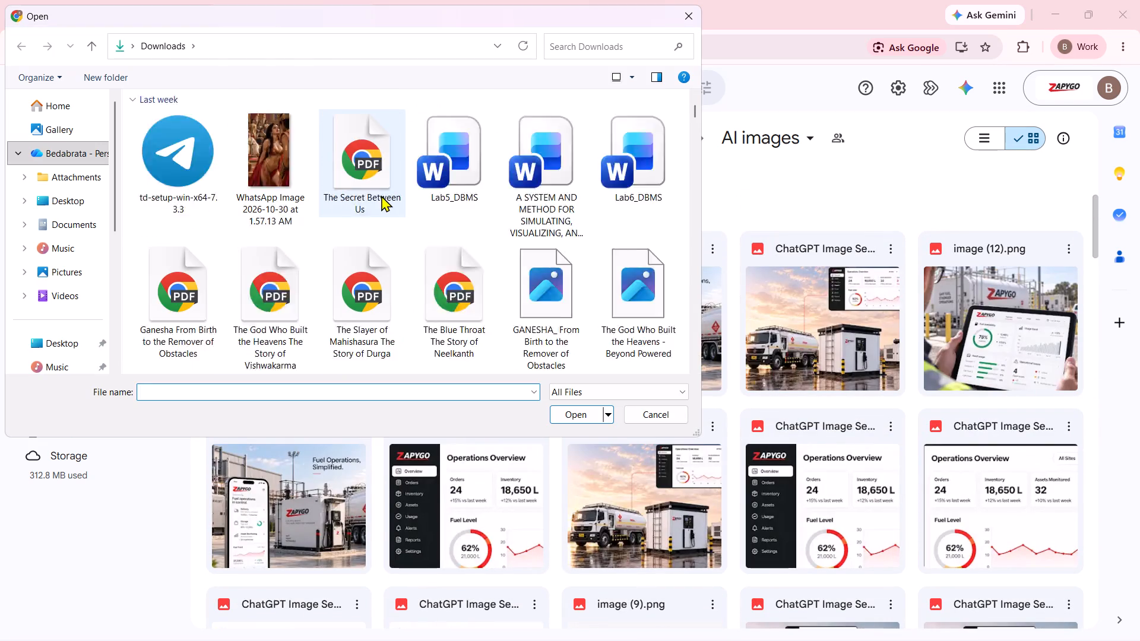
scroll(381, 195, down, 13)
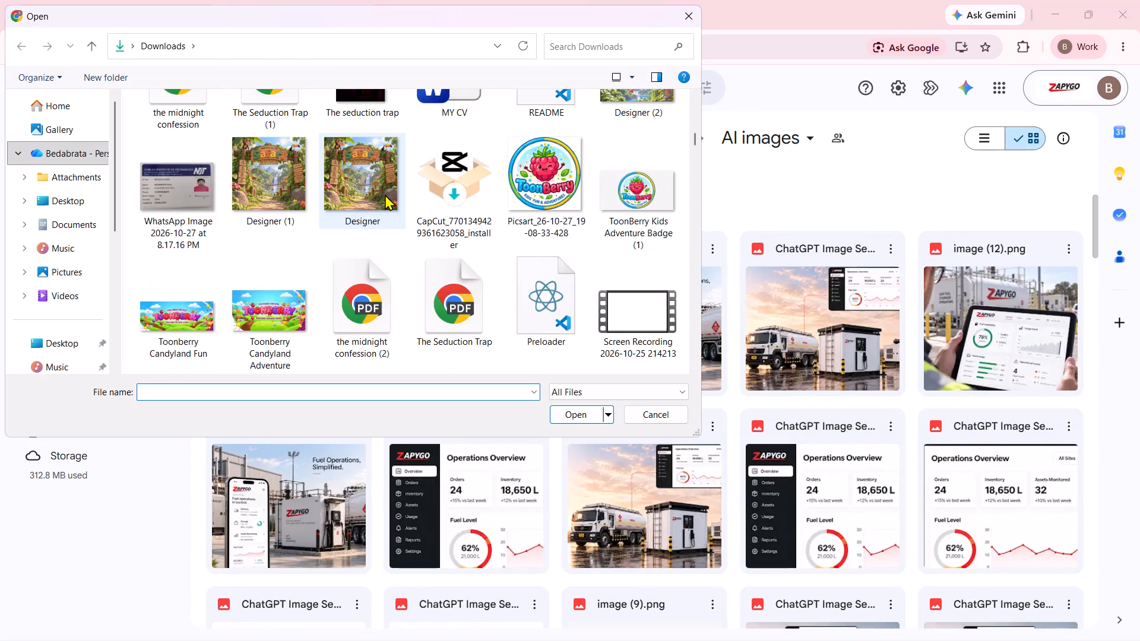
scroll(385, 194, down, 3)
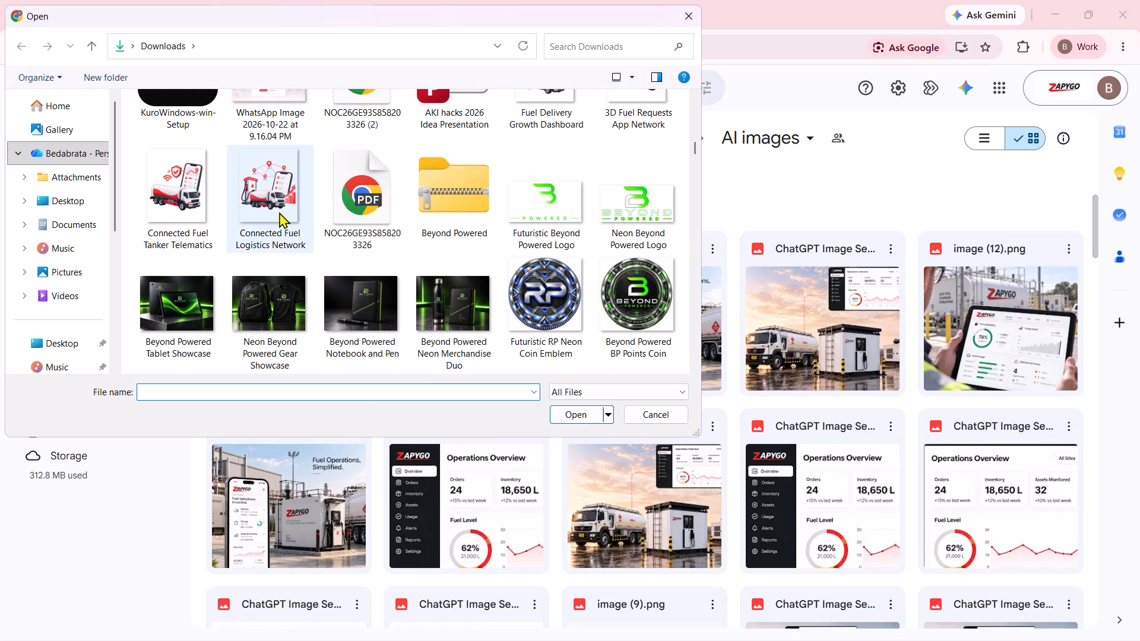
ctrl+double_click(279, 212)
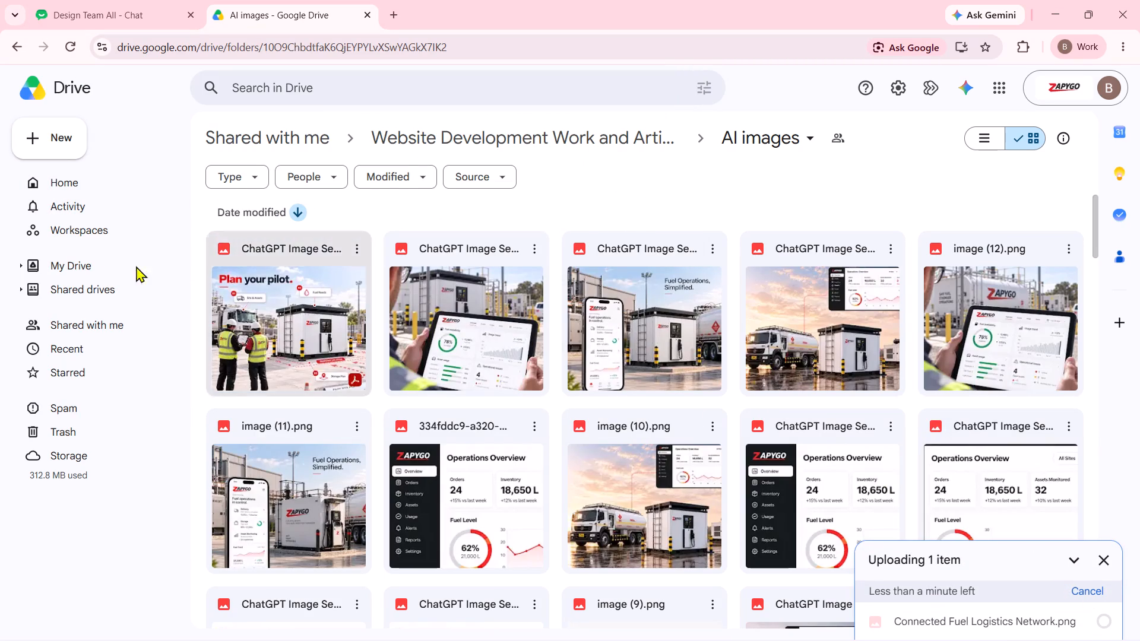
Upload Connected Fuel Tanker Telematics, 3D Fuel Requests App Network and Fuel Delivery Growth Dashboard from Downloads to the AI images folder.
click(67, 147)
click(106, 173)
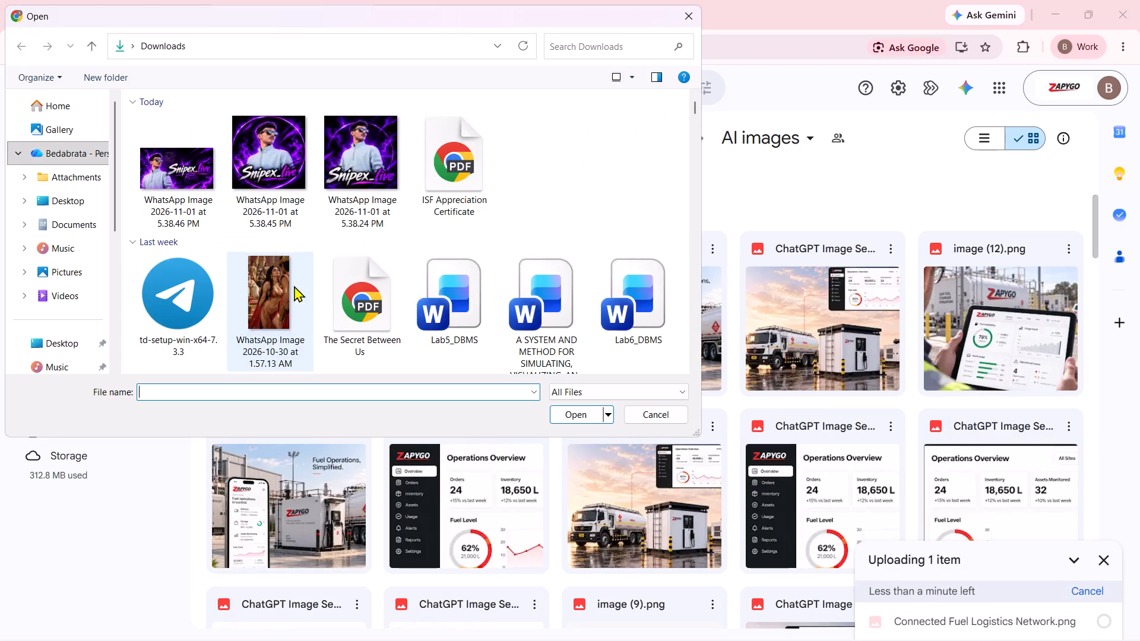
scroll(303, 281, down, 7)
scroll(387, 277, down, 4)
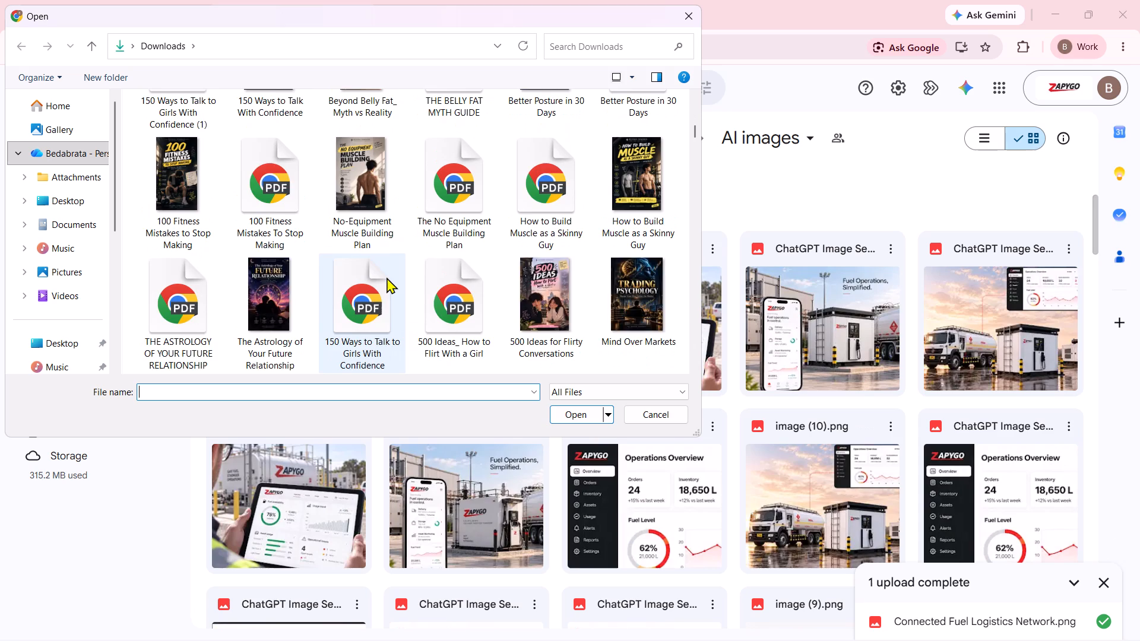
scroll(387, 277, down, 7)
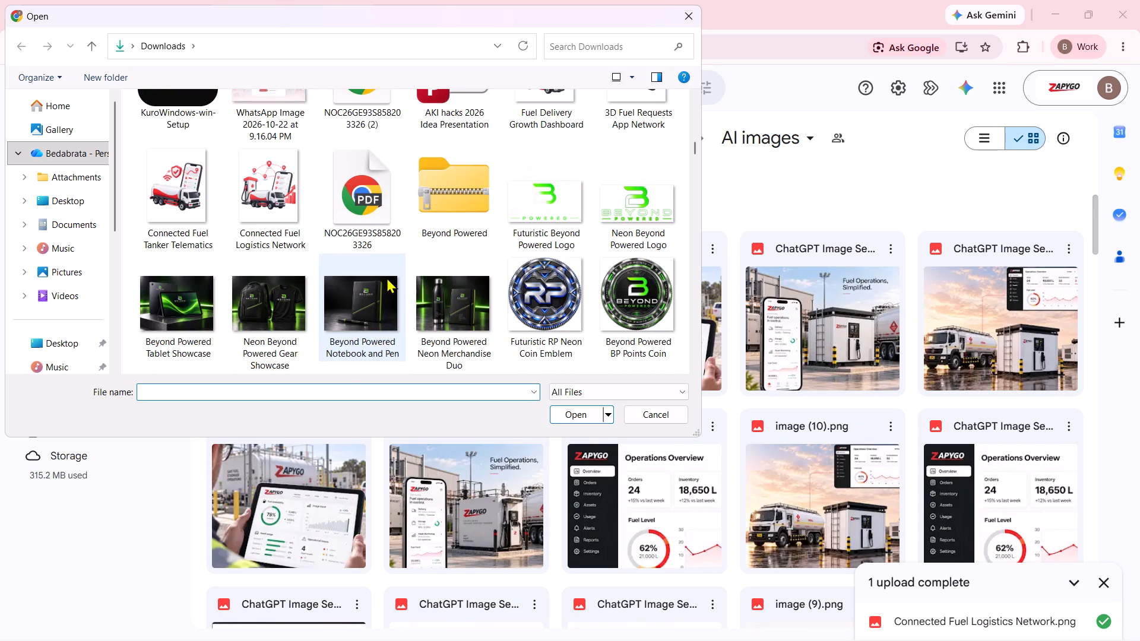
scroll(387, 277, up, 1)
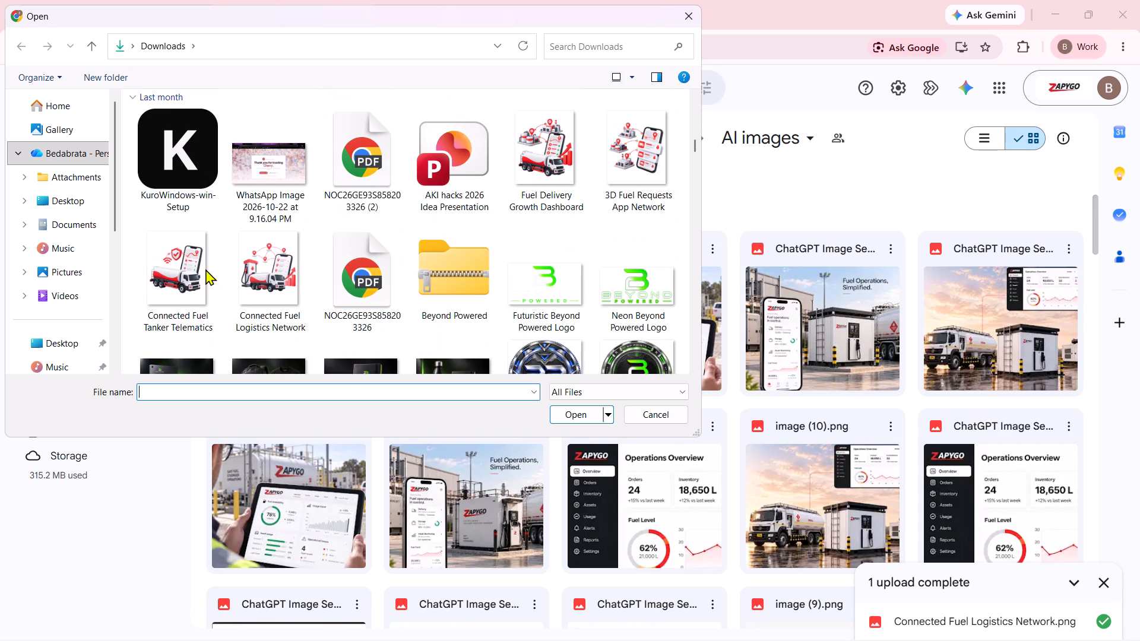
click(205, 269)
ctrl+click(629, 167)
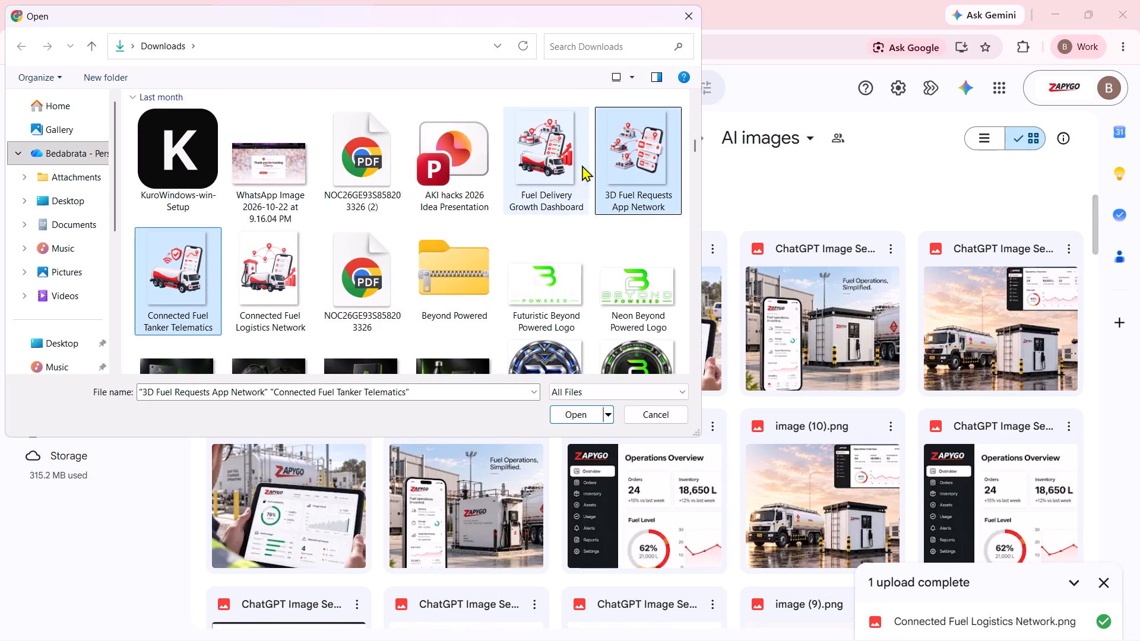
ctrl+click(571, 165)
scroll(556, 213, down, 1)
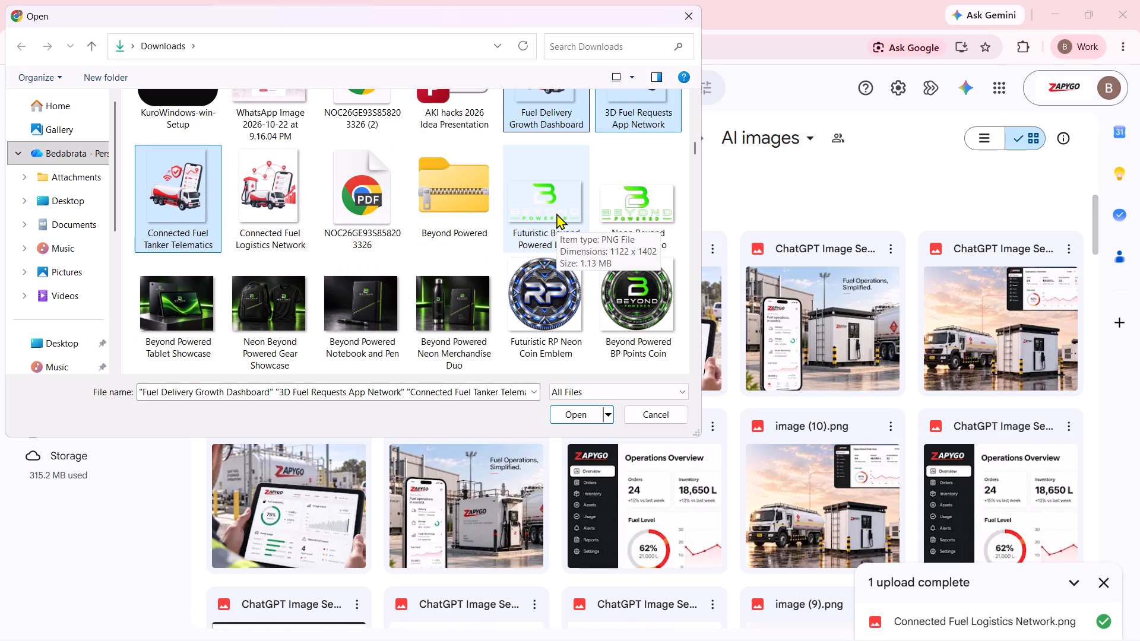
scroll(556, 213, down, 3)
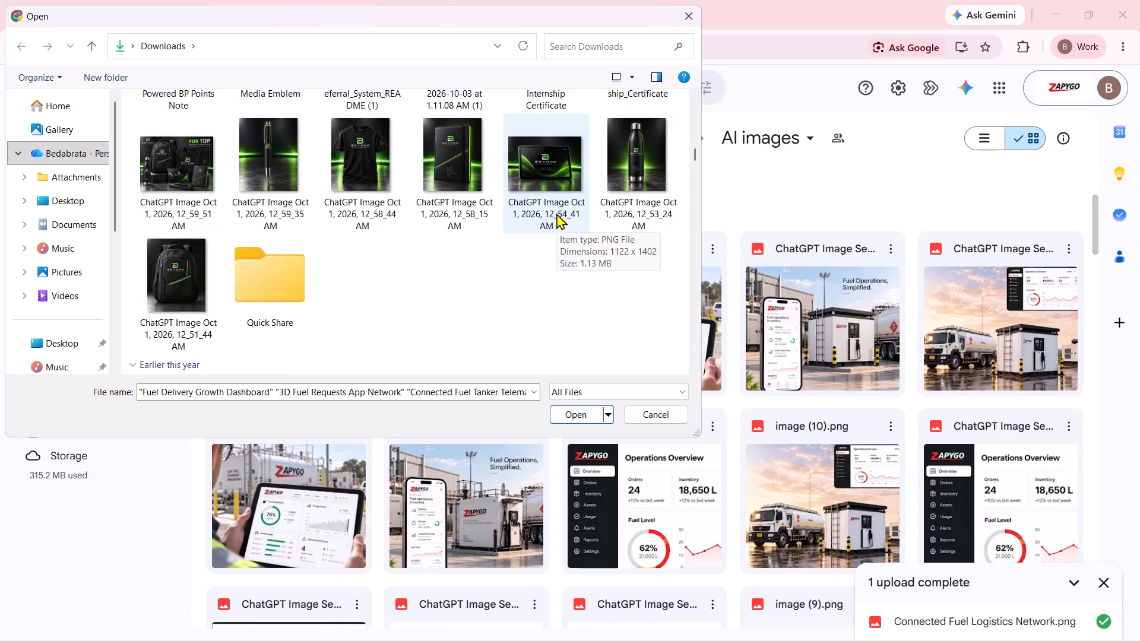
scroll(556, 213, down, 2)
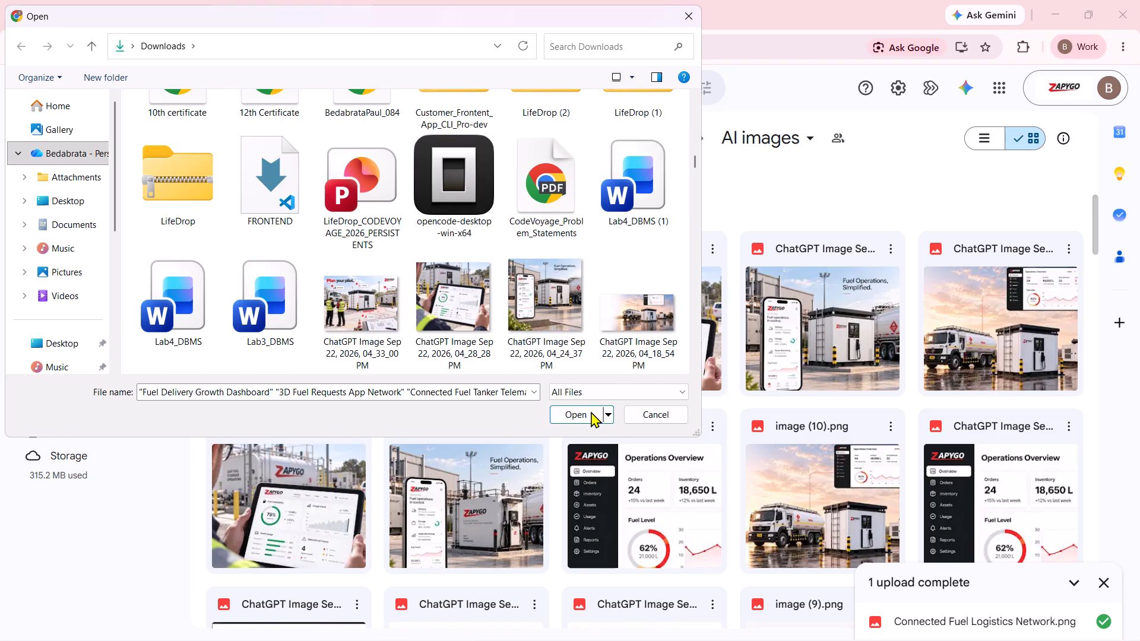
click(591, 411)
scroll(961, 536, down, 1)
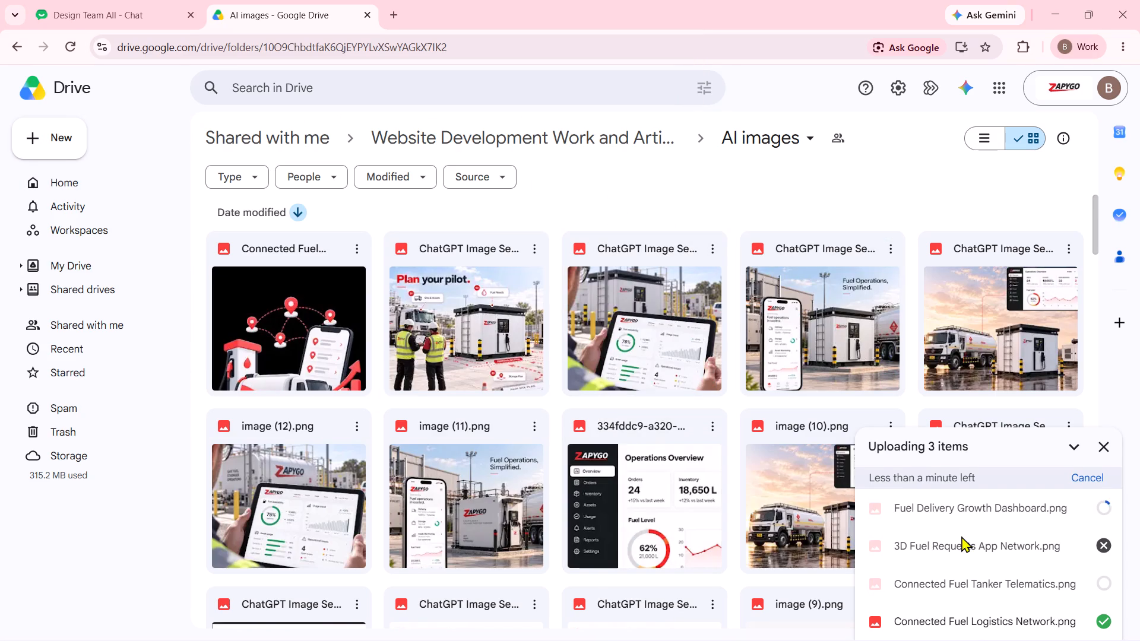
scroll(961, 536, down, 1)
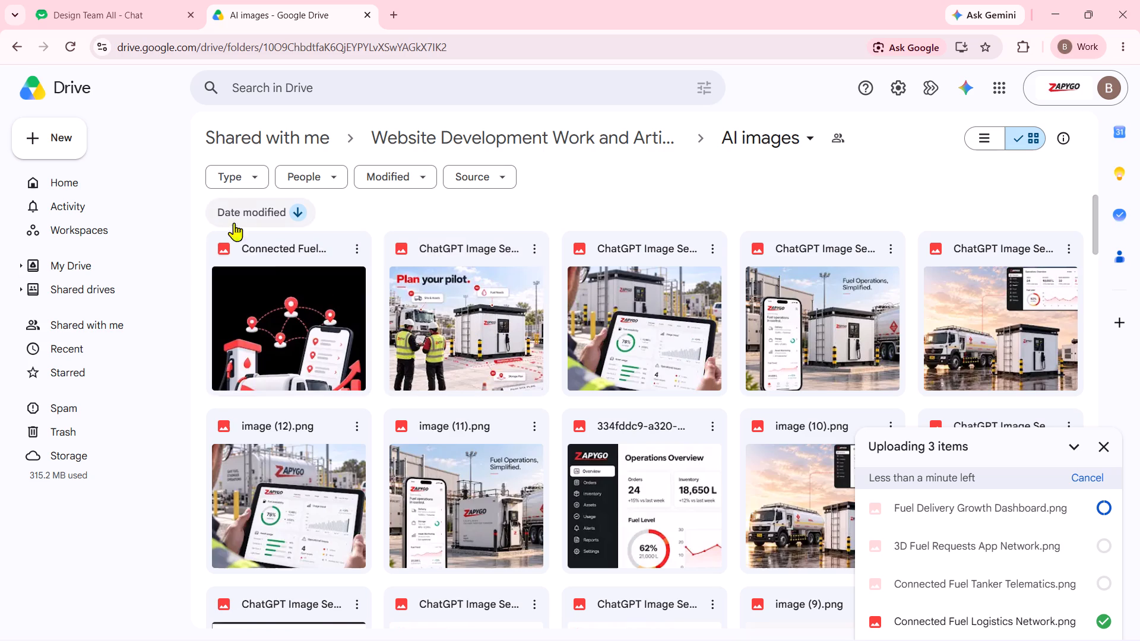
Look through Downloads from the newest files back to May 2026 for remaining Zapygo images, and leave without choosing any.
click(58, 139)
click(159, 174)
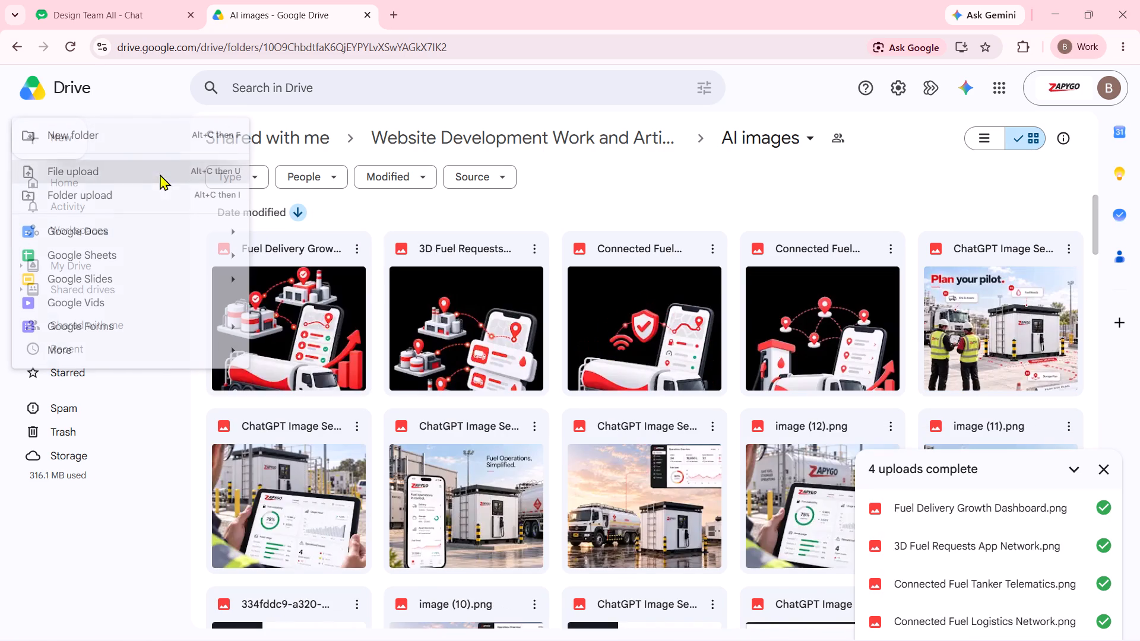
scroll(343, 246, down, 7)
scroll(409, 262, down, 8)
scroll(468, 266, down, 2)
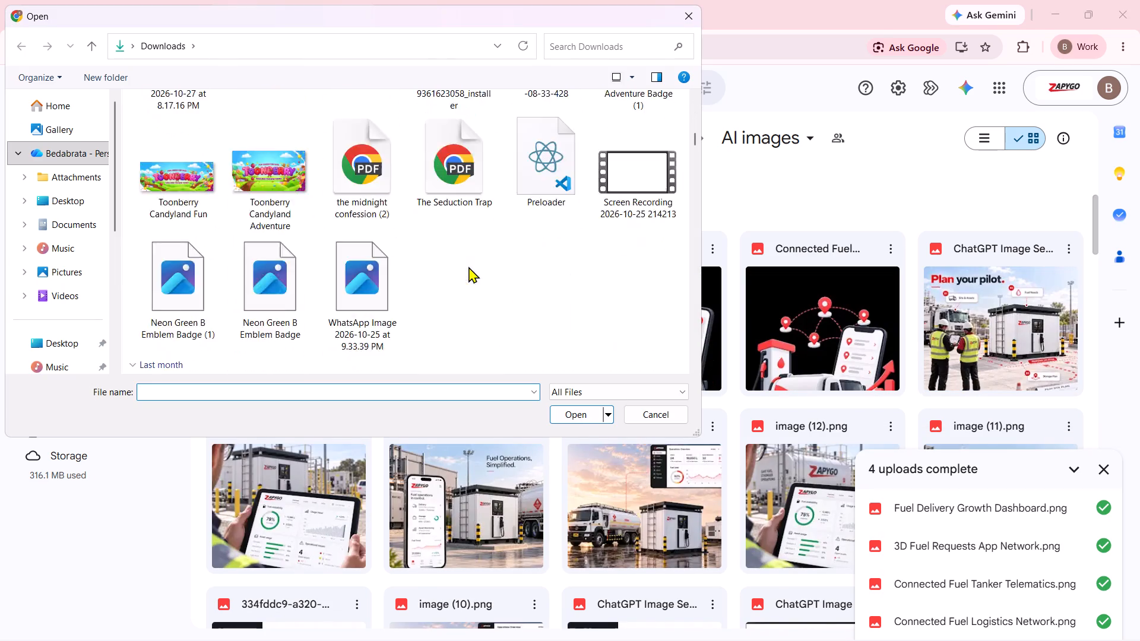
scroll(468, 266, down, 16)
scroll(469, 261, down, 5)
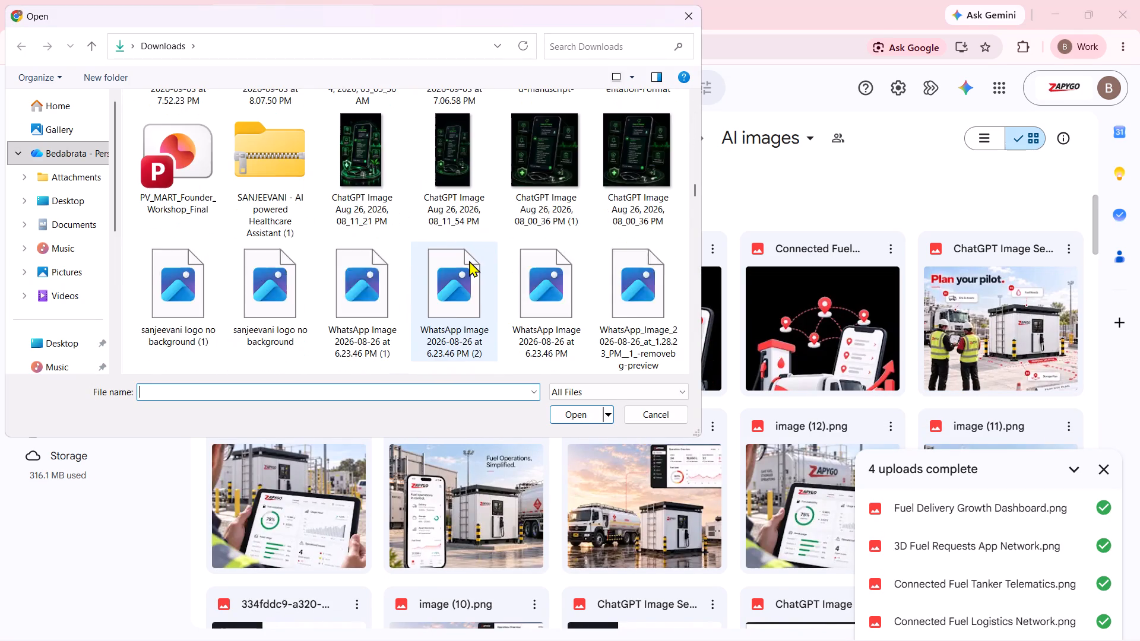
scroll(469, 259, down, 9)
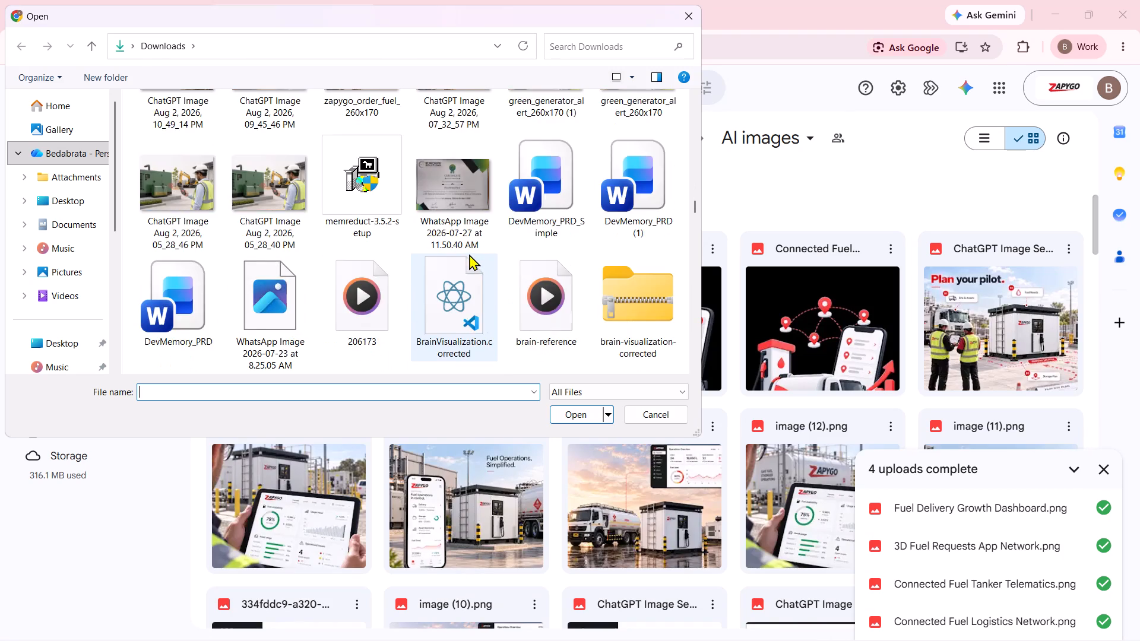
scroll(469, 254, down, 17)
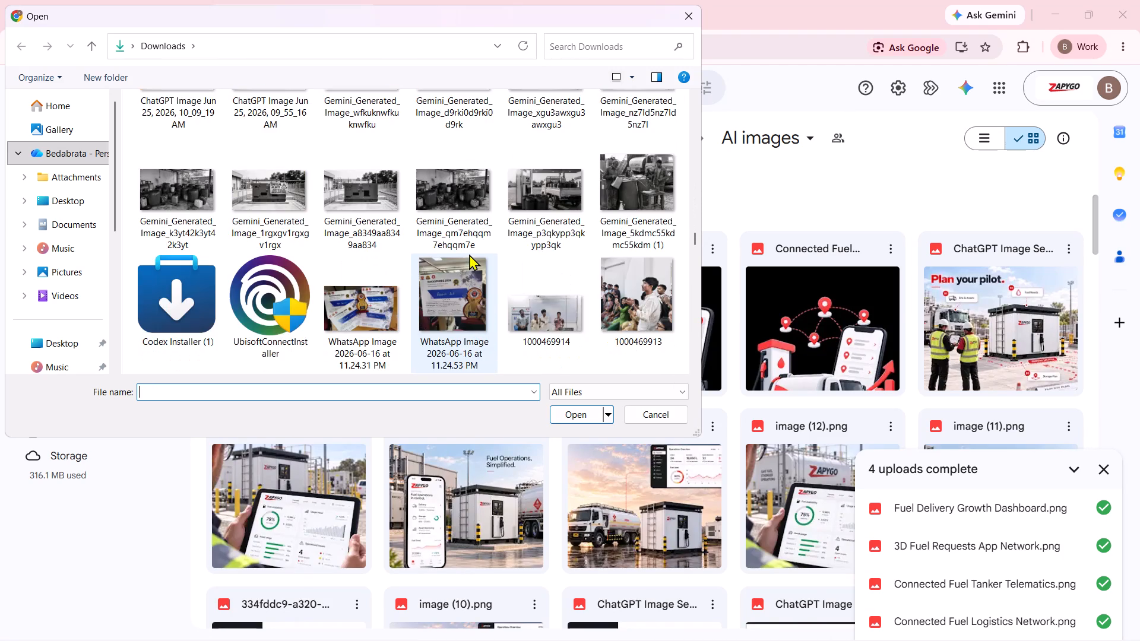
scroll(469, 254, down, 4)
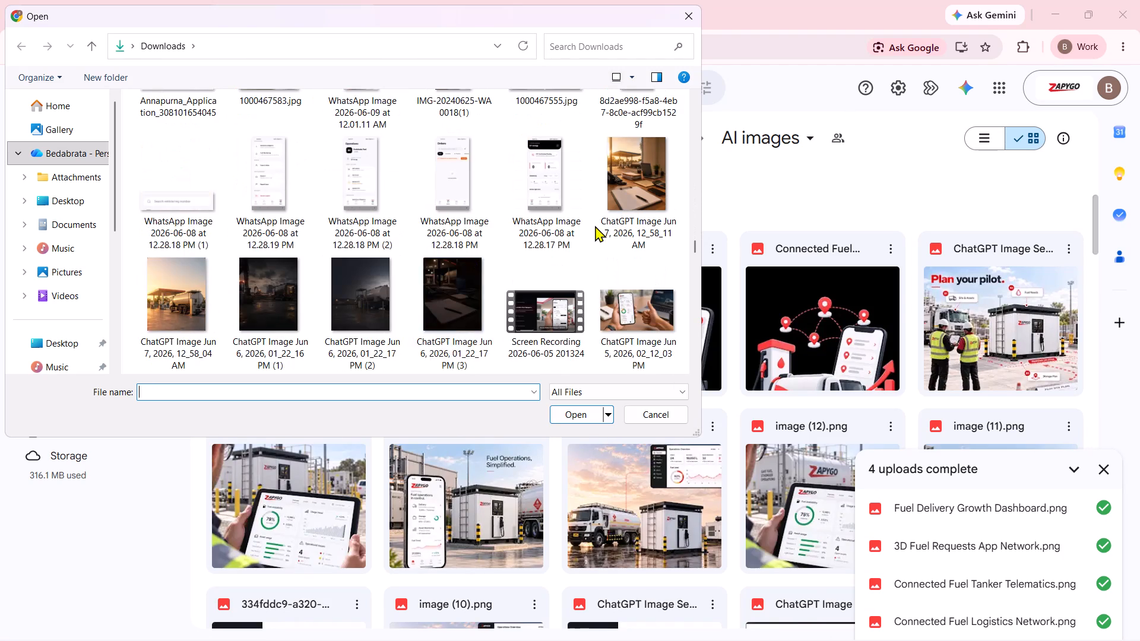
scroll(597, 225, down, 9)
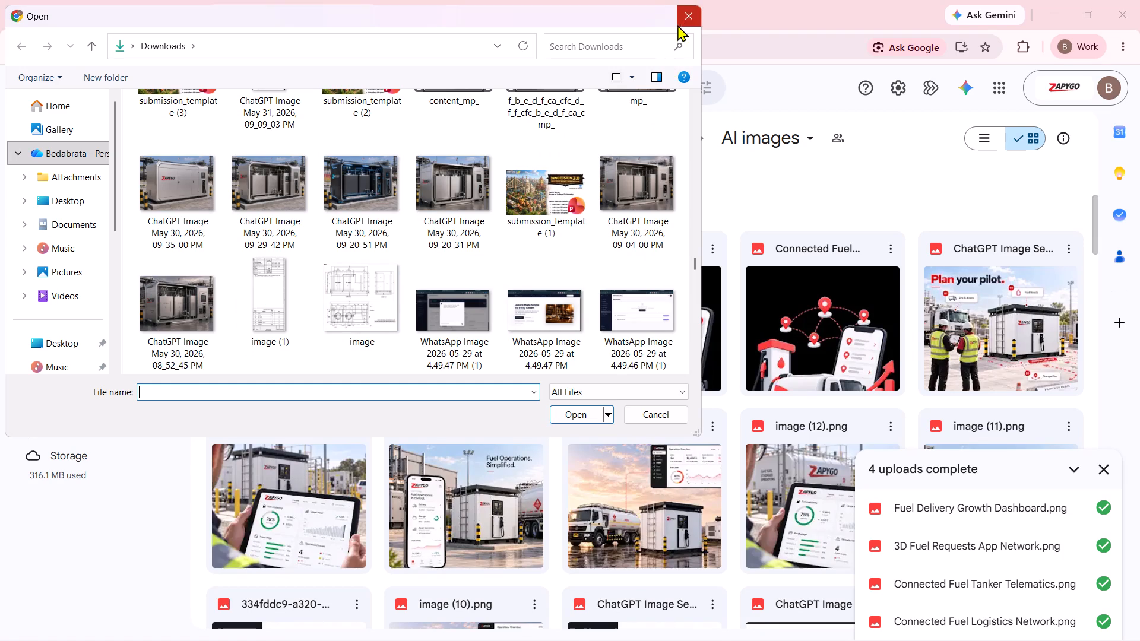
click(684, 21)
Return to the Website Development Work and Artifacts folder.
scroll(750, 411, down, 7)
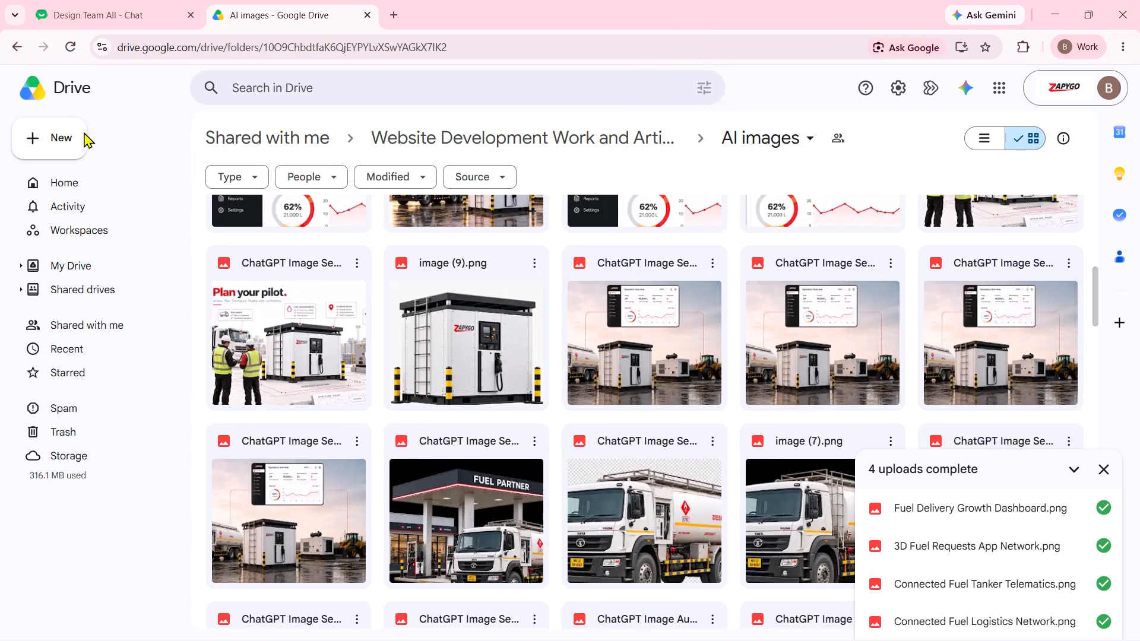
click(16, 54)
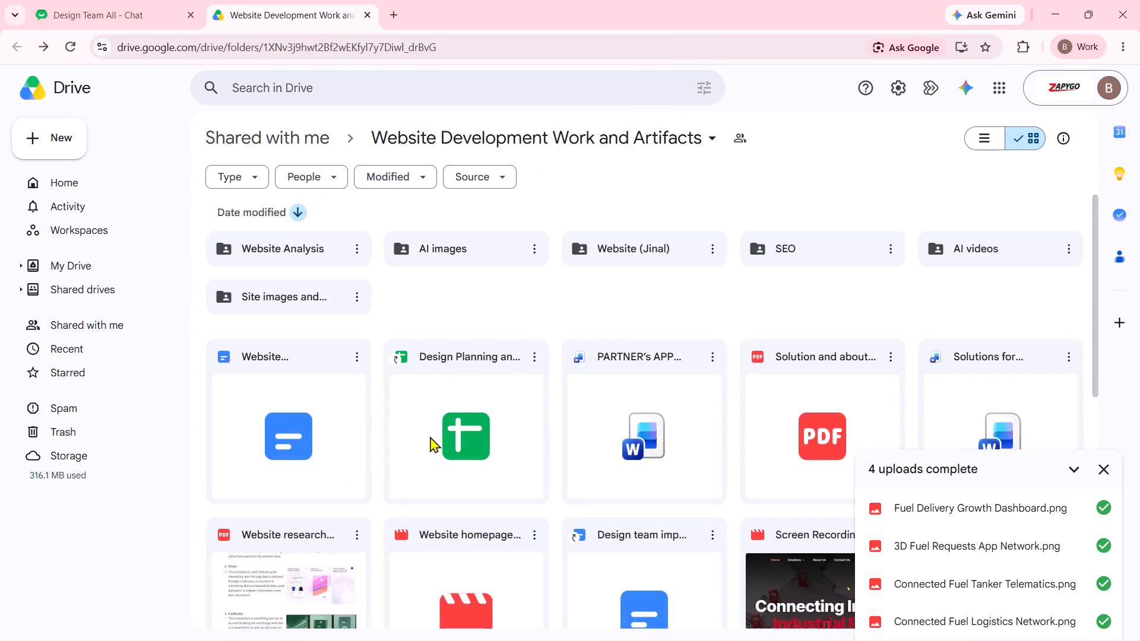
Open the Website Development document, skim the notes on its Old tab, and close it.
double_click(288, 414)
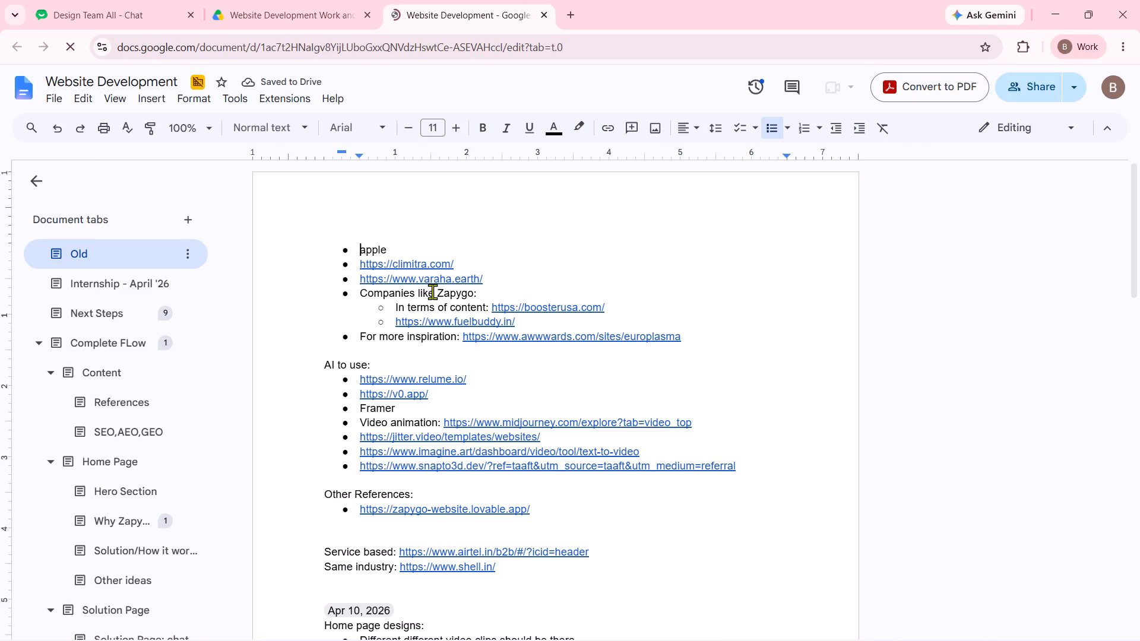
scroll(460, 317, down, 3)
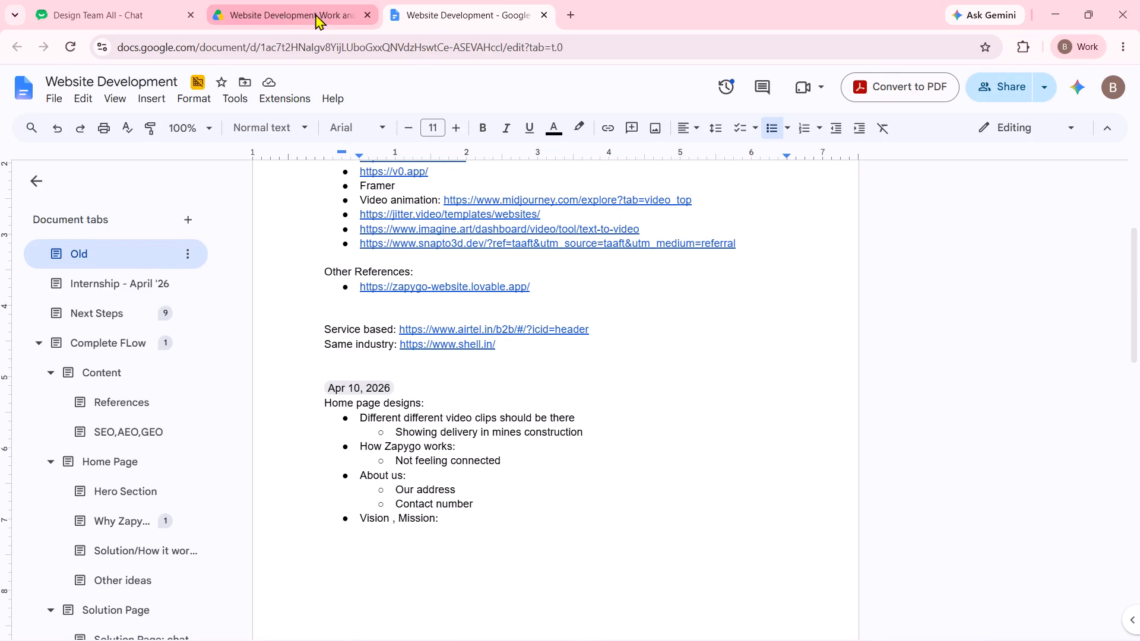
click(280, 14)
click(541, 14)
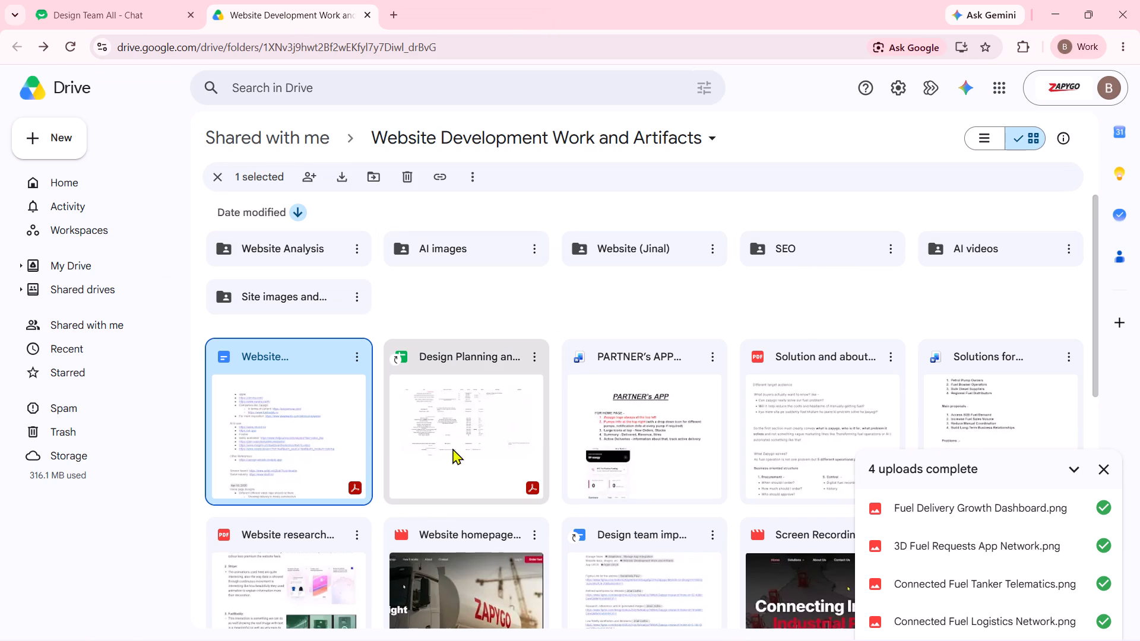
Open the Design team imp links document, skim its Figma links from website to Storage App, and return to the Drive folder.
scroll(803, 395, down, 2)
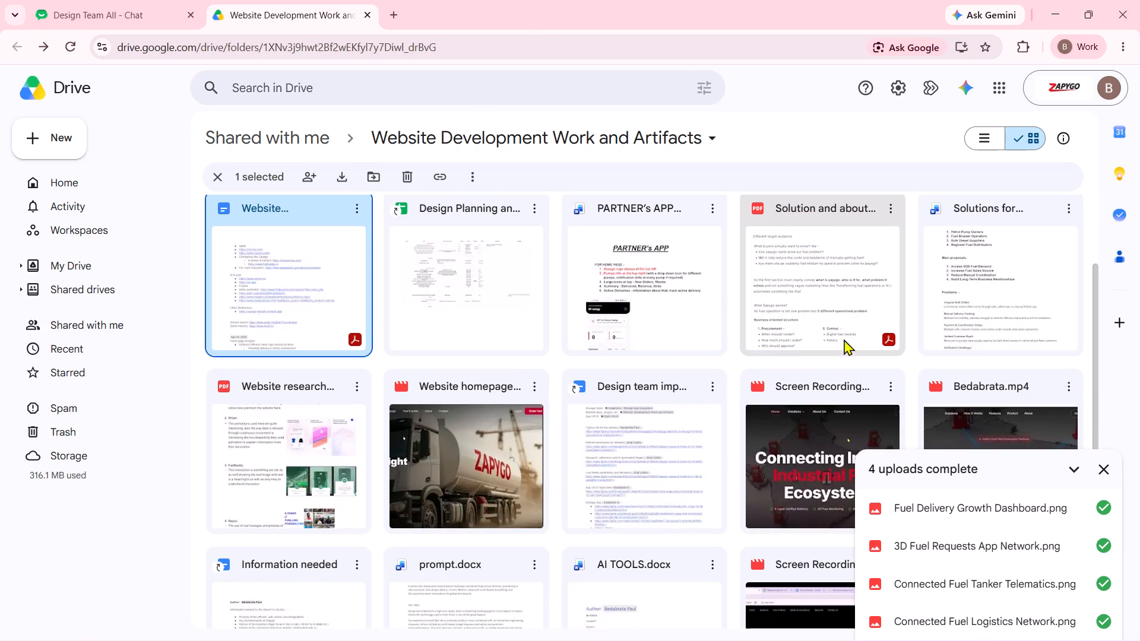
scroll(484, 341, down, 4)
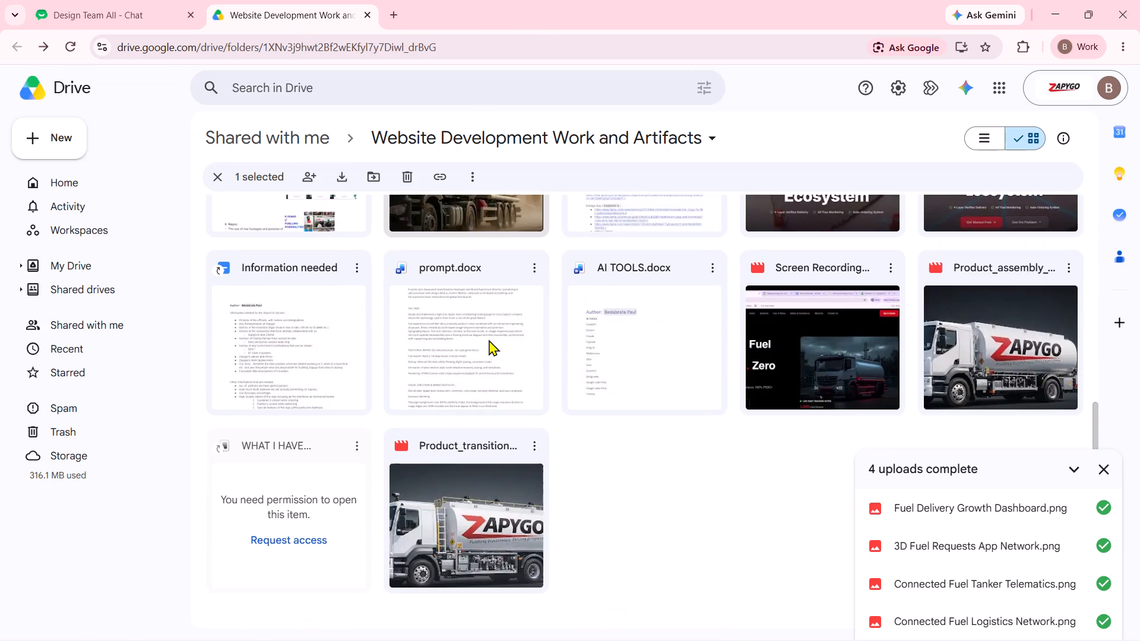
scroll(659, 376, up, 3)
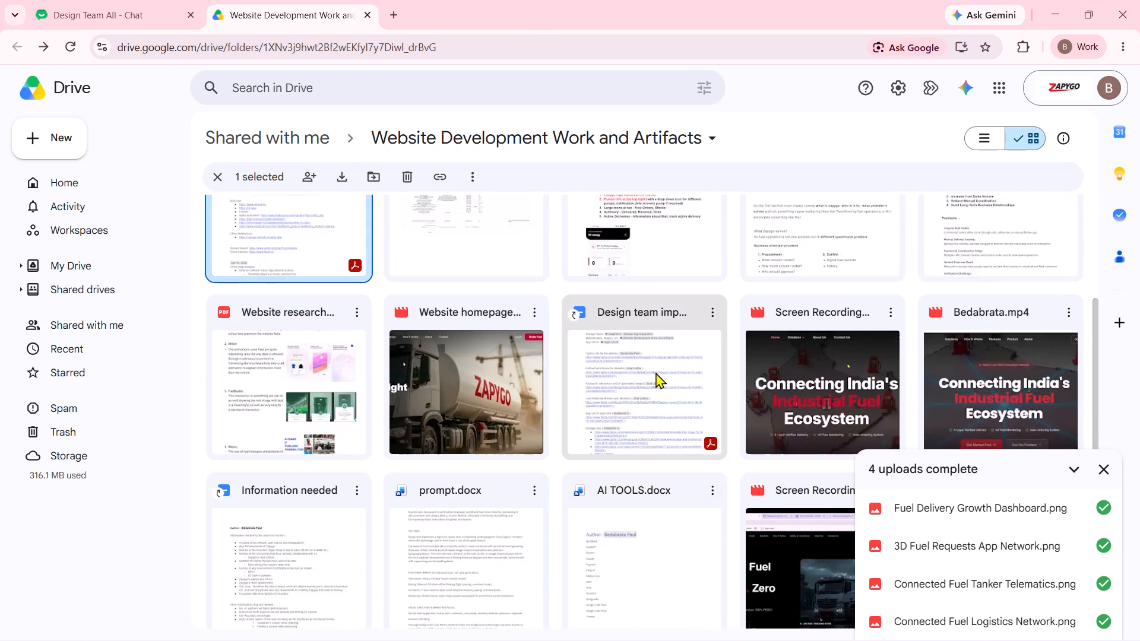
double_click(655, 372)
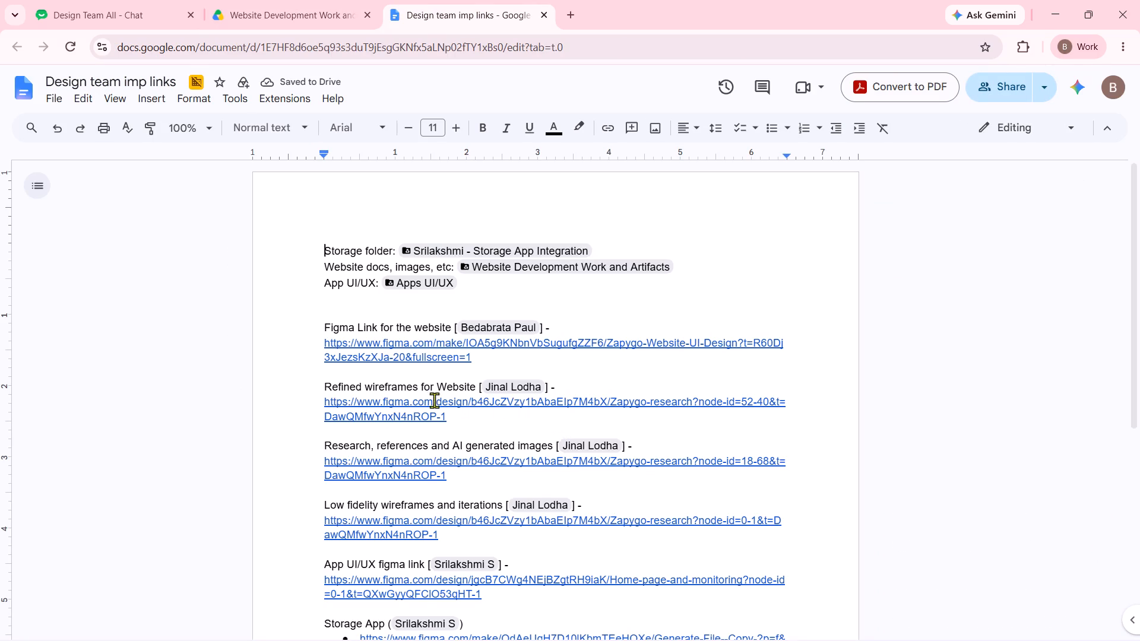
scroll(487, 370, down, 9)
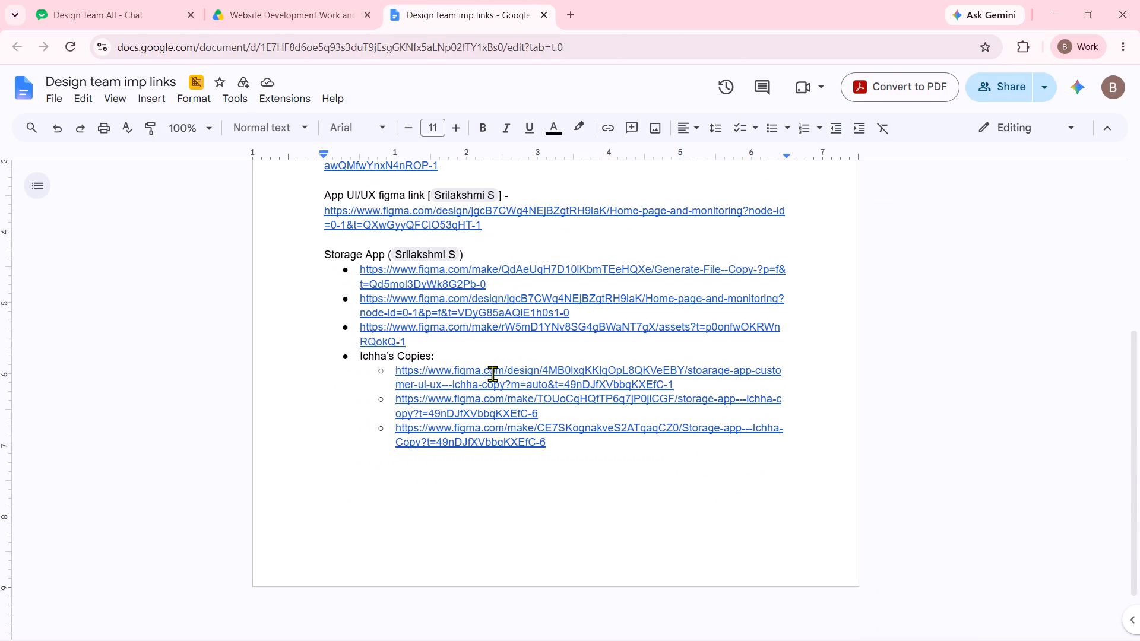
scroll(492, 373, down, 2)
scroll(399, 493, down, 1)
scroll(399, 493, up, 2)
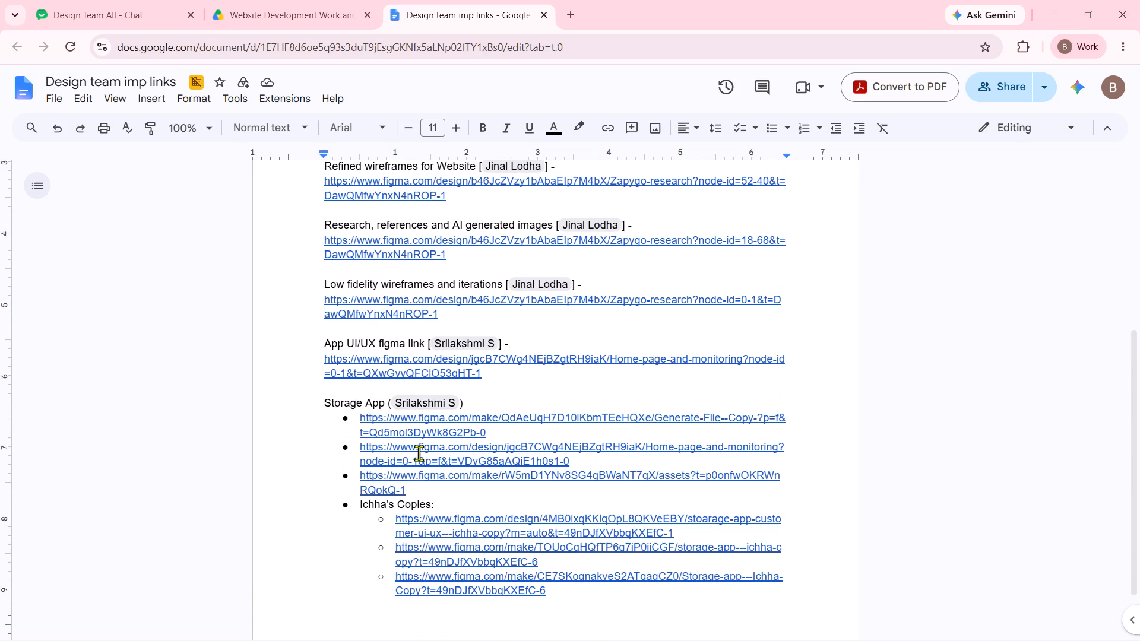
scroll(465, 405, up, 2)
scroll(465, 405, down, 6)
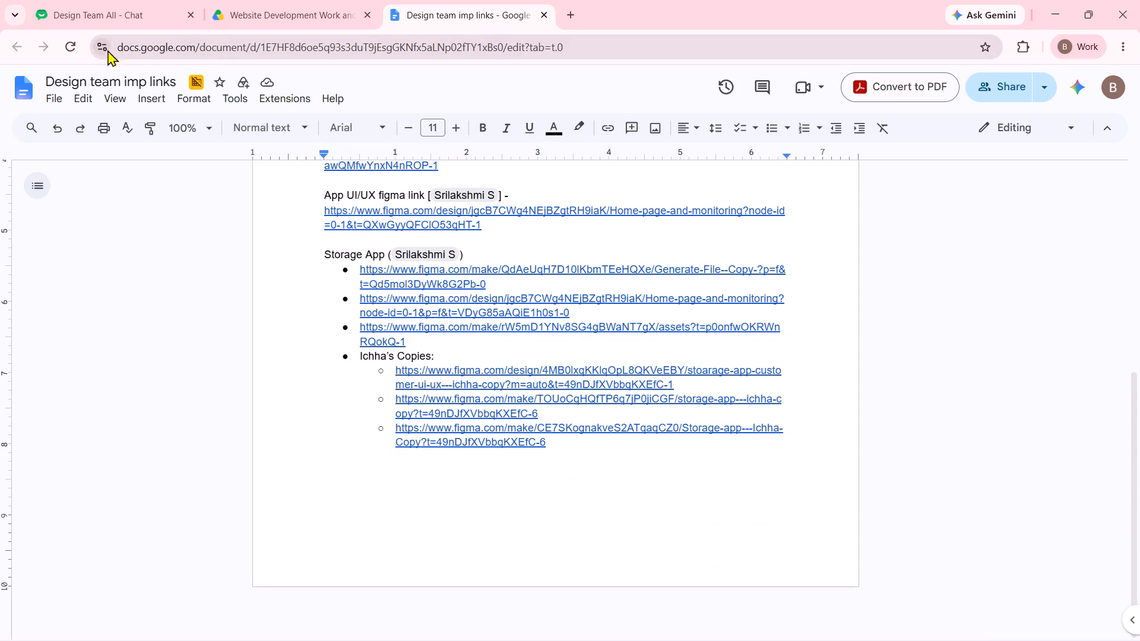
click(281, 0)
scroll(568, 401, up, 4)
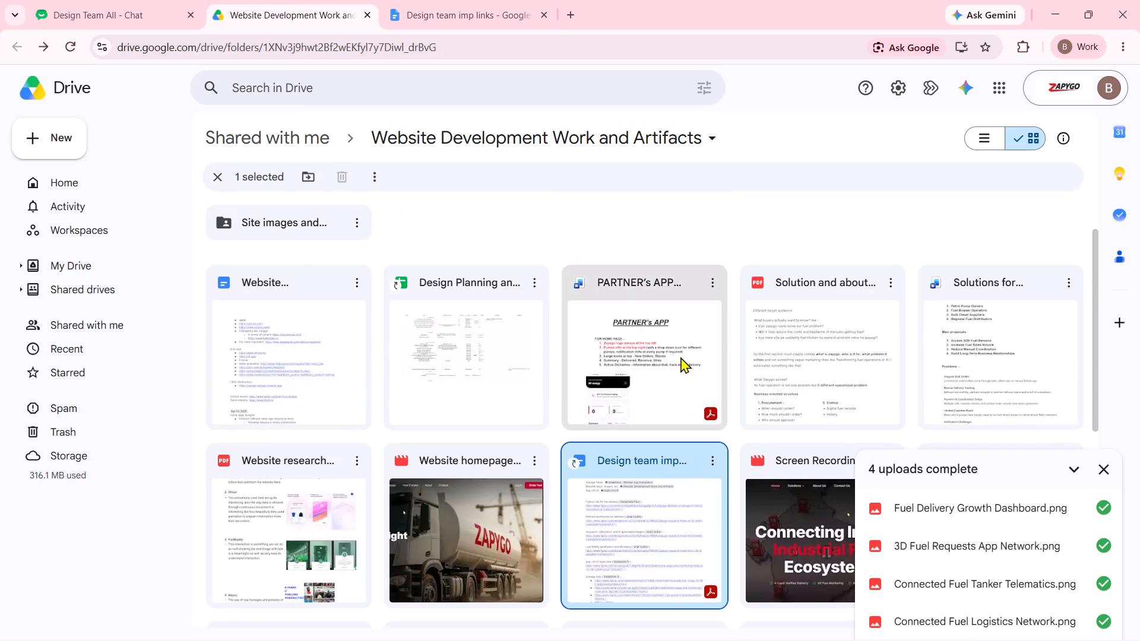
click(645, 274)
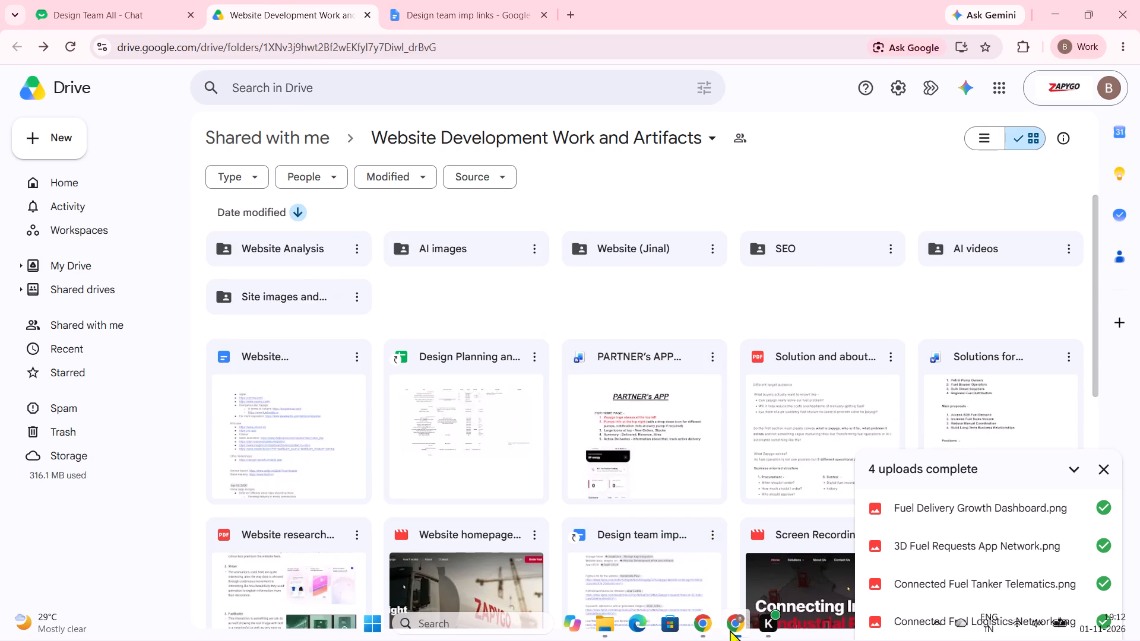
Open Google Docs in a new tab and look through the recent documents for Zapygo files from June 2026.
click(580, 22)
click(575, 19)
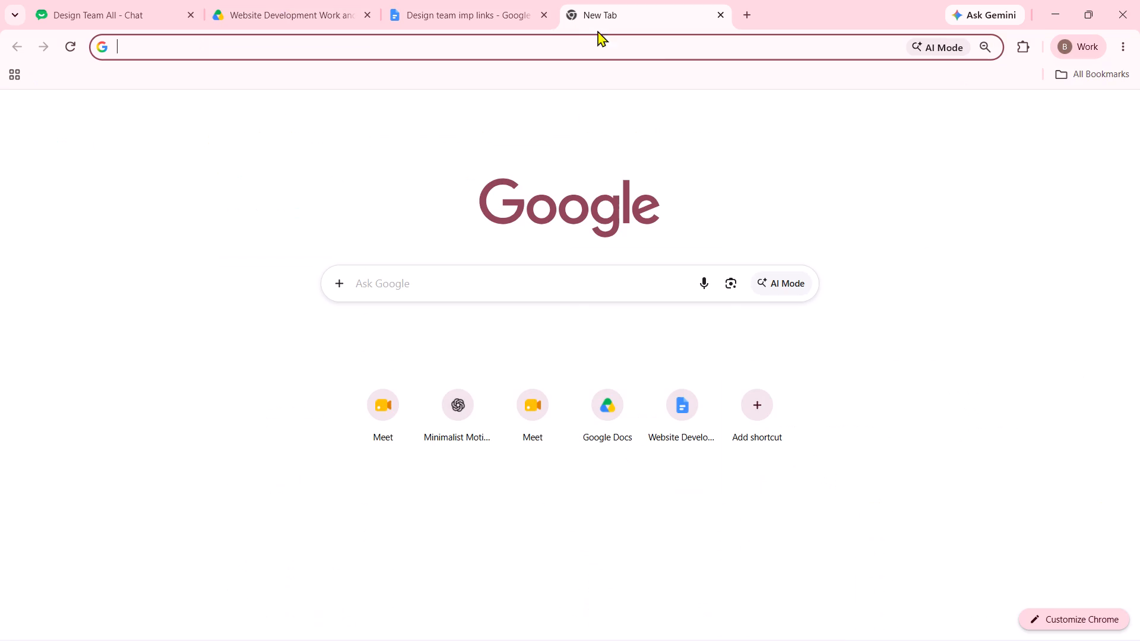
click(1081, 106)
click(1003, 273)
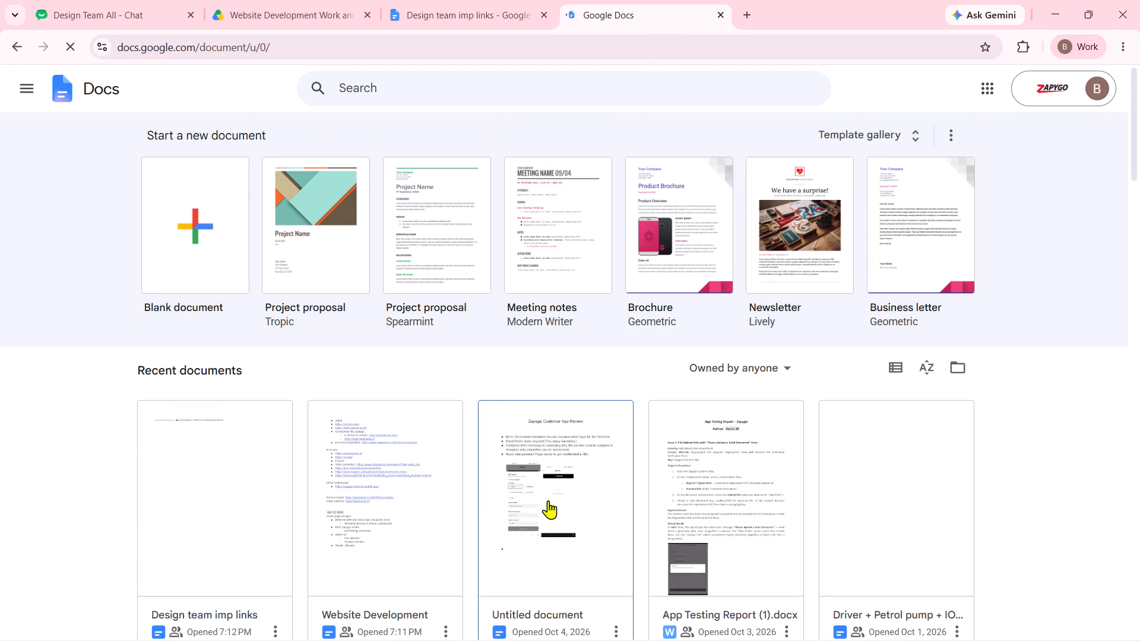
scroll(550, 498, down, 1)
scroll(607, 408, down, 2)
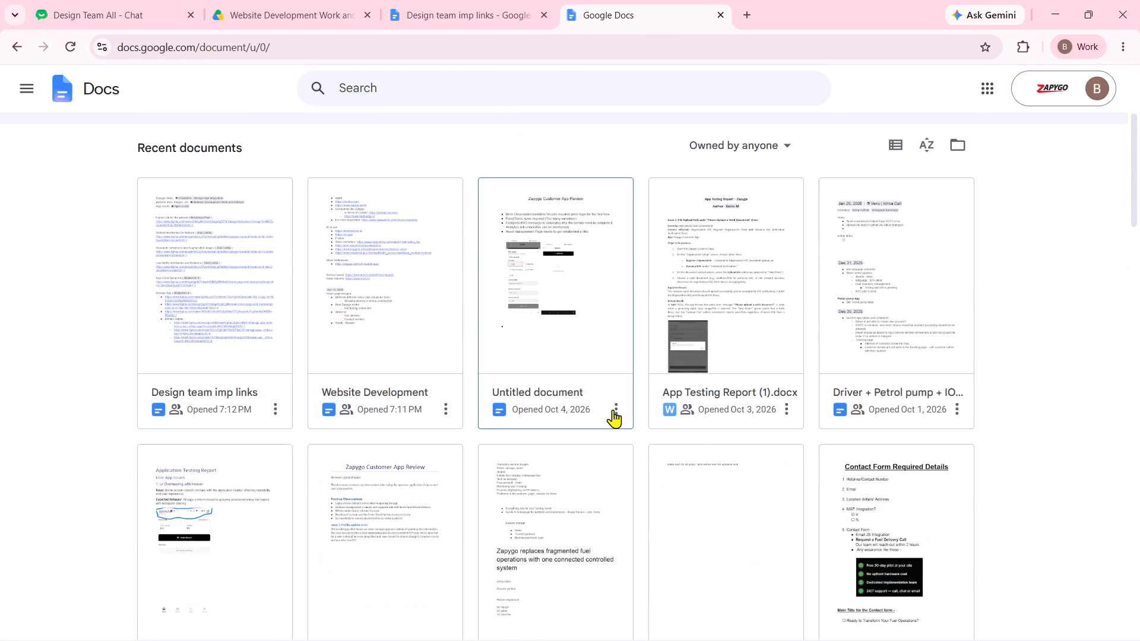
scroll(779, 342, down, 5)
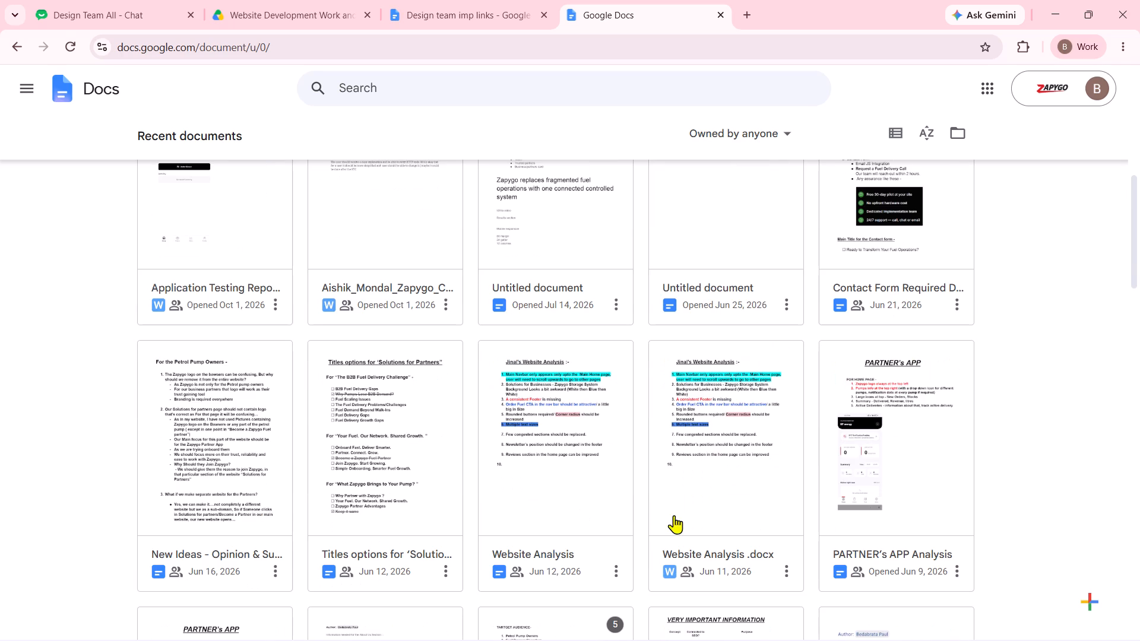
scroll(703, 464, down, 7)
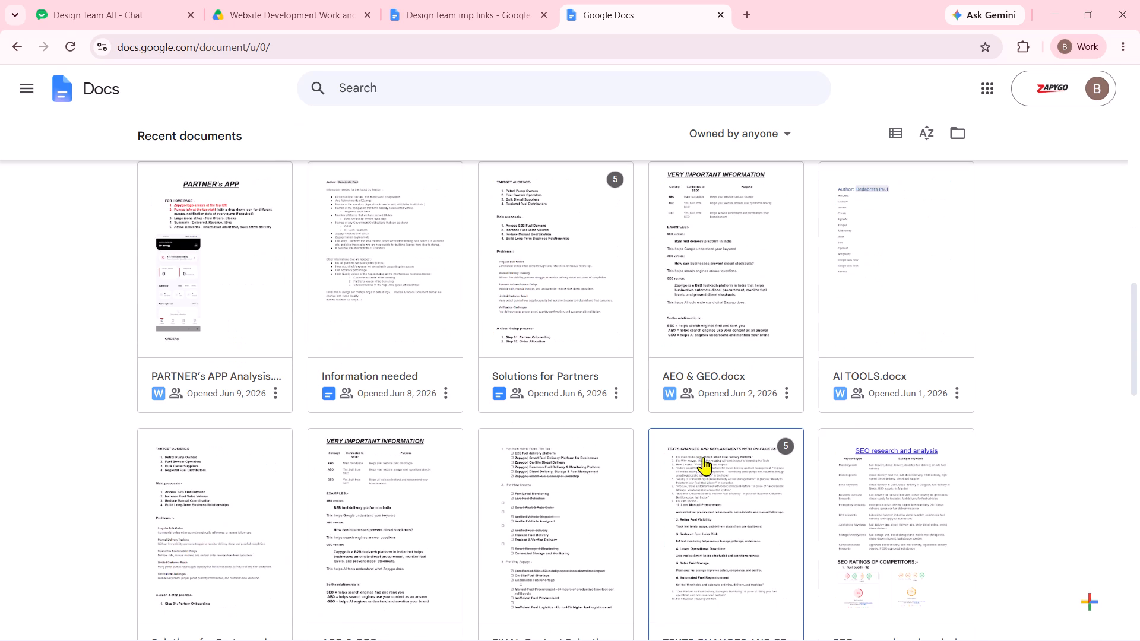
scroll(705, 447, up, 2)
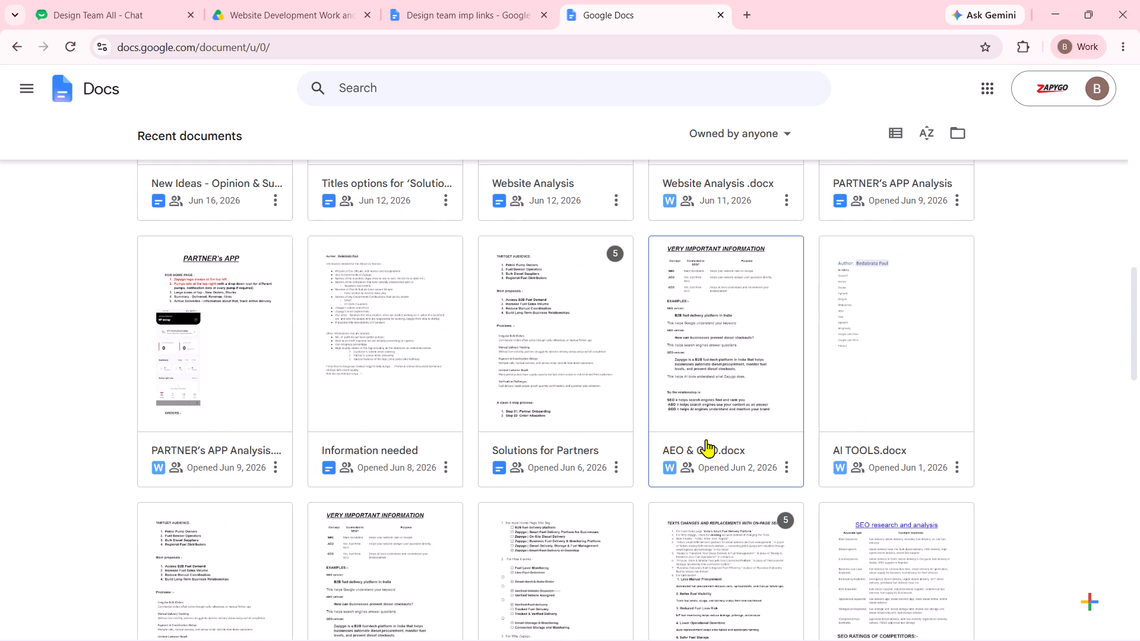
Check which files the Website Development Work and Artifacts folder already holds, and return to the recent documents list.
click(243, 0)
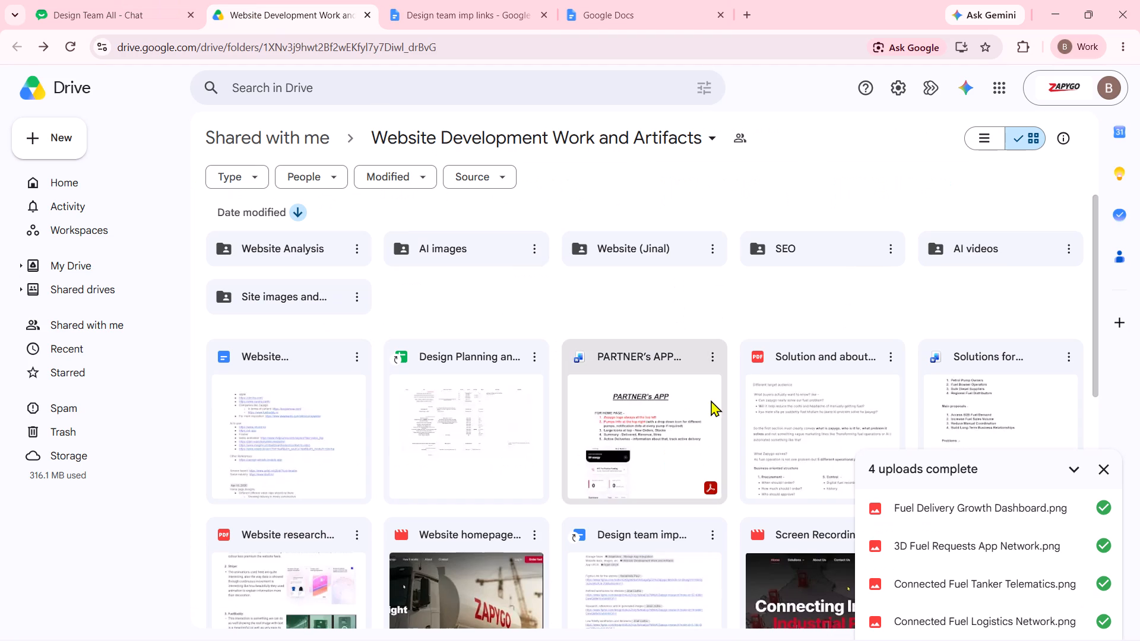
scroll(717, 395, down, 3)
scroll(718, 392, up, 2)
scroll(718, 392, down, 5)
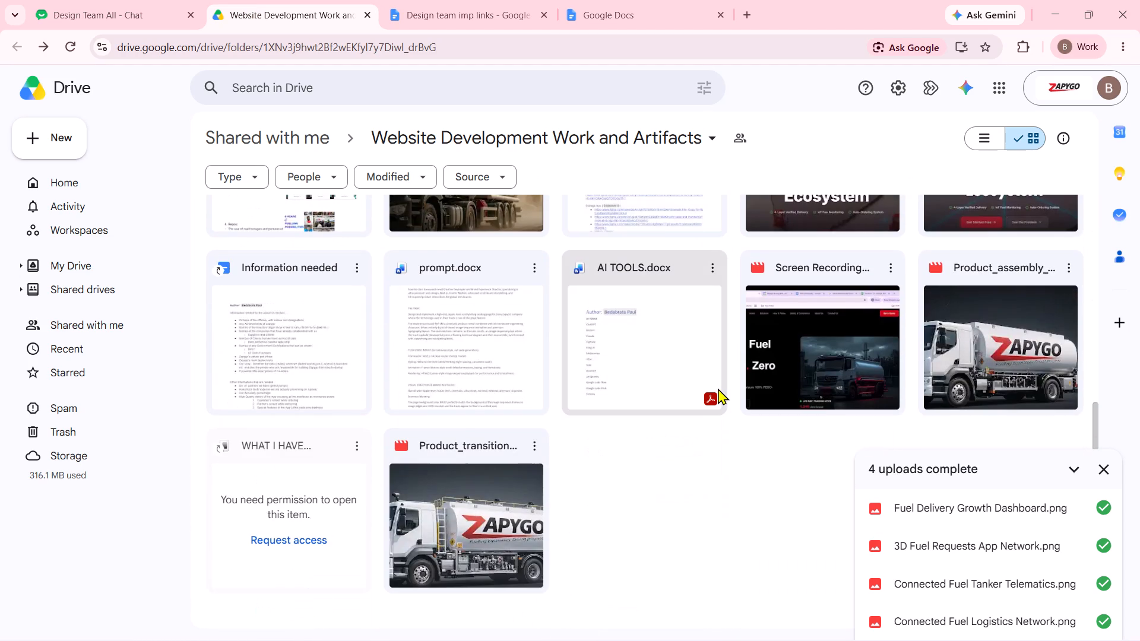
scroll(717, 386, down, 2)
click(467, 17)
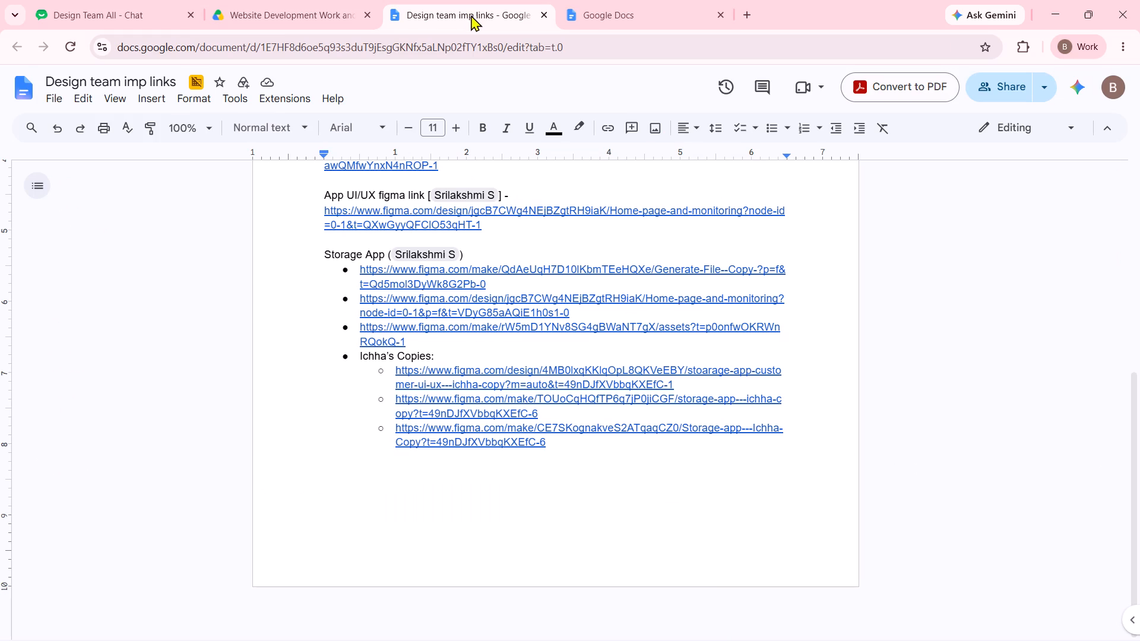
click(594, 0)
Open AEO & GEO.docx from the recent documents and skim it from the SEO, AEO and GEO table to section 8.
scroll(748, 369, down, 1)
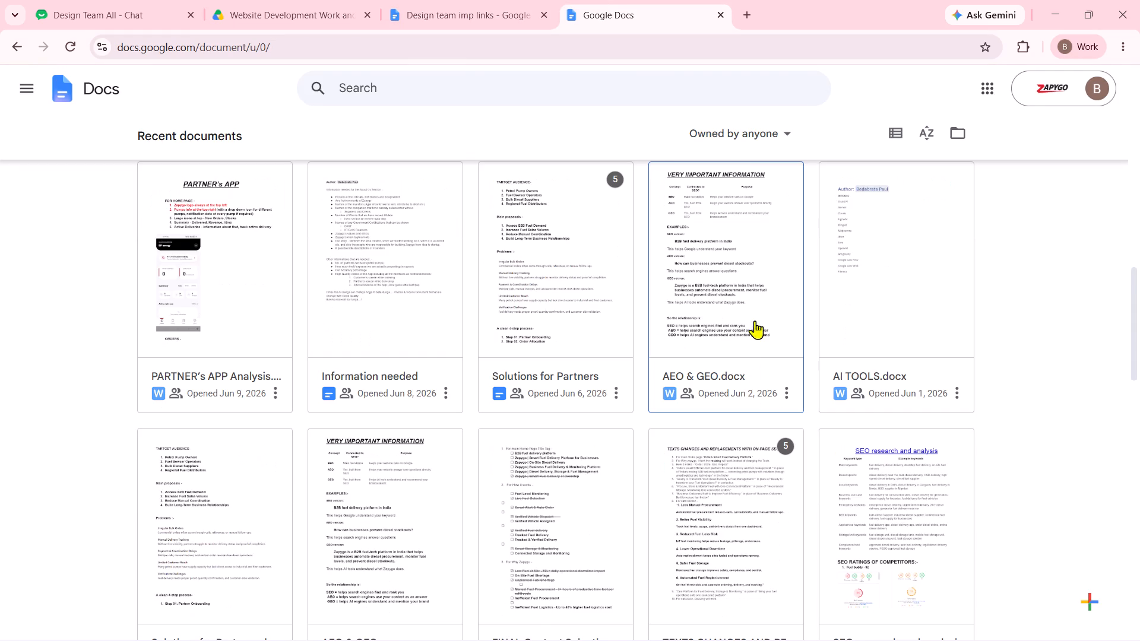
double_click(755, 320)
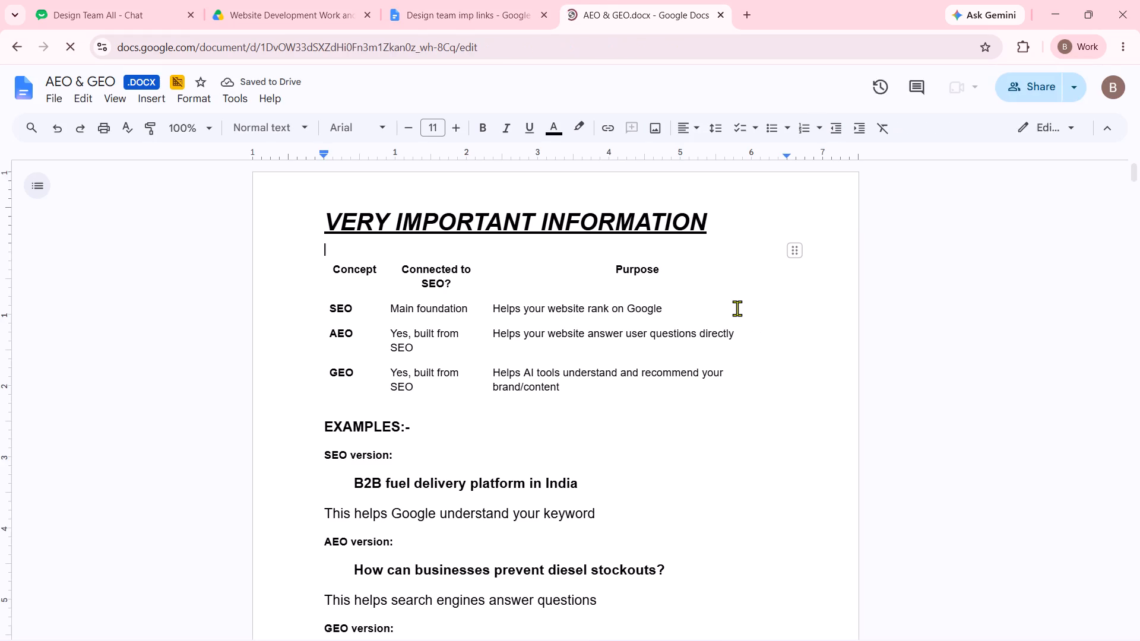
scroll(737, 308, down, 16)
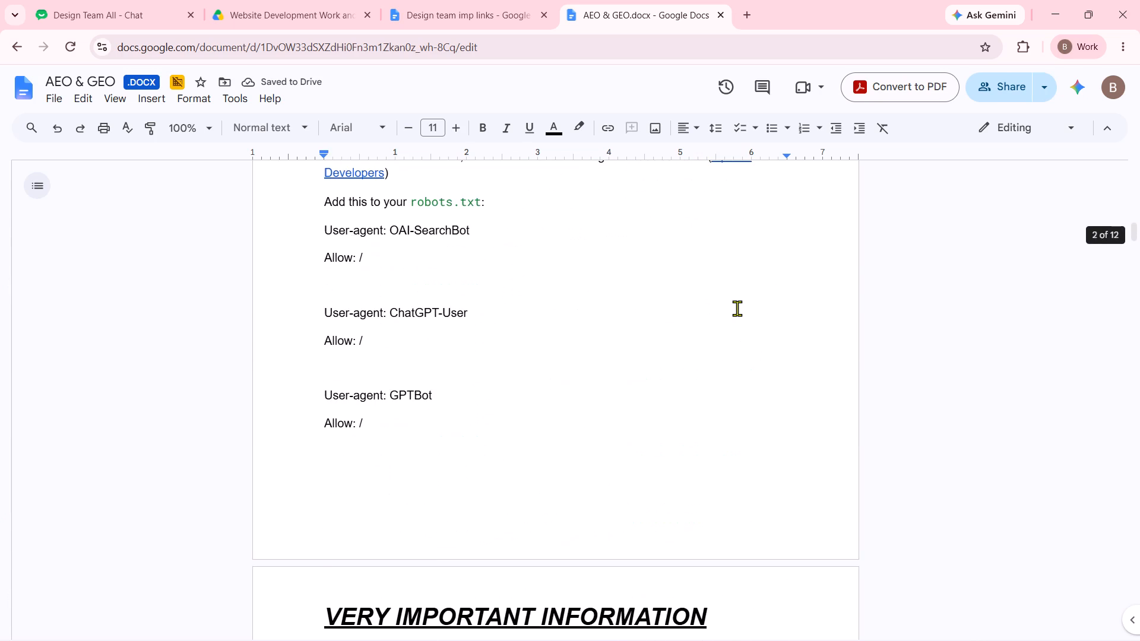
scroll(737, 308, down, 17)
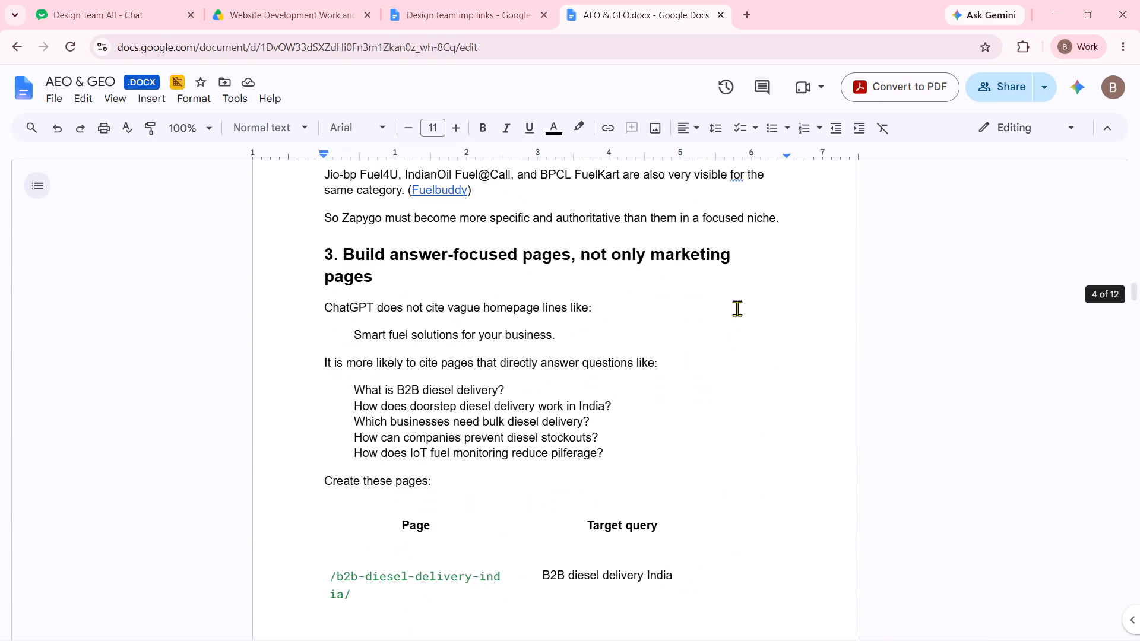
scroll(737, 308, down, 7)
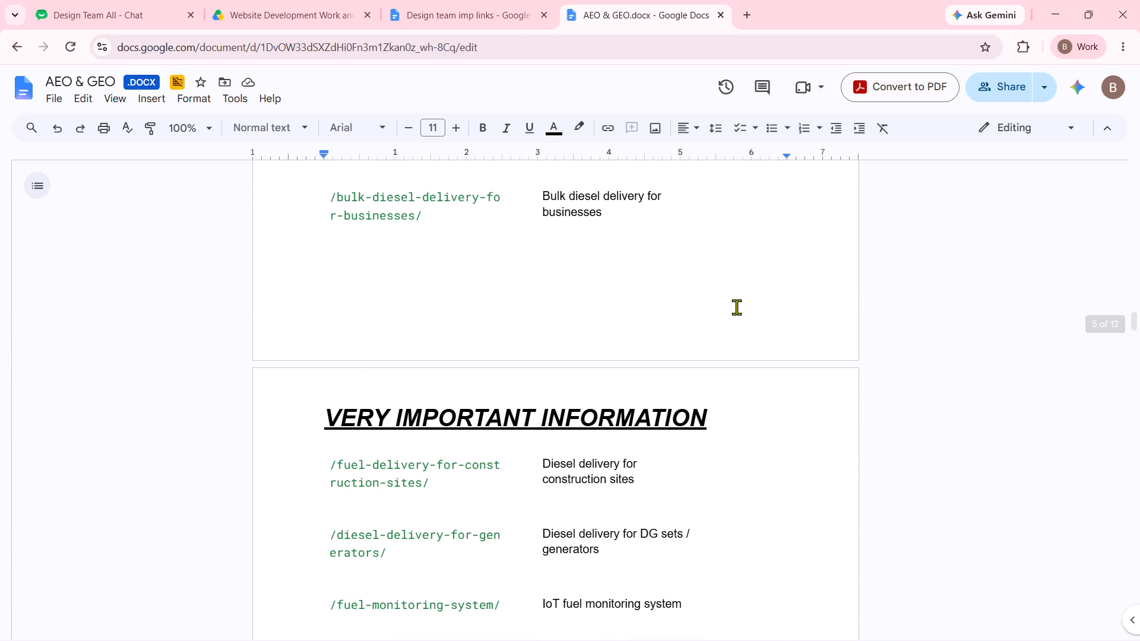
scroll(736, 307, down, 13)
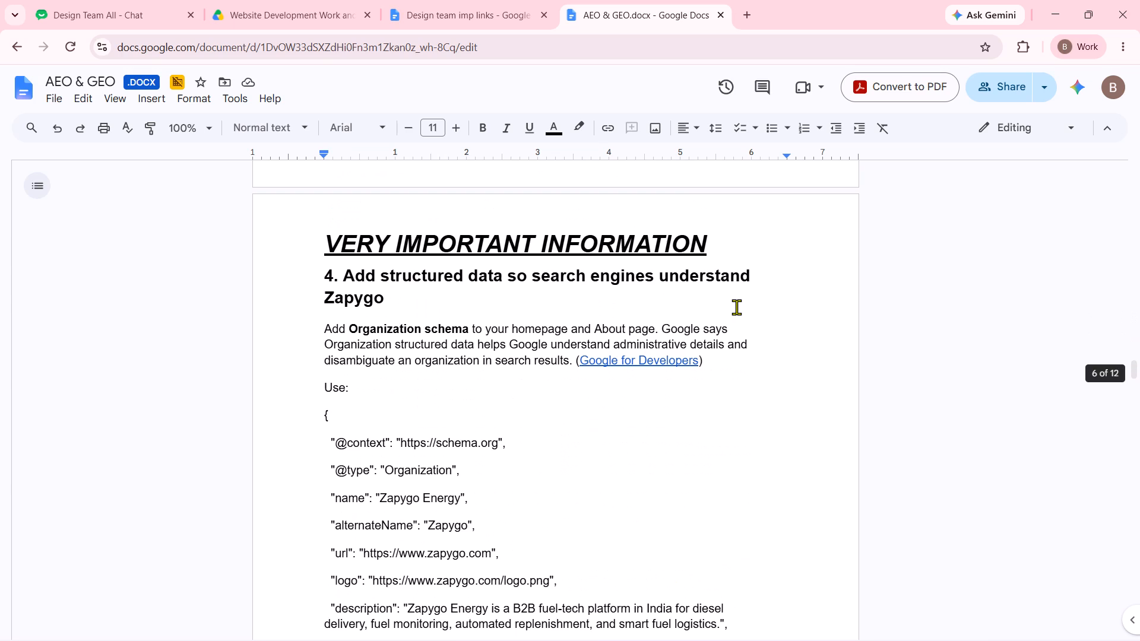
scroll(736, 307, down, 10)
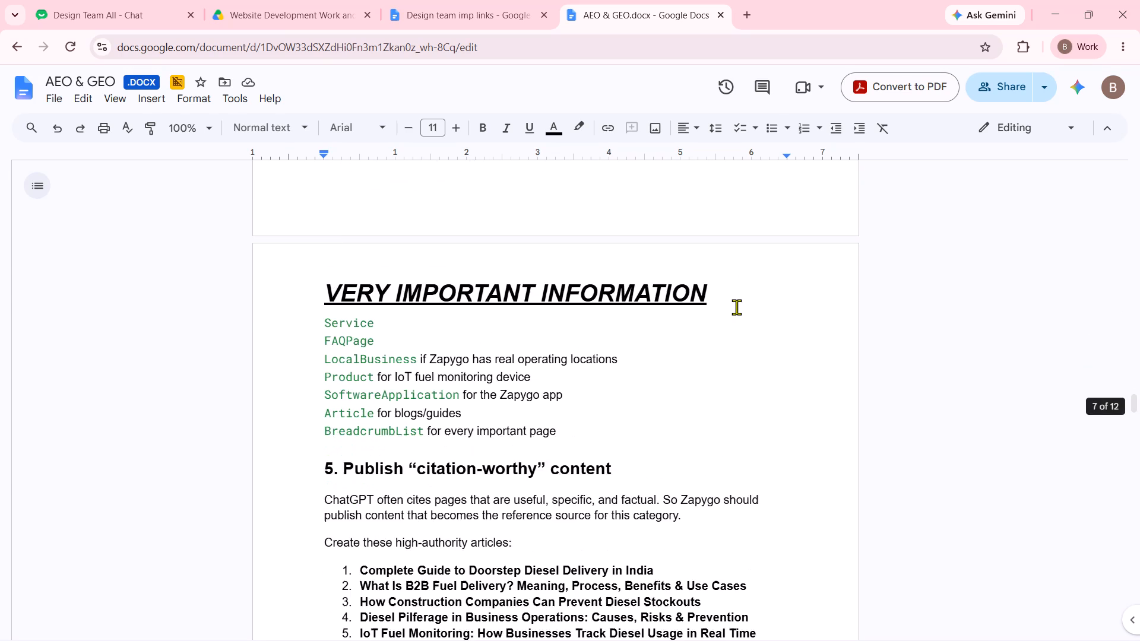
scroll(736, 307, down, 6)
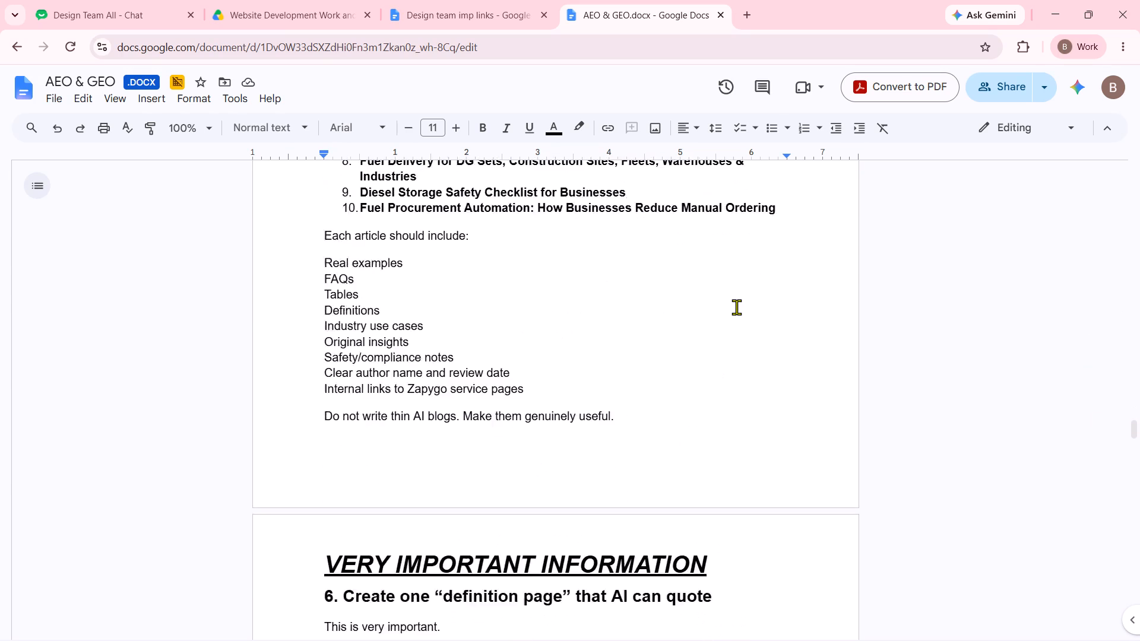
scroll(736, 307, down, 7)
scroll(736, 307, up, 2)
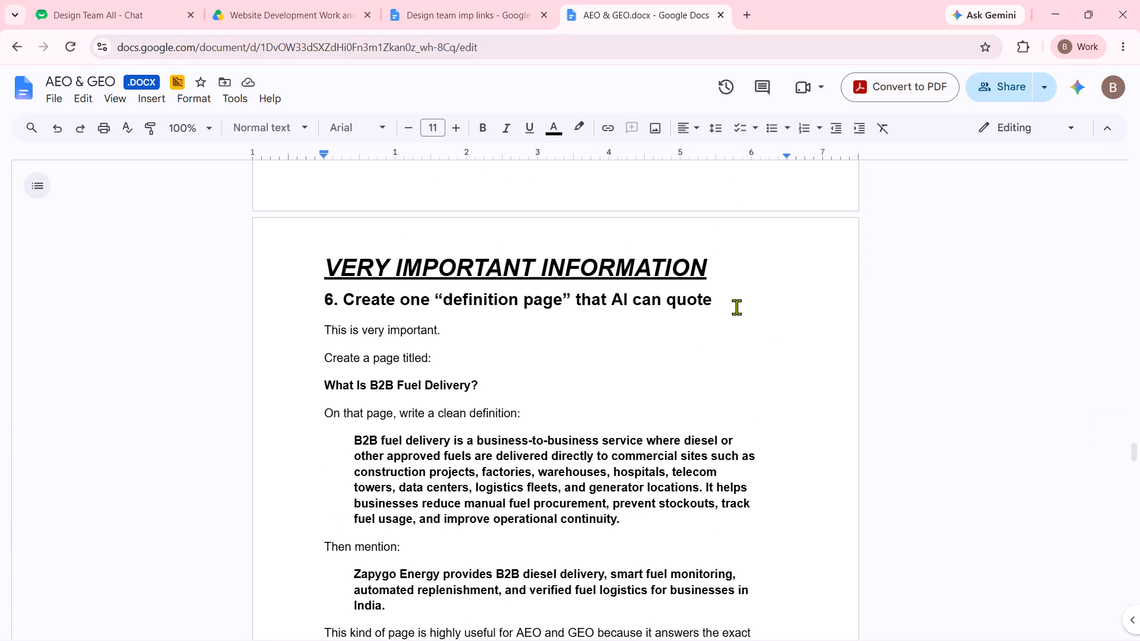
scroll(736, 307, down, 12)
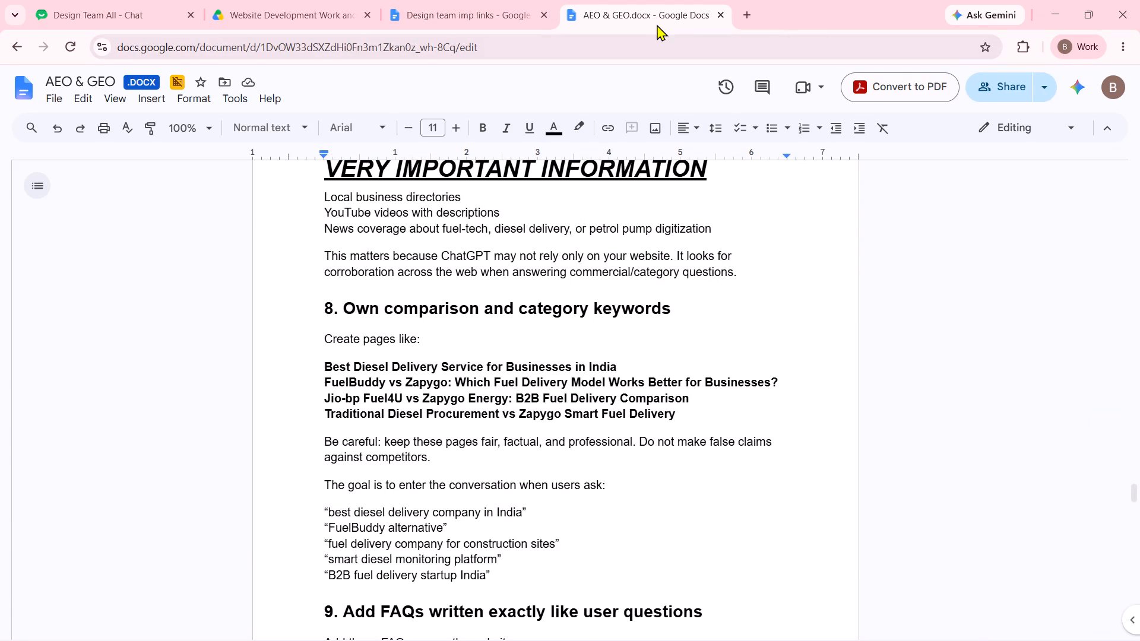
Copy the sharing link of AEO & GEO.docx without changing its access settings.
click(991, 101)
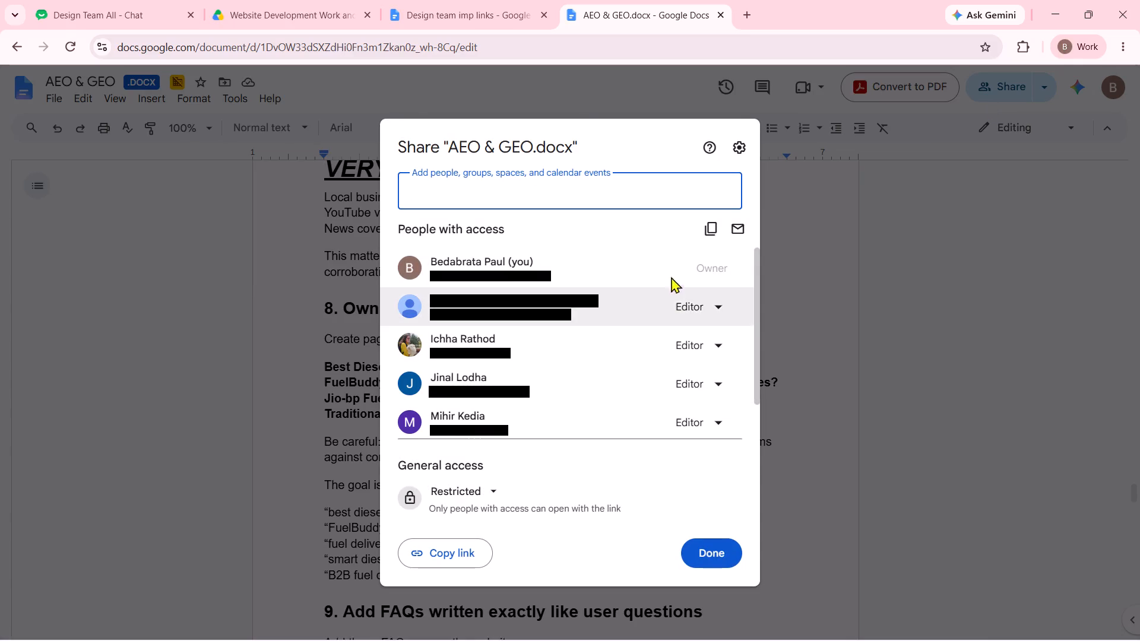
click(468, 550)
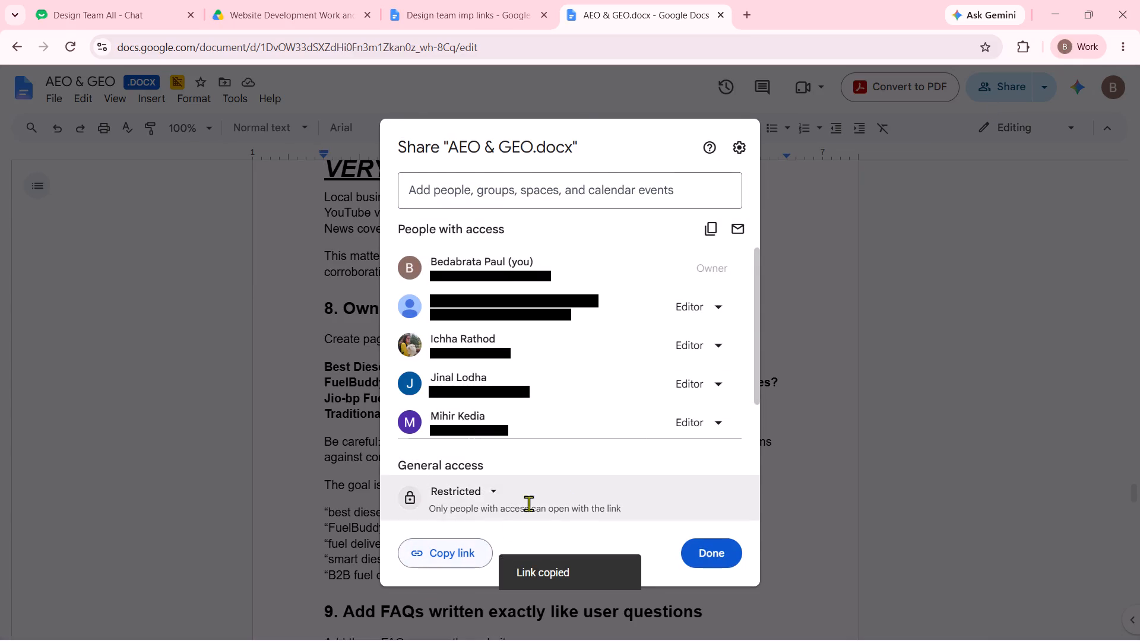
click(981, 344)
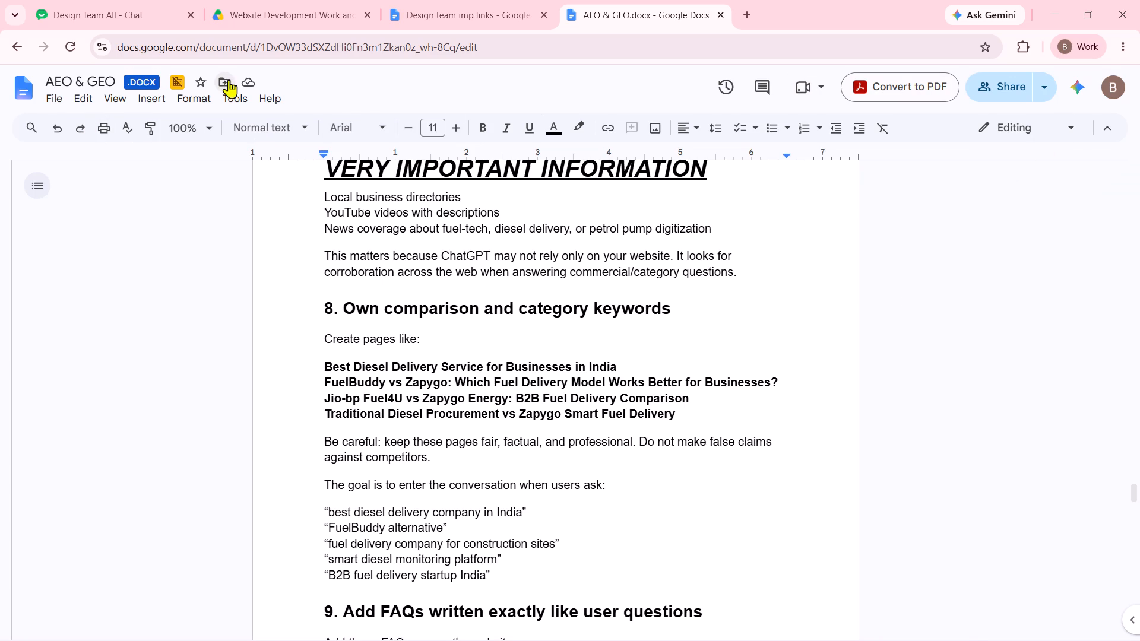
Download the AEO & GEO document as a Word (.docx) file.
click(53, 105)
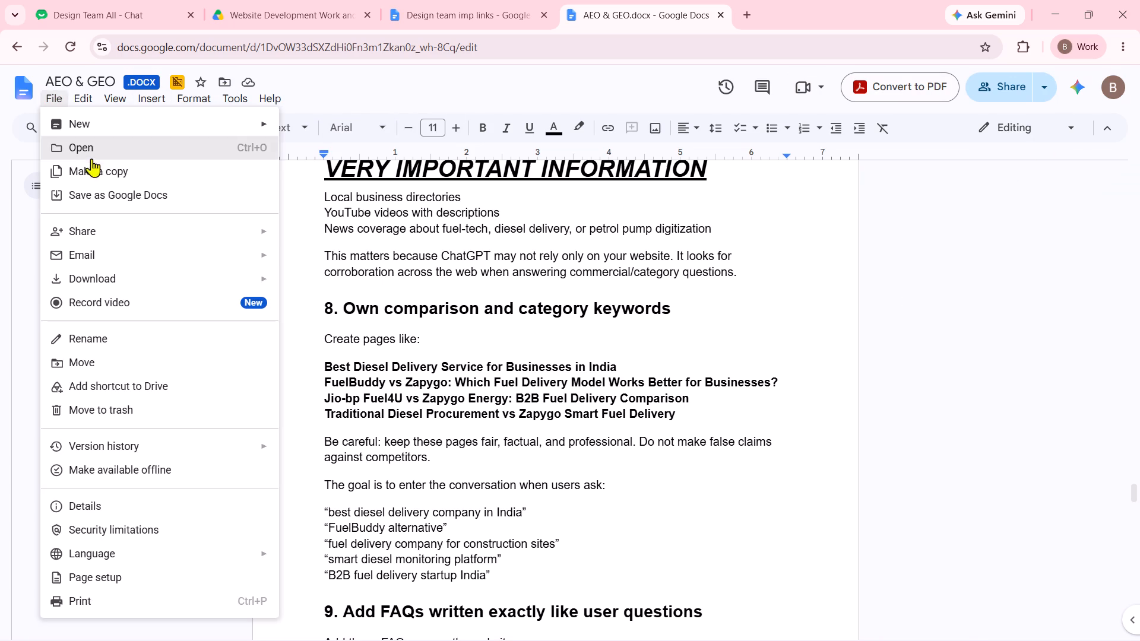
click(131, 283)
click(338, 290)
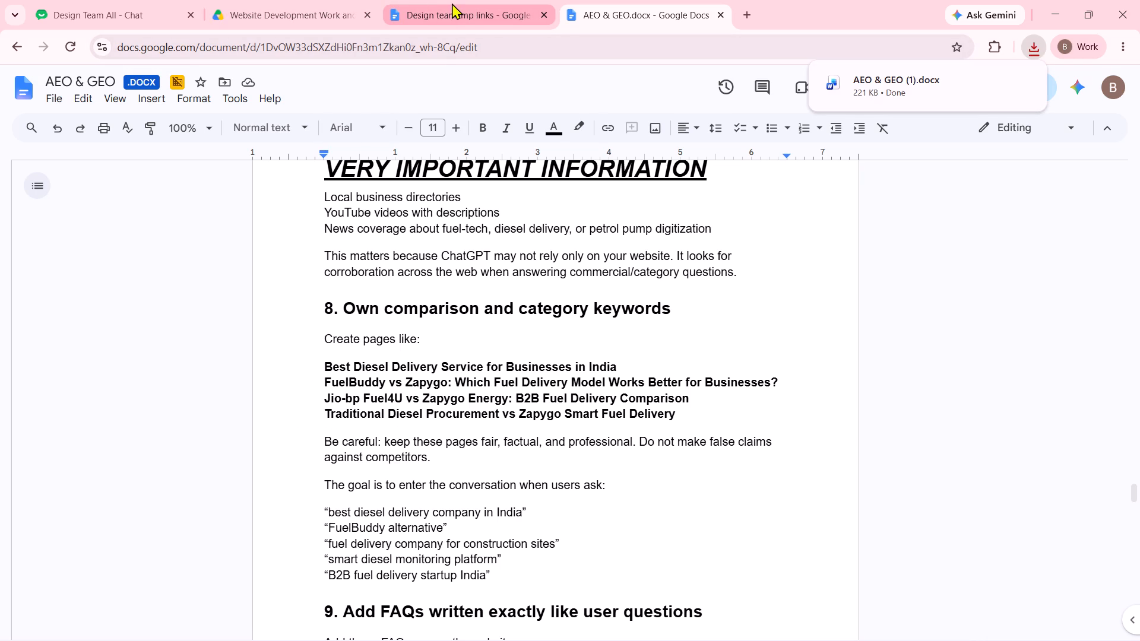
Check the contents of the SEO, Website (Jinal), AI videos, and Site images and videos subfolders in Website Development Work and Artifacts.
click(302, 0)
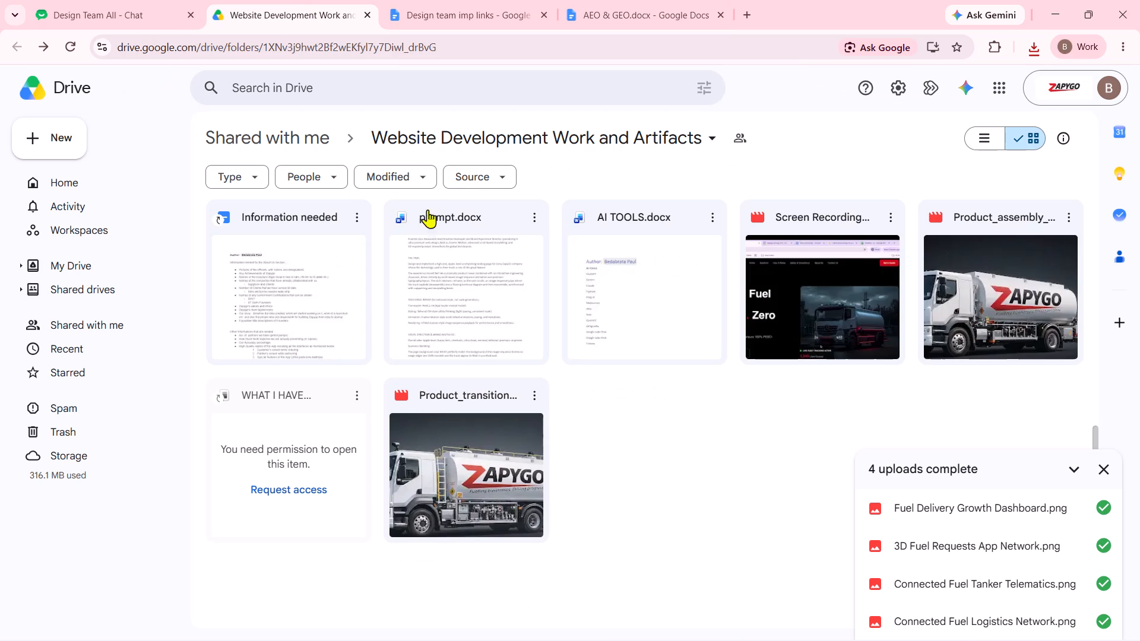
scroll(574, 329, up, 4)
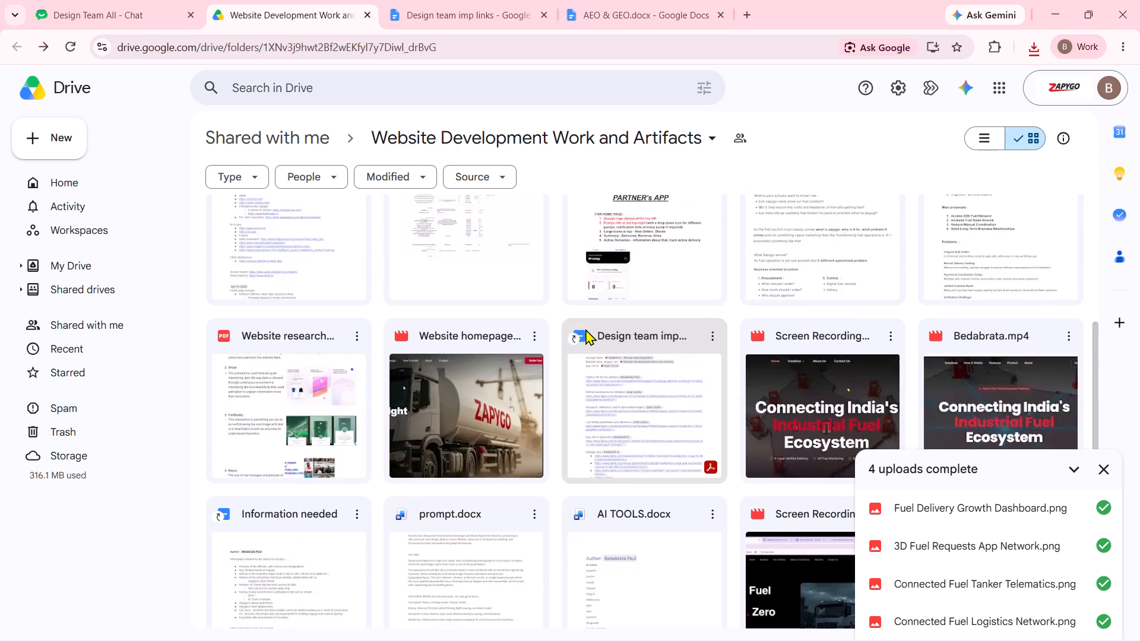
scroll(585, 329, up, 3)
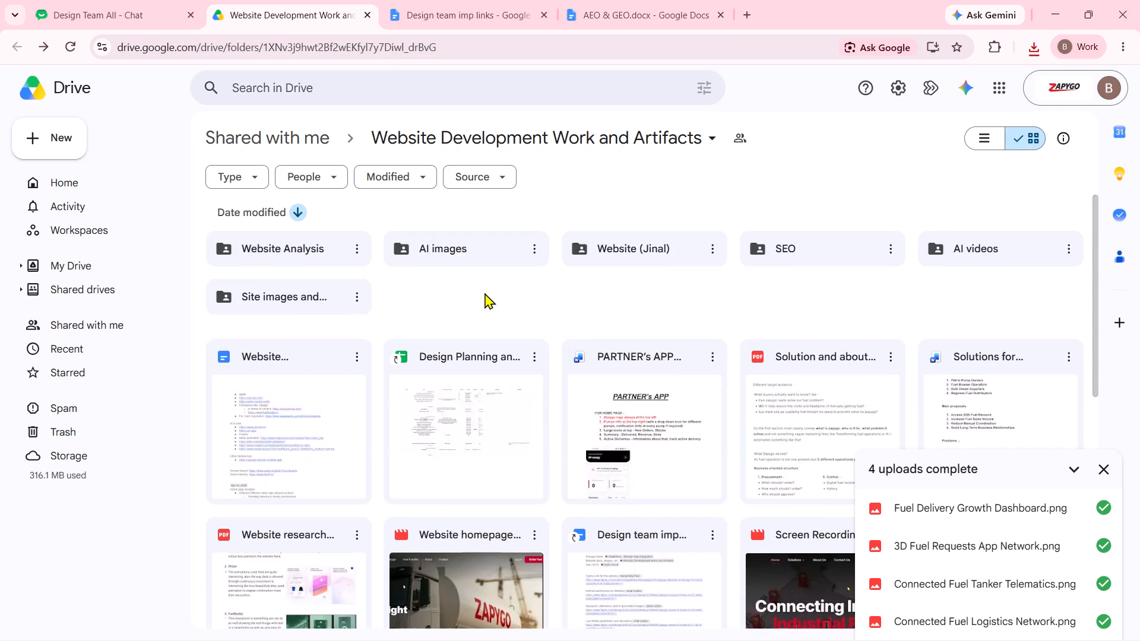
click(484, 293)
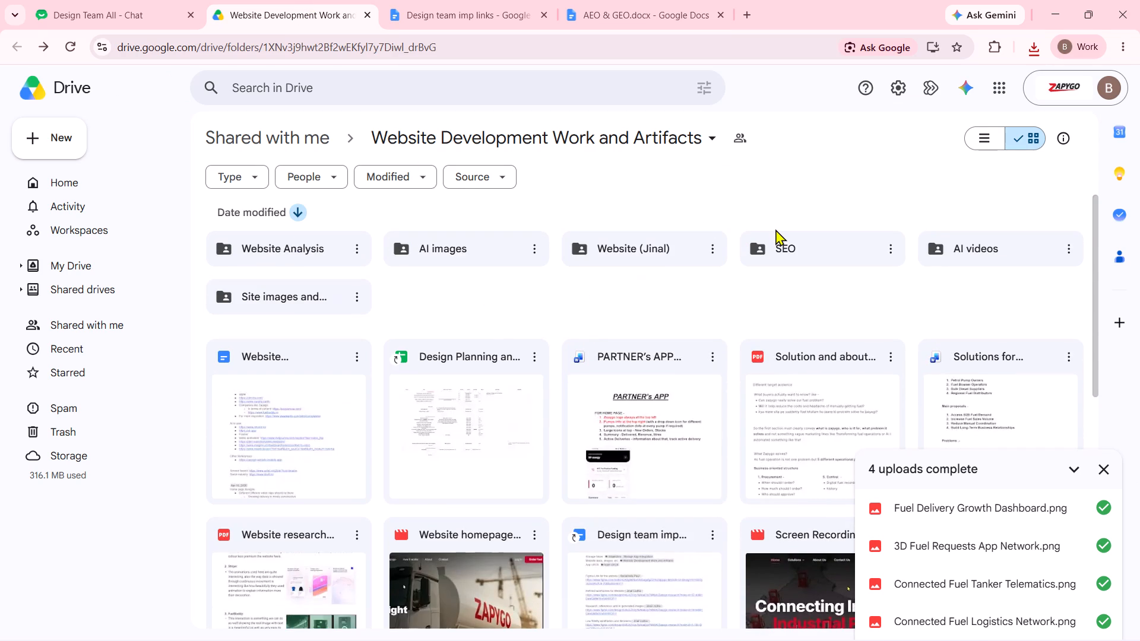
double_click(778, 239)
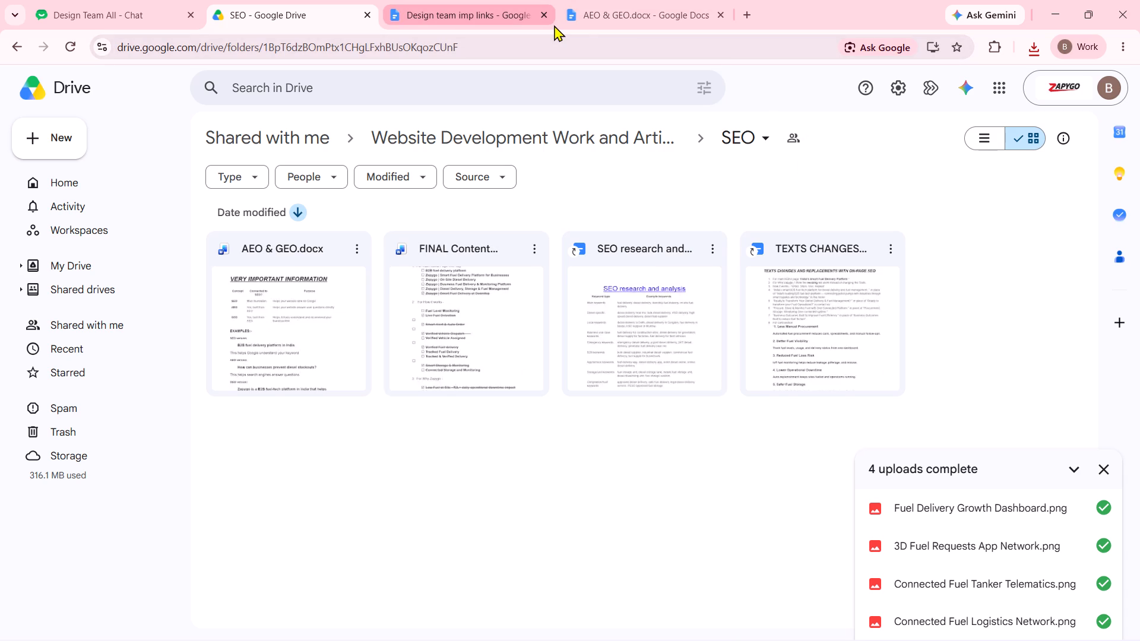
click(0, 50)
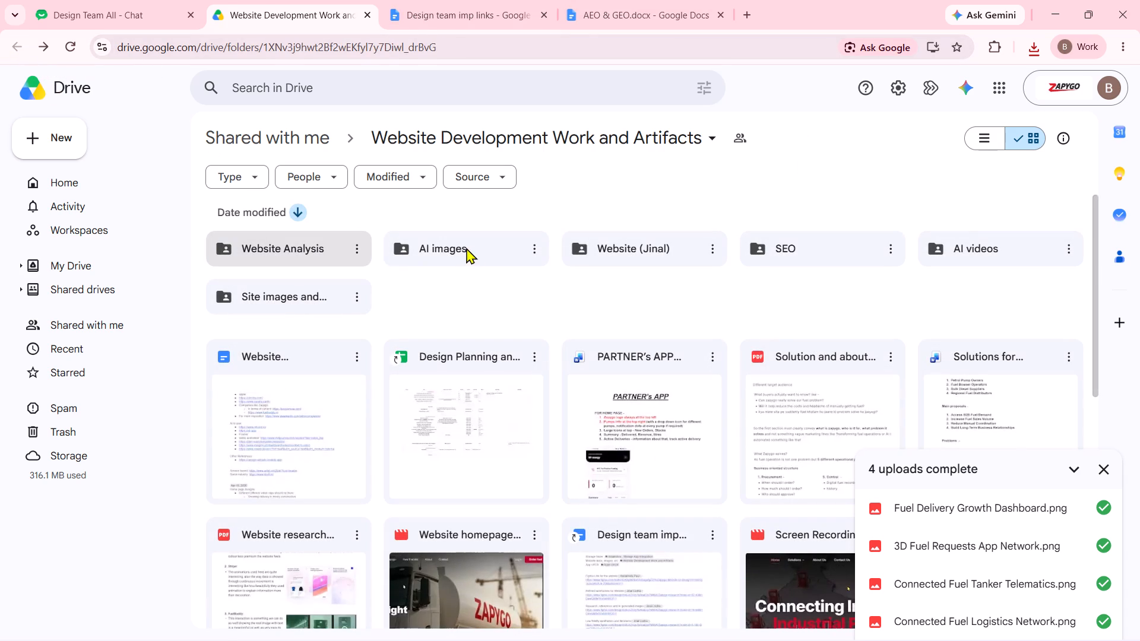
double_click(635, 257)
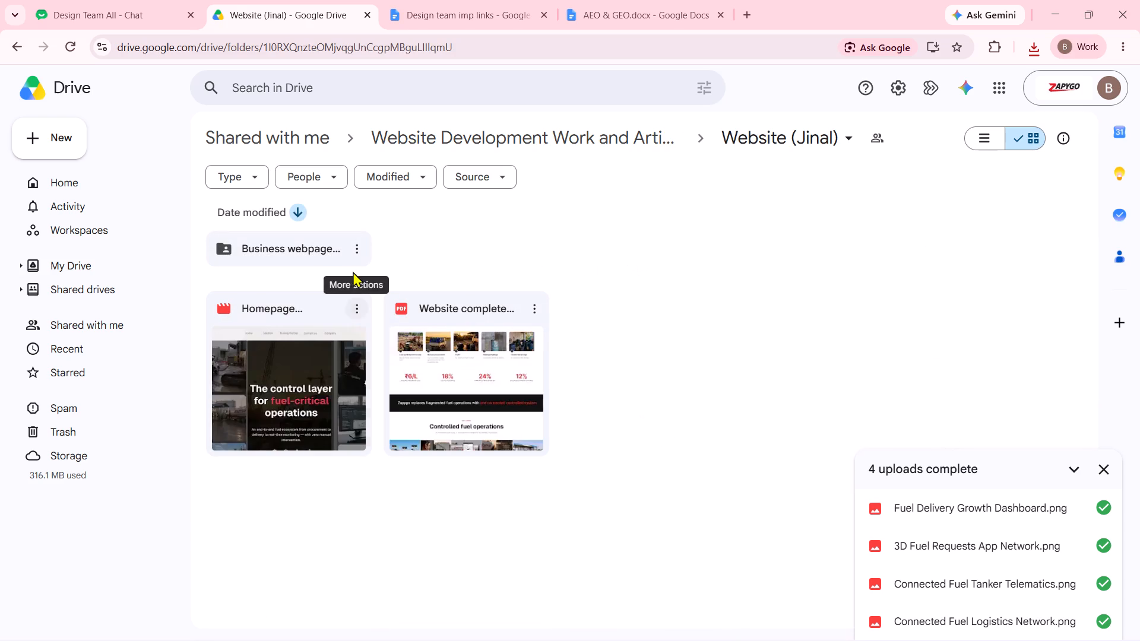
click(9, 60)
click(16, 59)
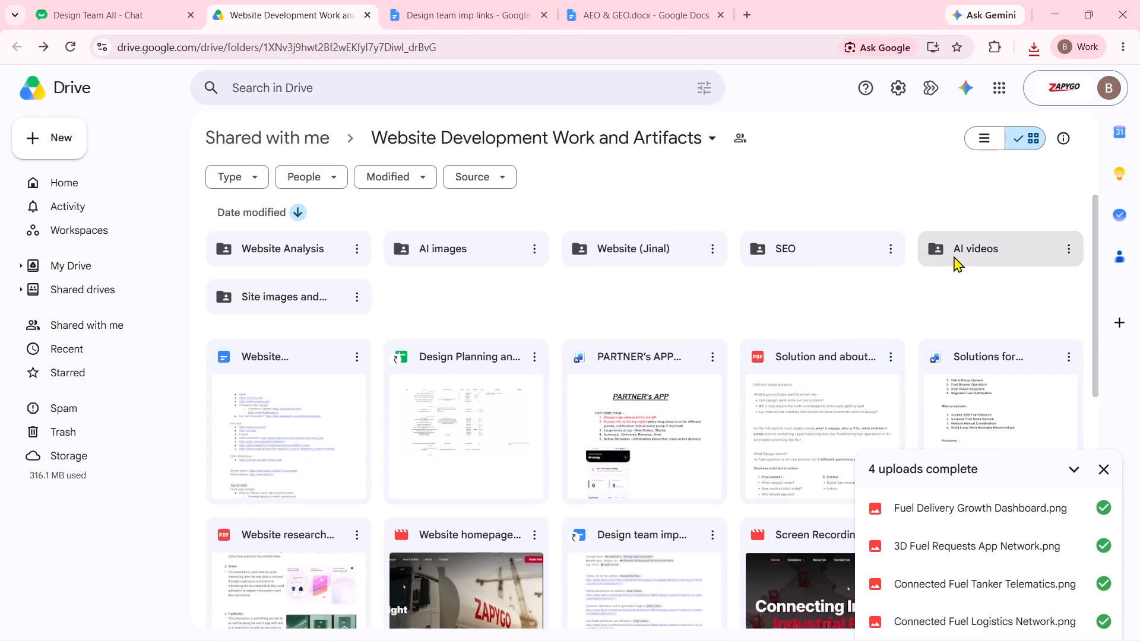
double_click(954, 256)
scroll(442, 266, down, 1)
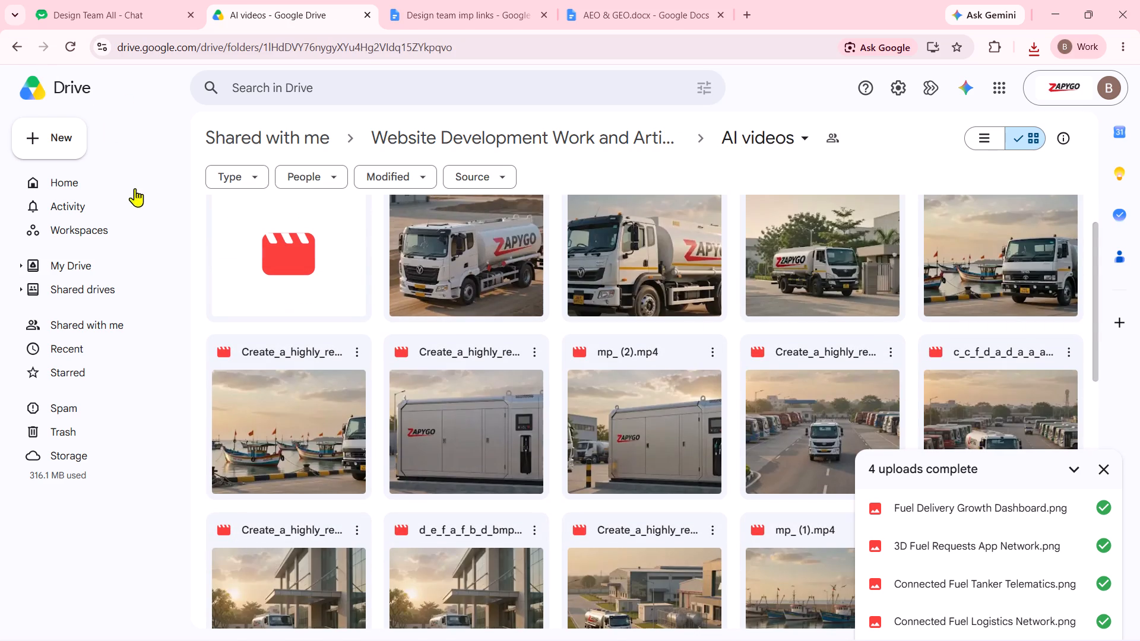
click(18, 56)
triple_click(258, 296)
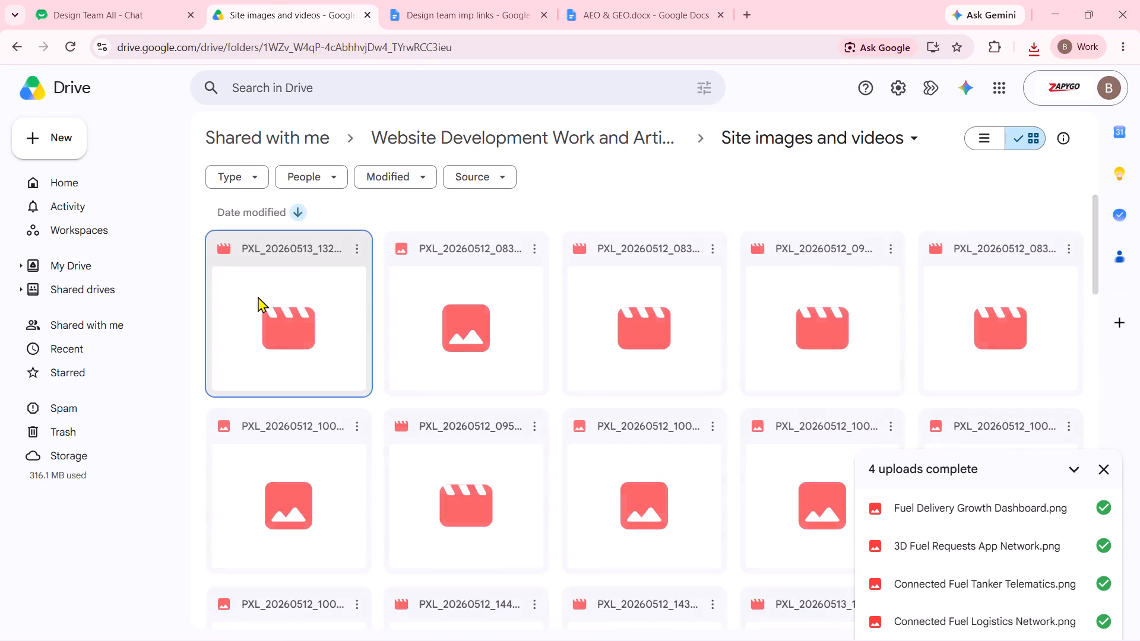
scroll(664, 399, down, 9)
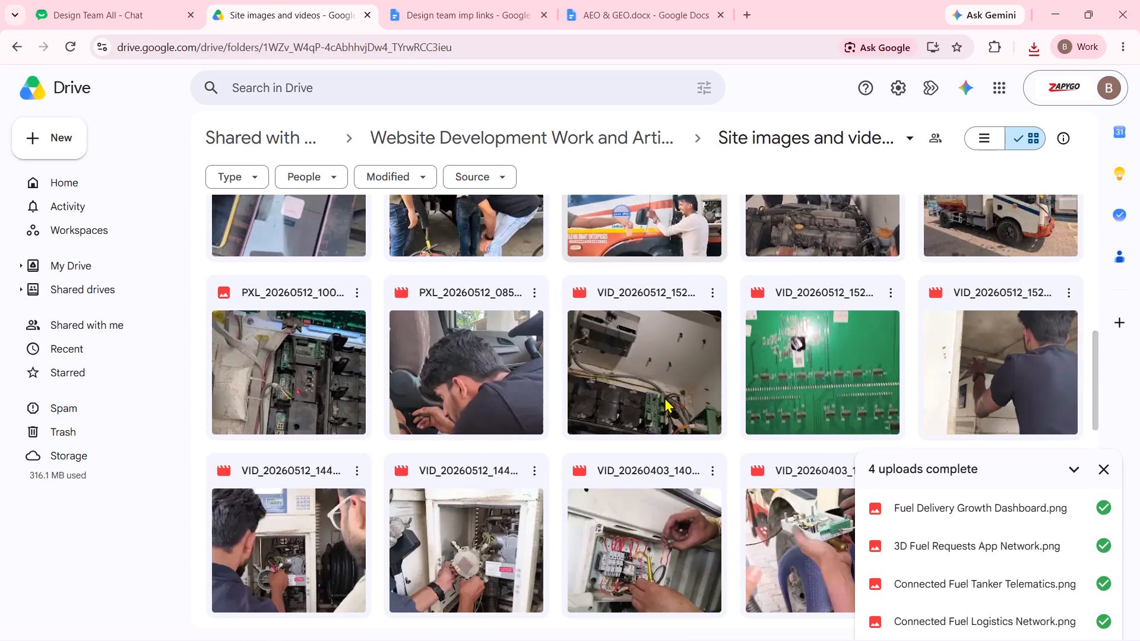
click(23, 55)
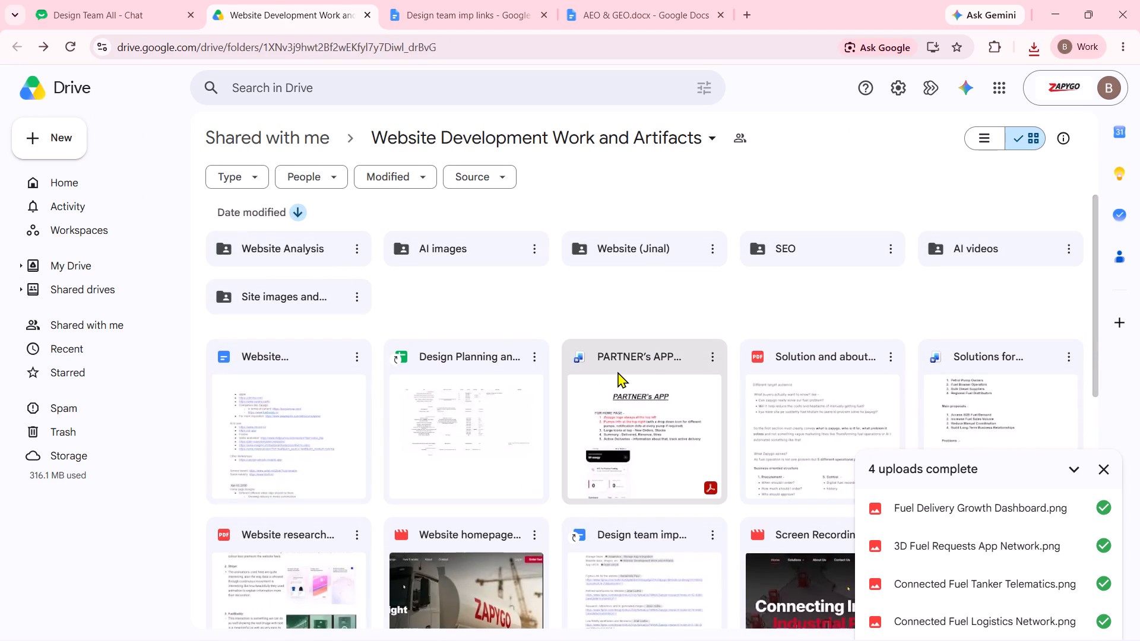
Open Solutions for Partners.docx from the shared folder, skim it to the last page, and close it.
scroll(632, 391, down, 1)
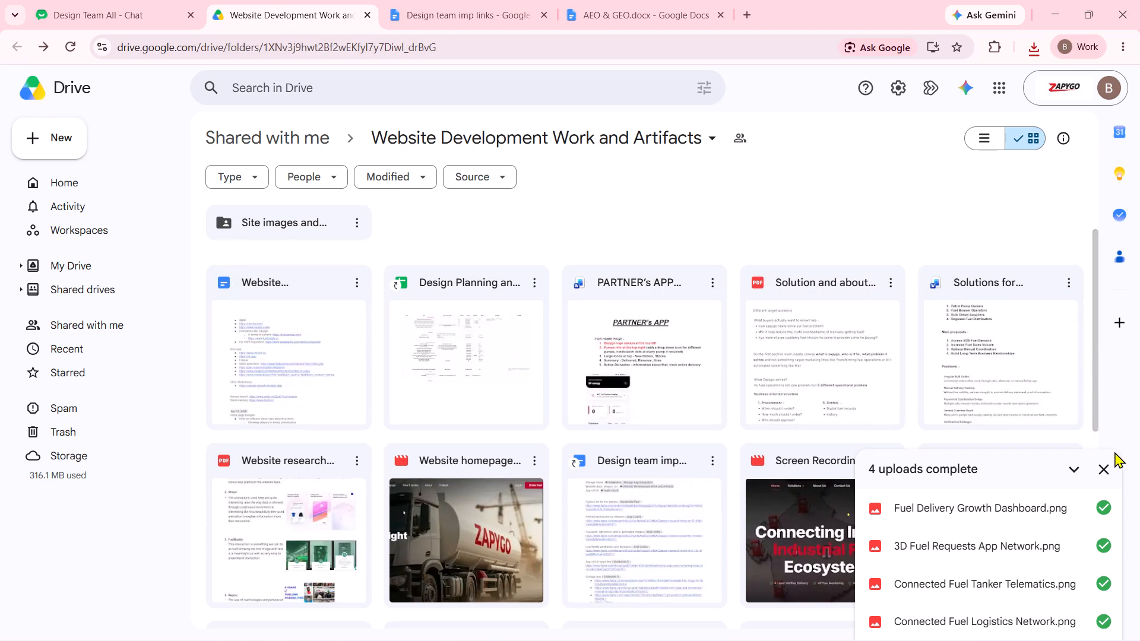
click(1106, 464)
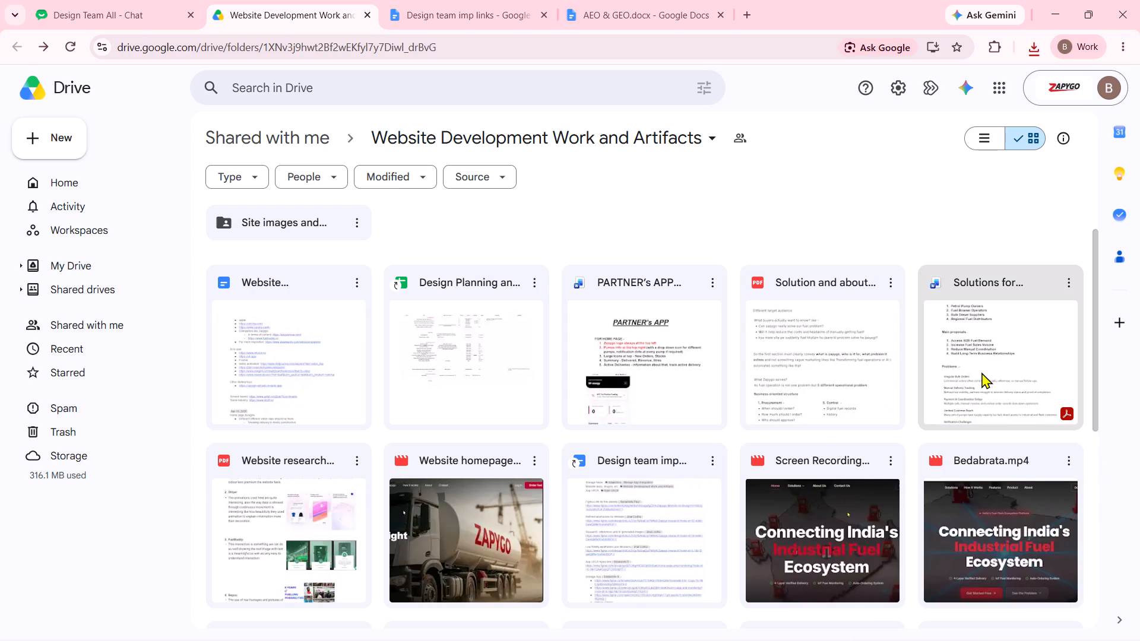
scroll(1000, 362, down, 1)
double_click(997, 317)
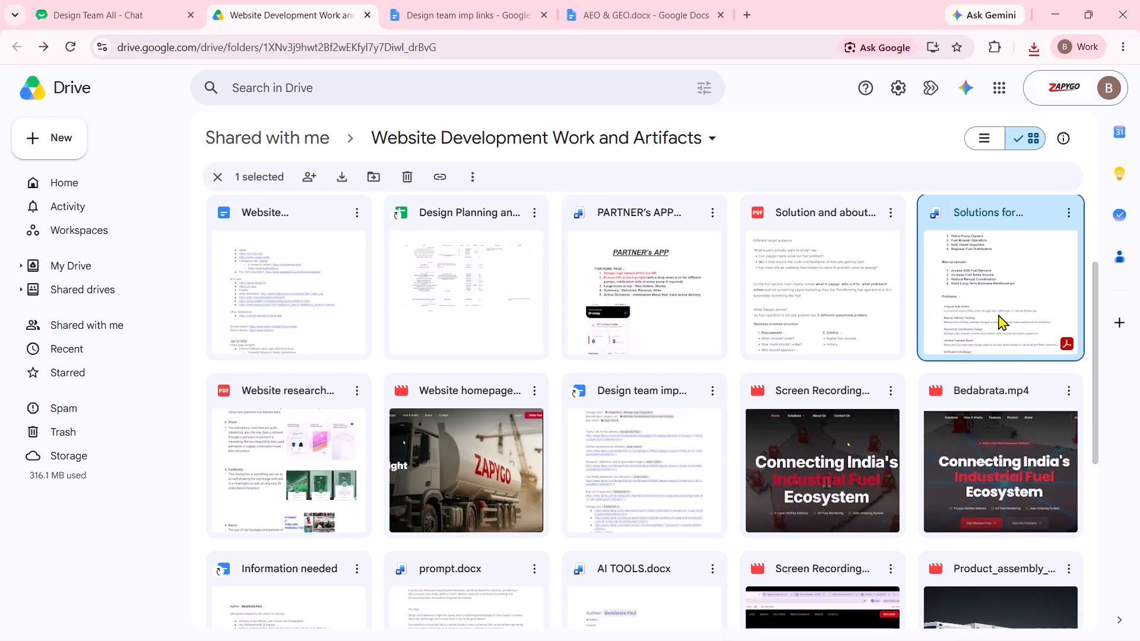
double_click(998, 314)
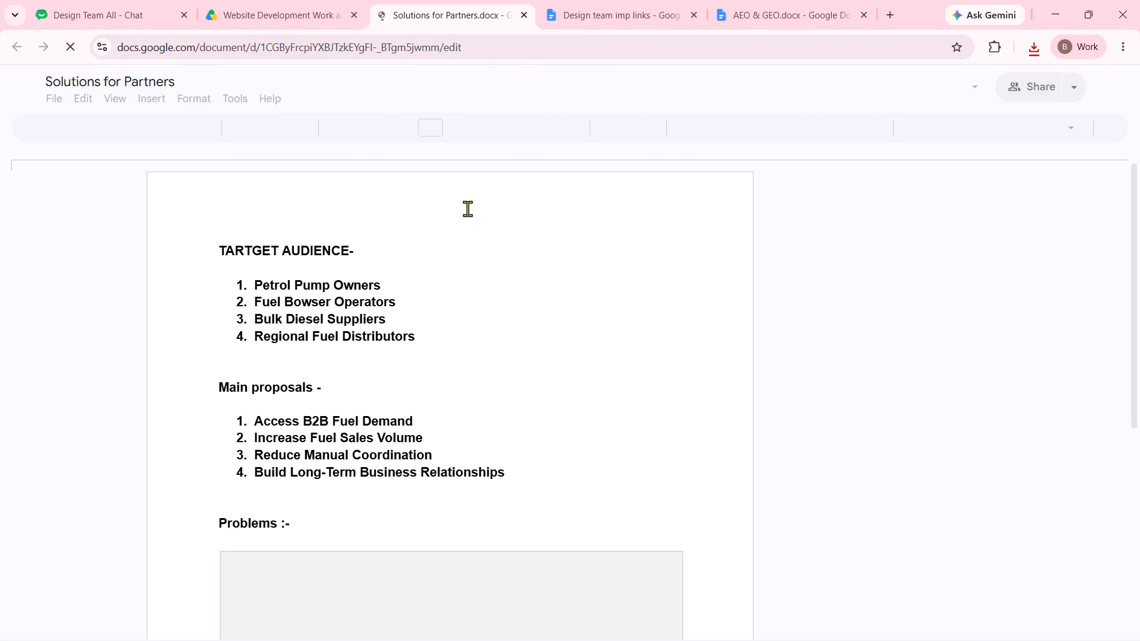
scroll(502, 307, down, 10)
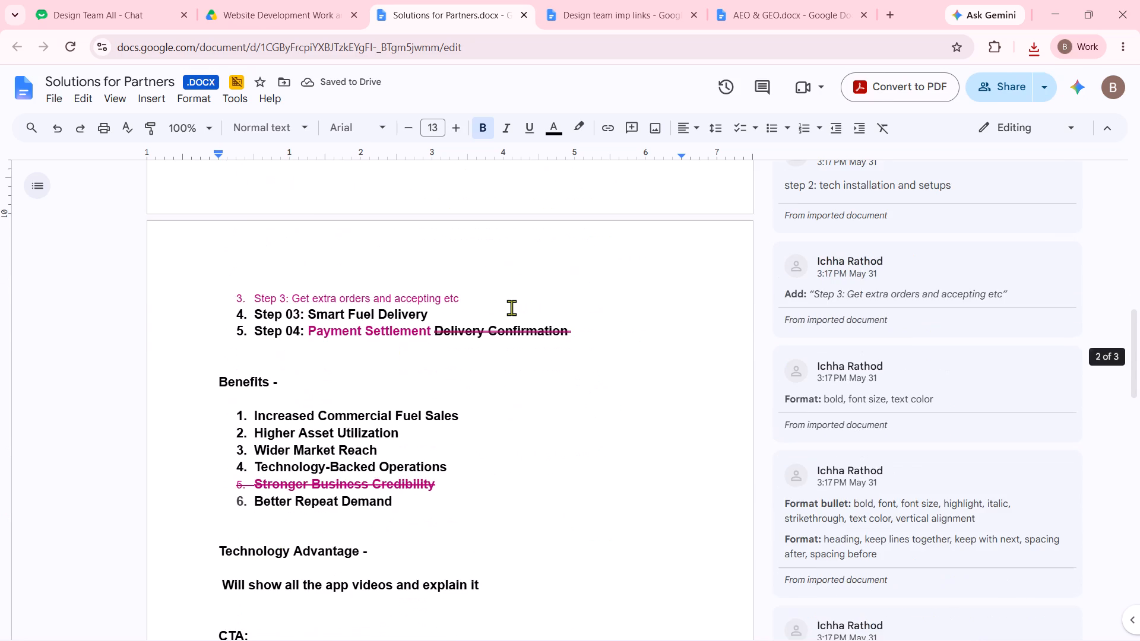
scroll(511, 307, down, 13)
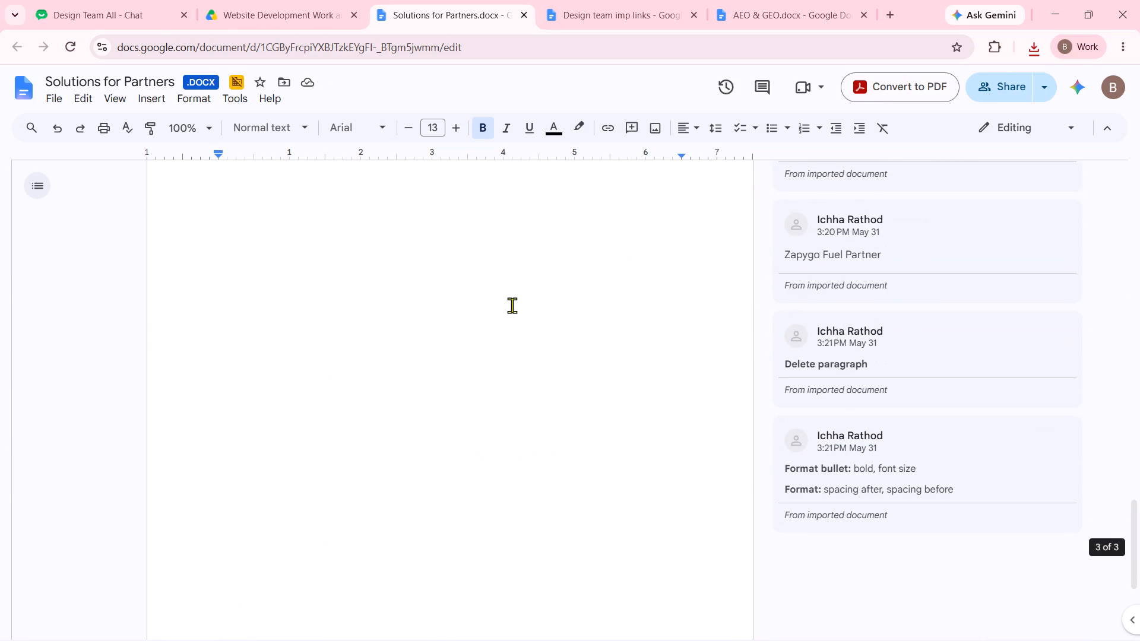
click(522, 15)
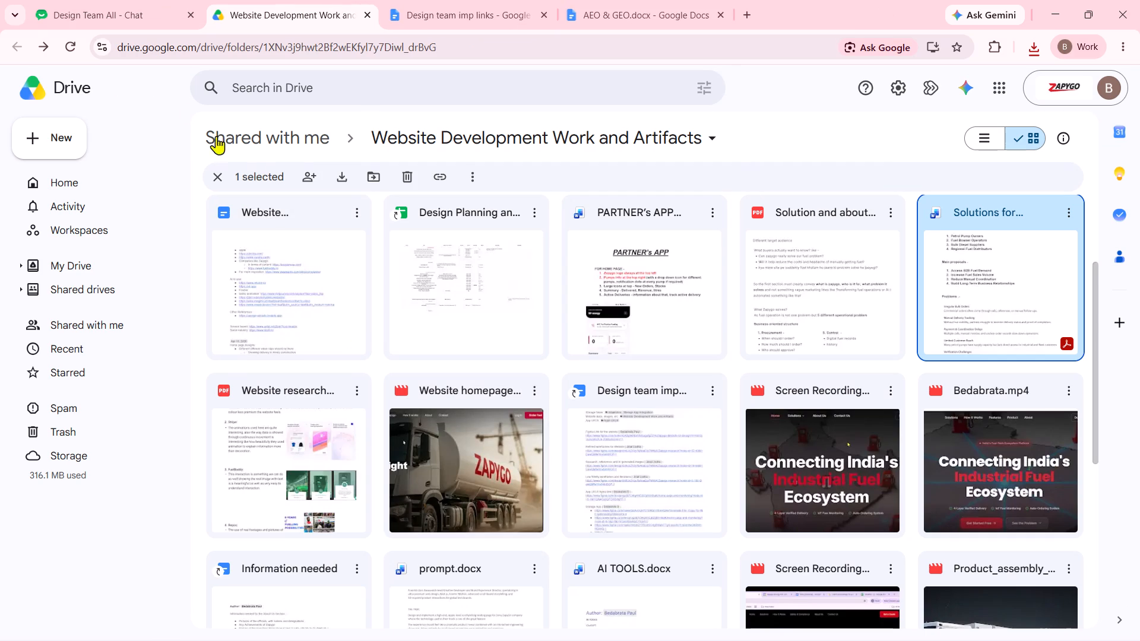
Deselect Solutions for Partners.docx and look over all files in the Website Development Work and Artifacts folder, down to the Product_transition video.
scroll(508, 515, down, 6)
scroll(511, 515, up, 2)
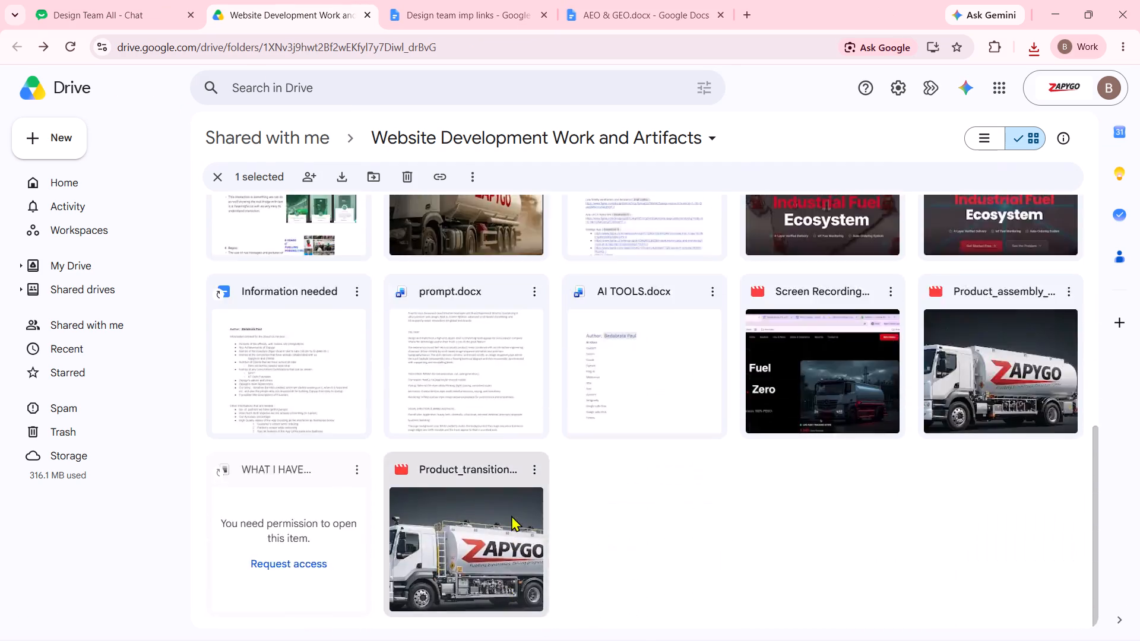
scroll(511, 515, up, 9)
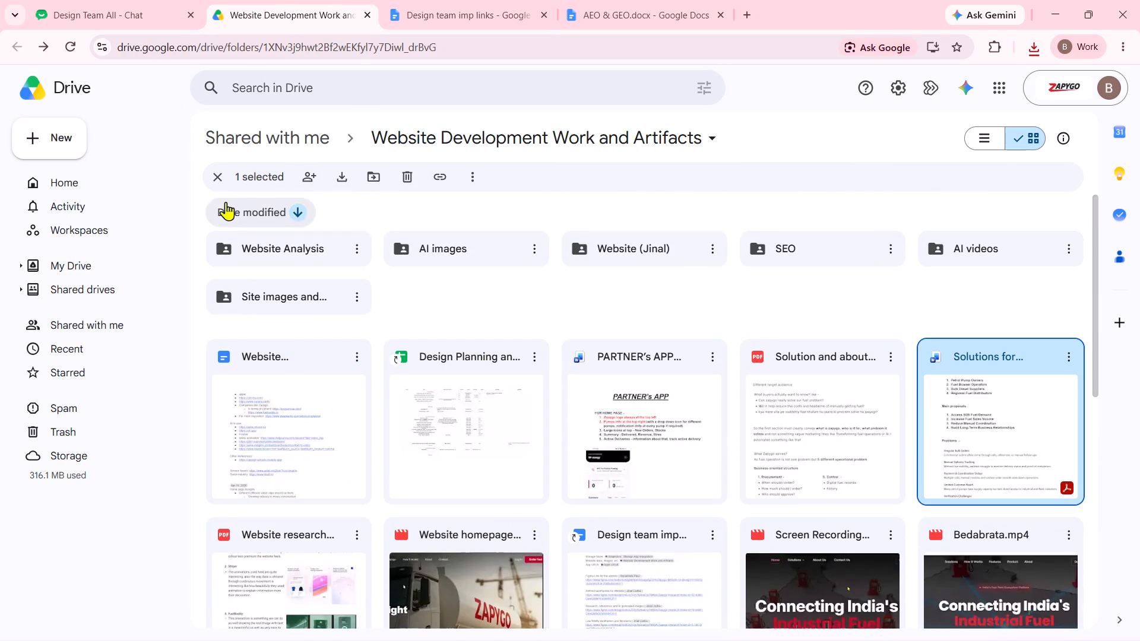
click(218, 180)
scroll(818, 640, down, 8)
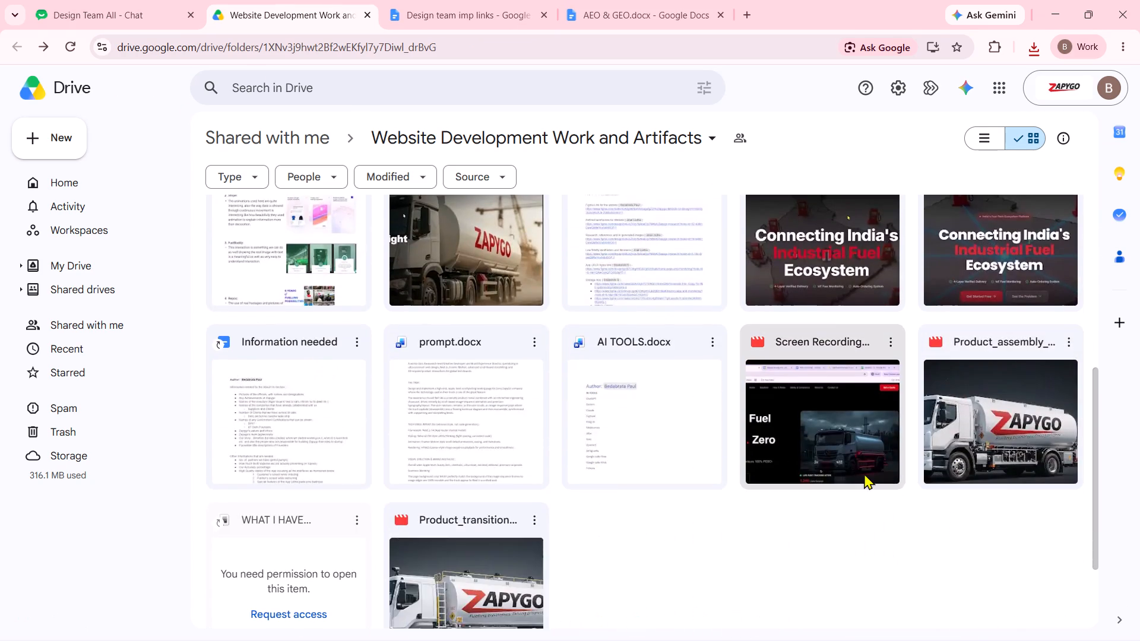
scroll(864, 473, up, 1)
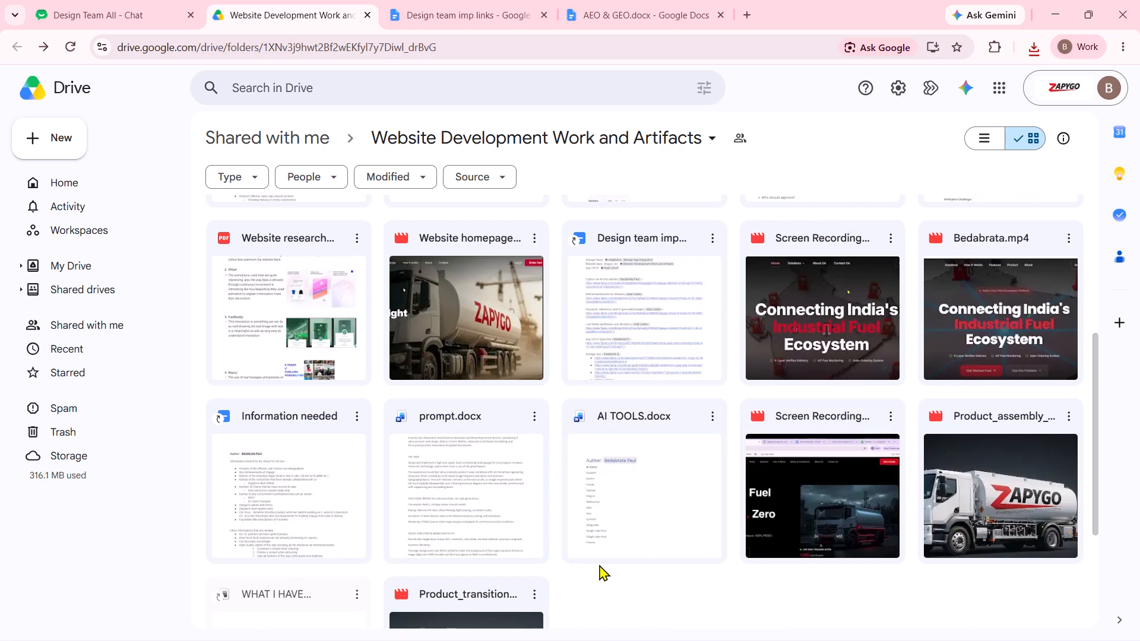
scroll(608, 562, down, 5)
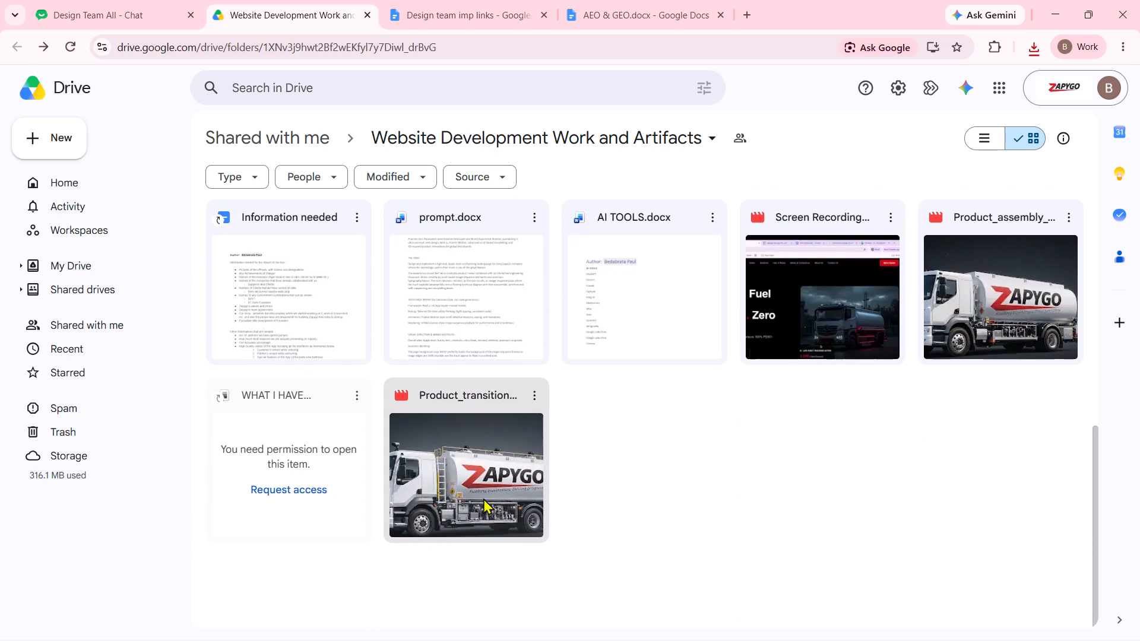
scroll(853, 525, up, 1)
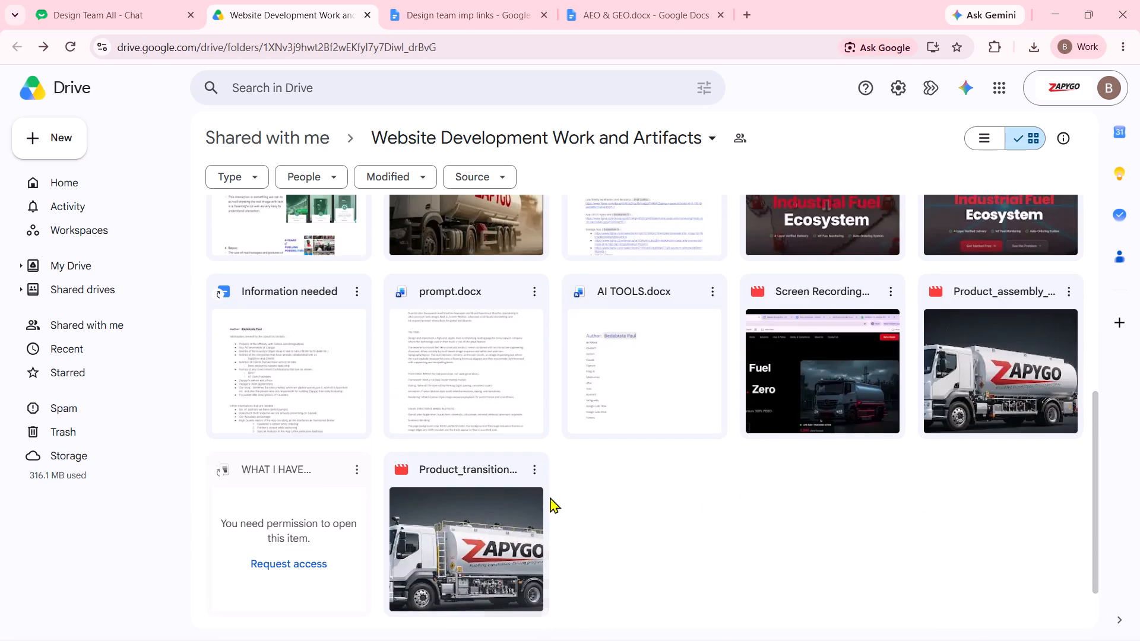
scroll(438, 467, up, 6)
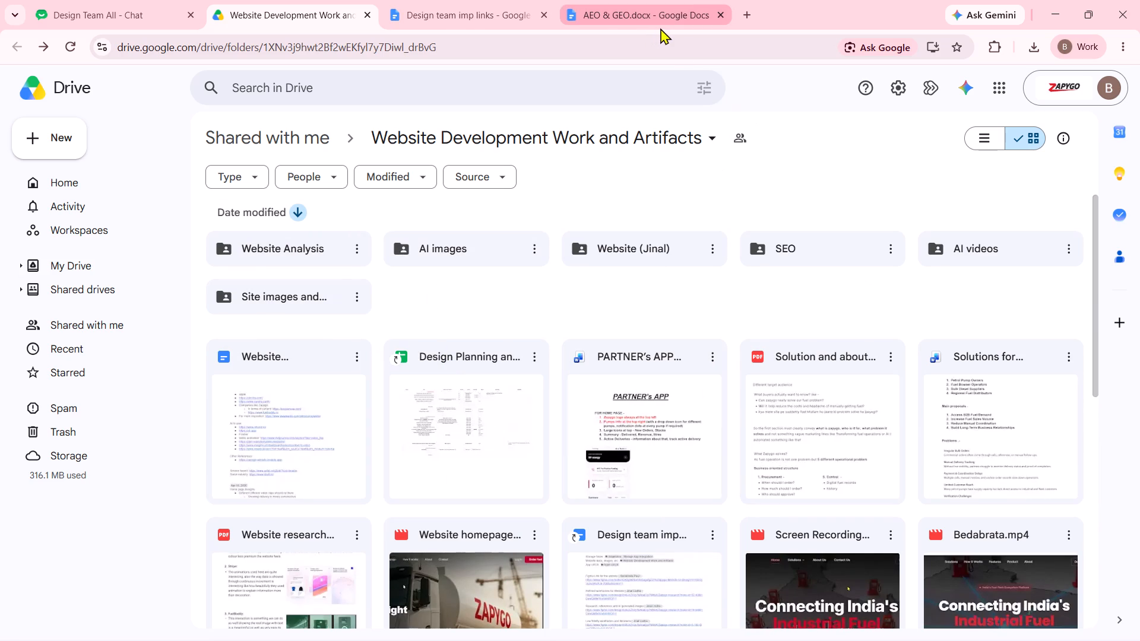
Close the Design team imp links document.
click(438, 7)
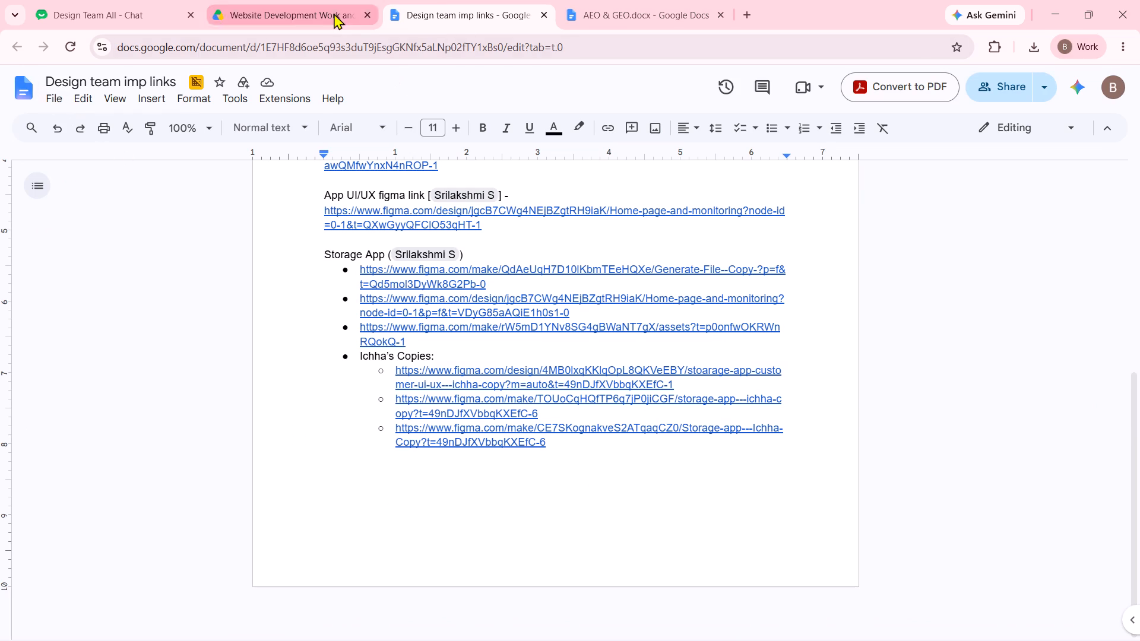
click(545, 20)
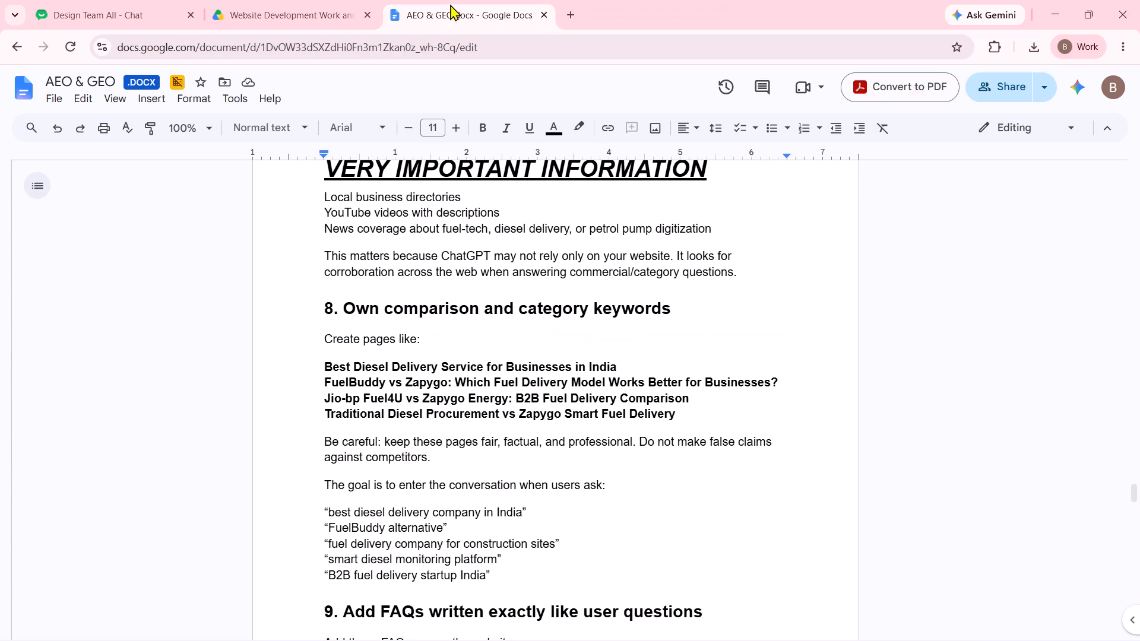
Create a new blank document from the Docs home page.
click(49, 108)
click(62, 99)
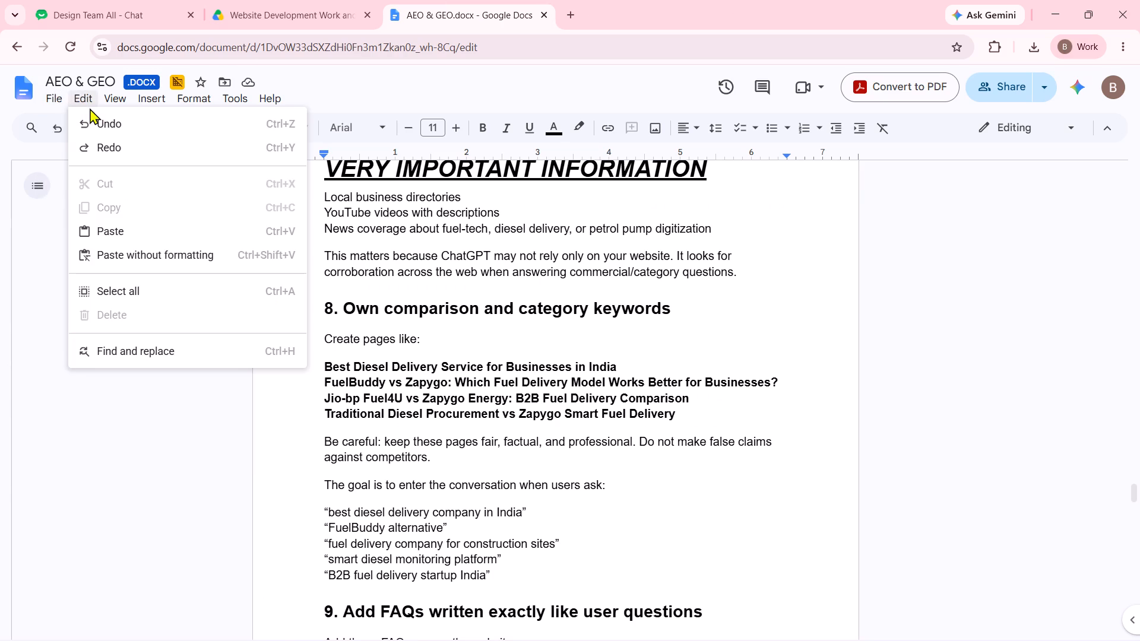
click(15, 91)
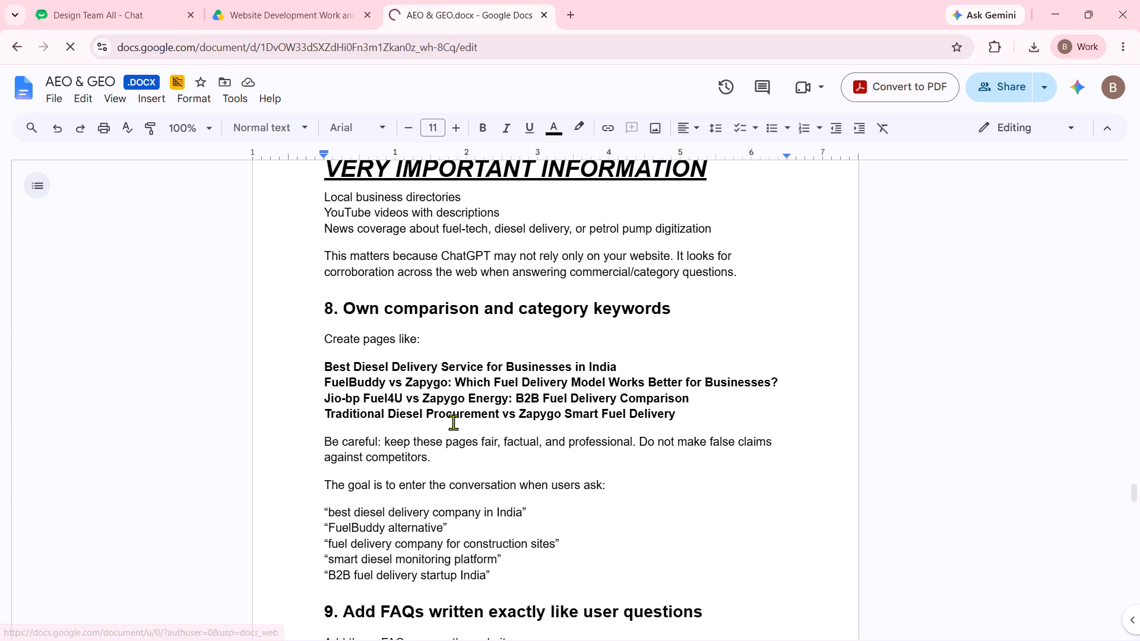
click(171, 256)
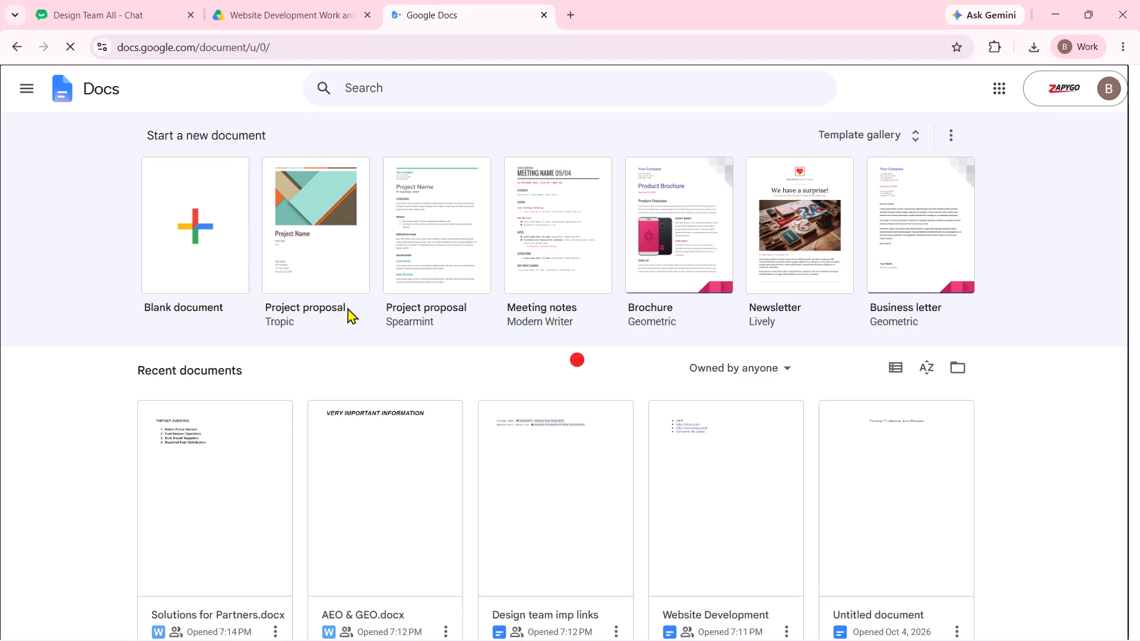
Rename the new blank document as APP UI links.
click(148, 80)
click(156, 82)
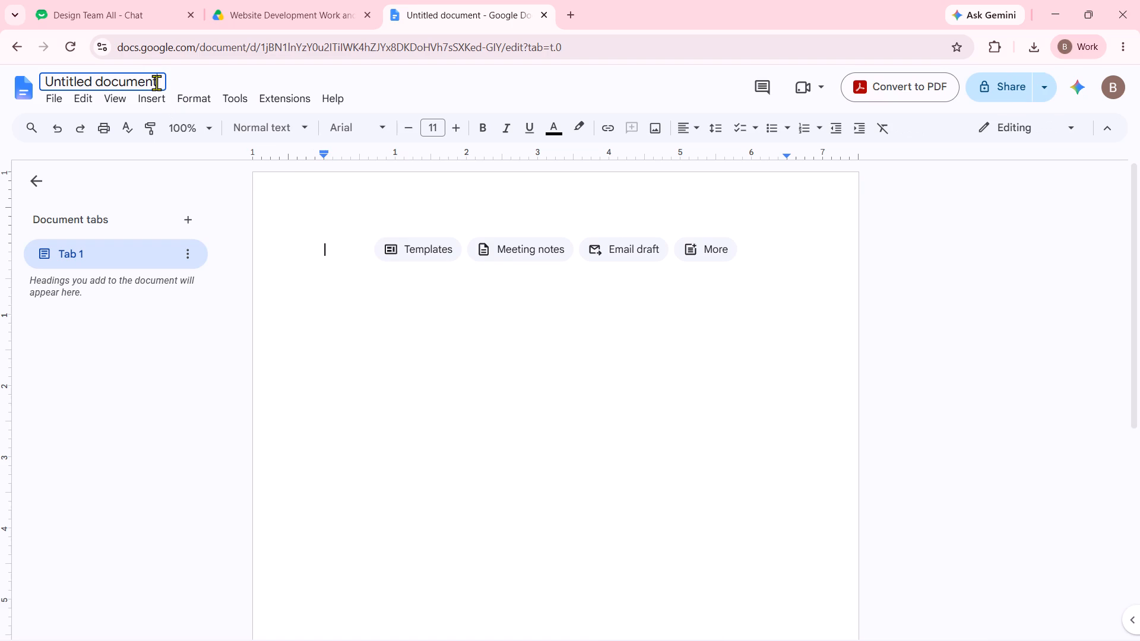
key(BackSpace)
key(BackSpace)
key(BackSpace)
key(BackSpace)
key(BackSpace)
key(BackSpace)
key(BackSpace)
key(BackSpace)
key(BackSpace)
key(BackSpace)
key(BackSpace)
key(BackSpace)
key(BackSpace)
key(BackSpace)
key(BackSpace)
key(BackSpace)
key(BackSpace)
key(BackSpace)
key(BackSpace)
key(BackSpace)
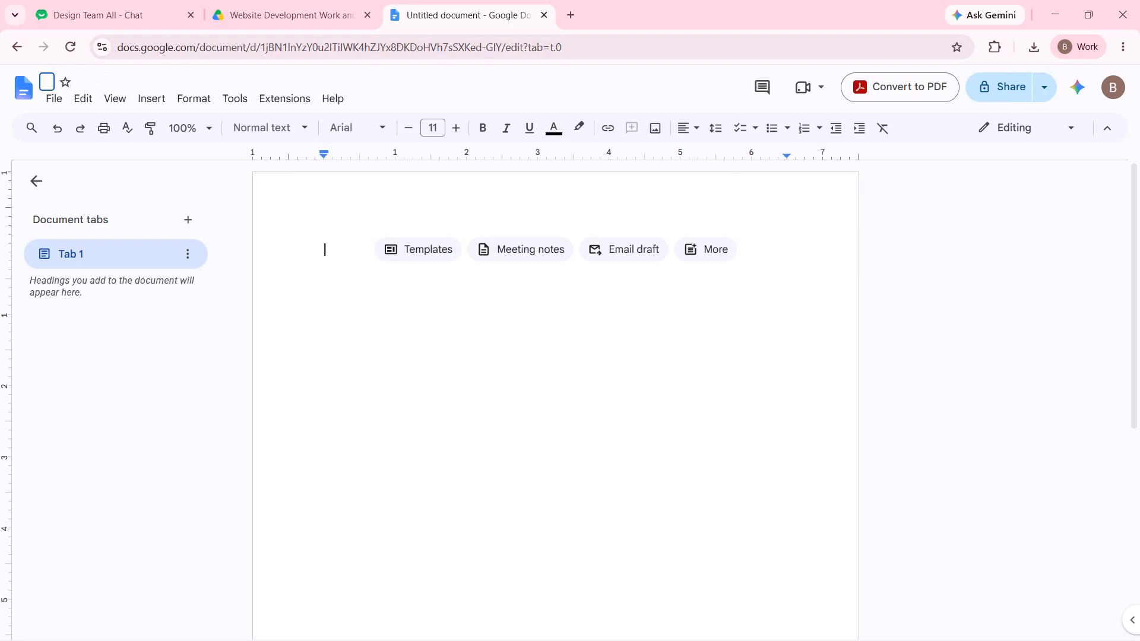
text(APP)
key(space)
text(links)
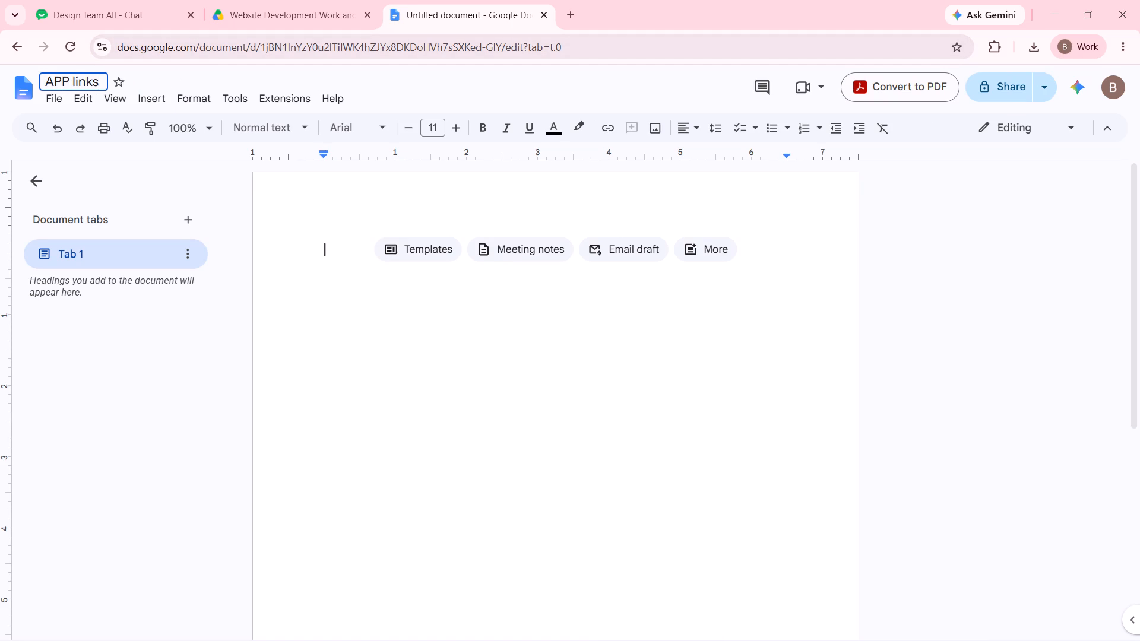
key(Left)
key(Page_Up)
key(Left)
key(Left)
key(Left)
key(Left)
text(UI)
key(space)
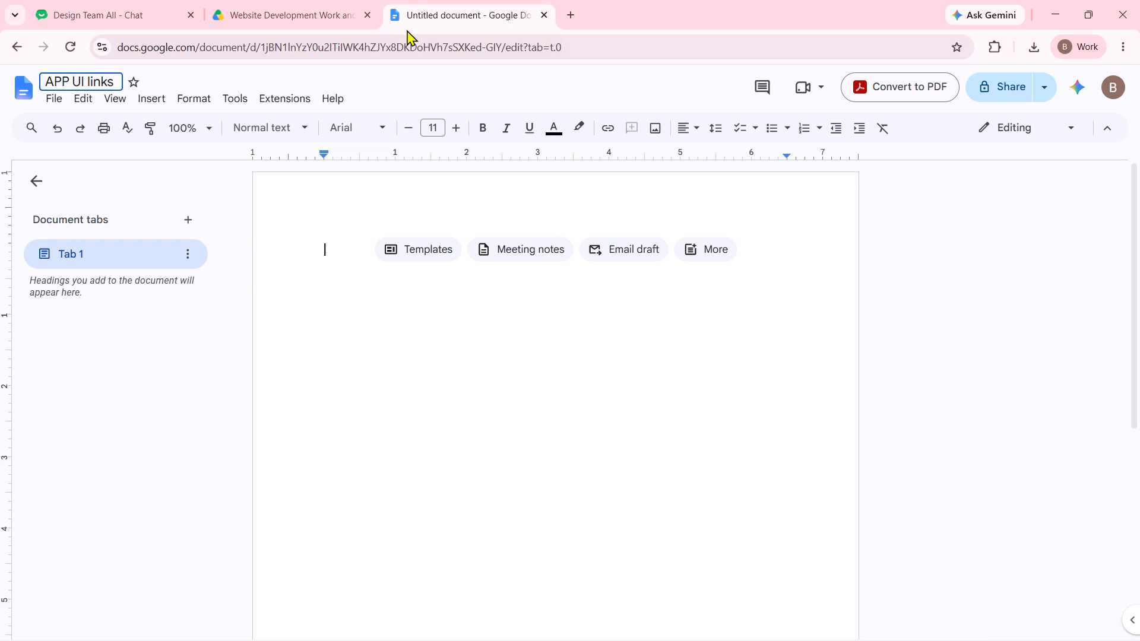
click(343, 407)
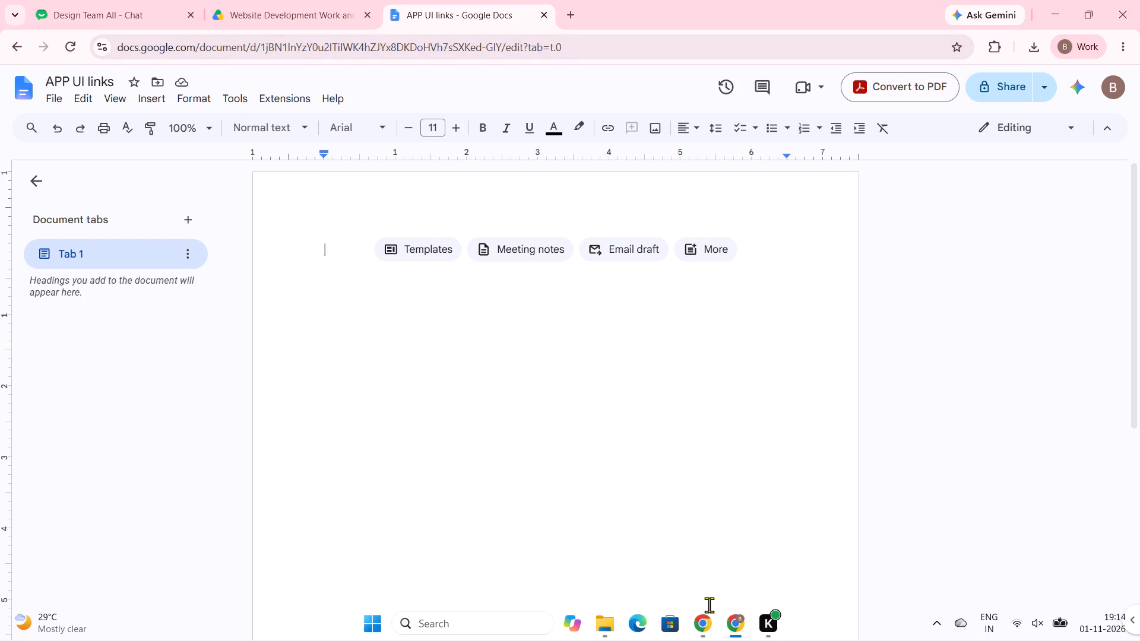
Switch to the browser window with Figma and open the starred Zapygo Customer App file.
click(709, 631)
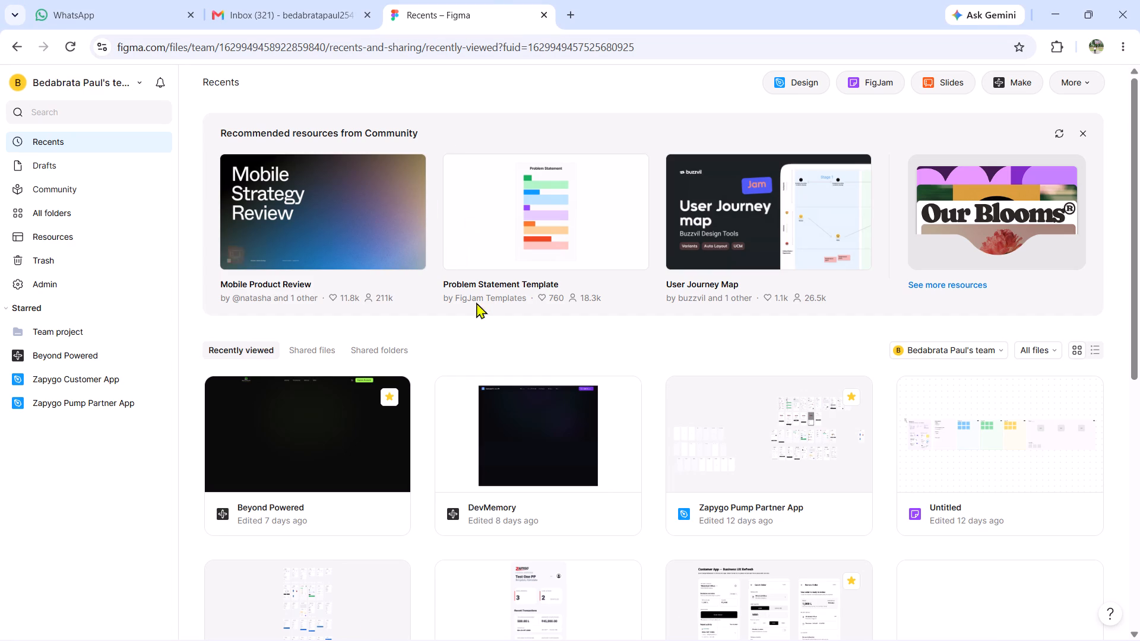
scroll(669, 373, down, 1)
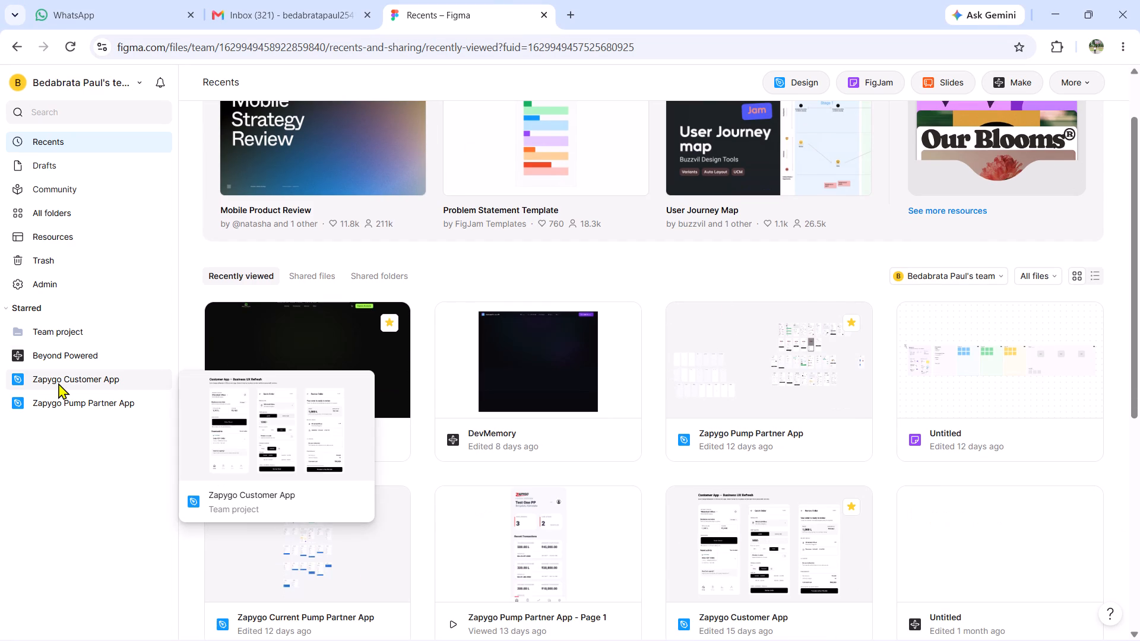
triple_click(58, 383)
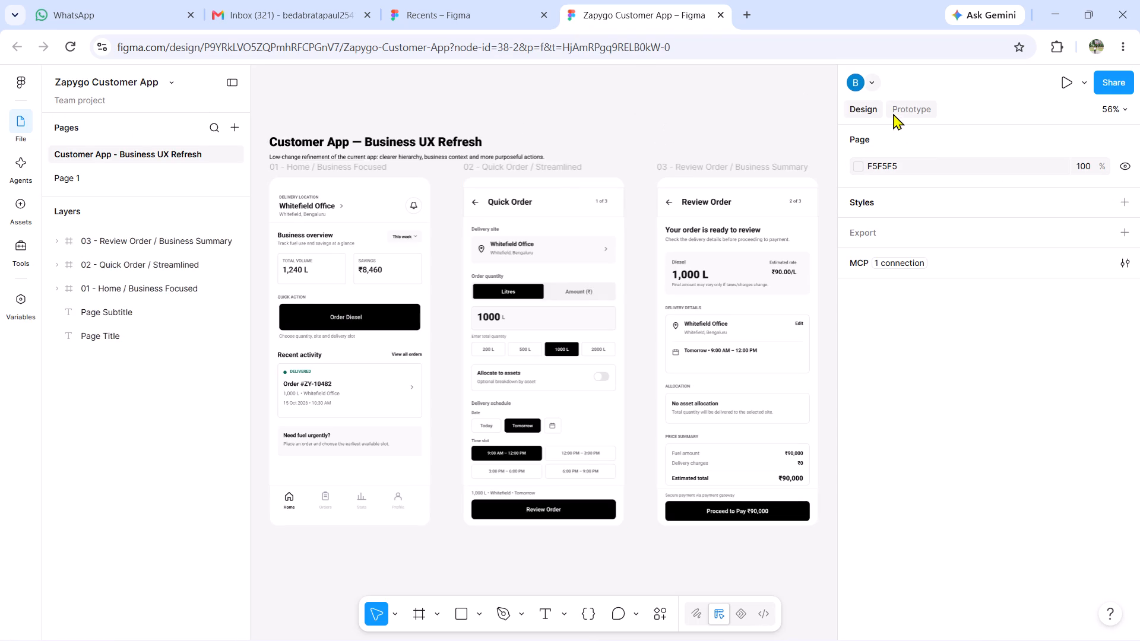
Restrict the Zapygo Customer App file's access to people invited to file, disallow viewers to copy, save and export, and save the share settings.
click(1088, 90)
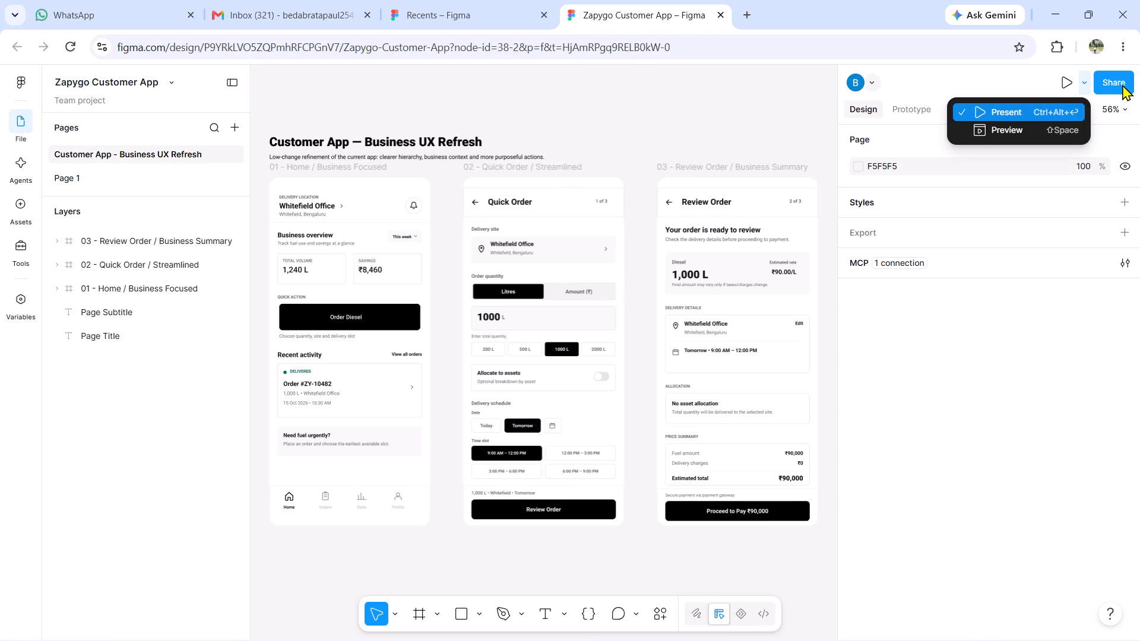
click(1122, 84)
click(1121, 84)
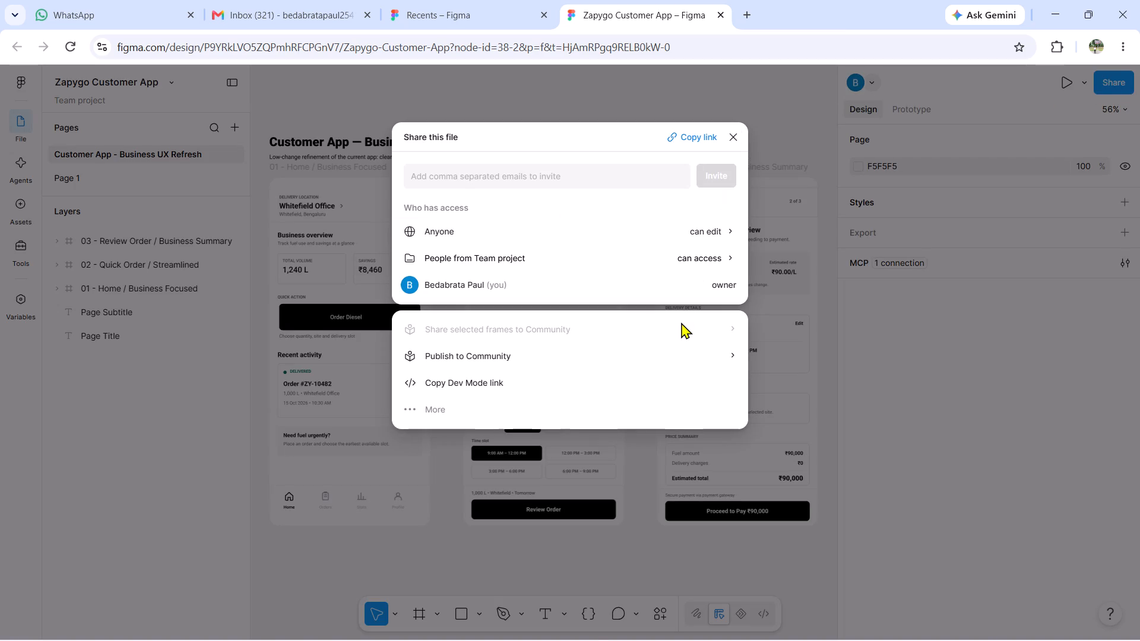
click(732, 230)
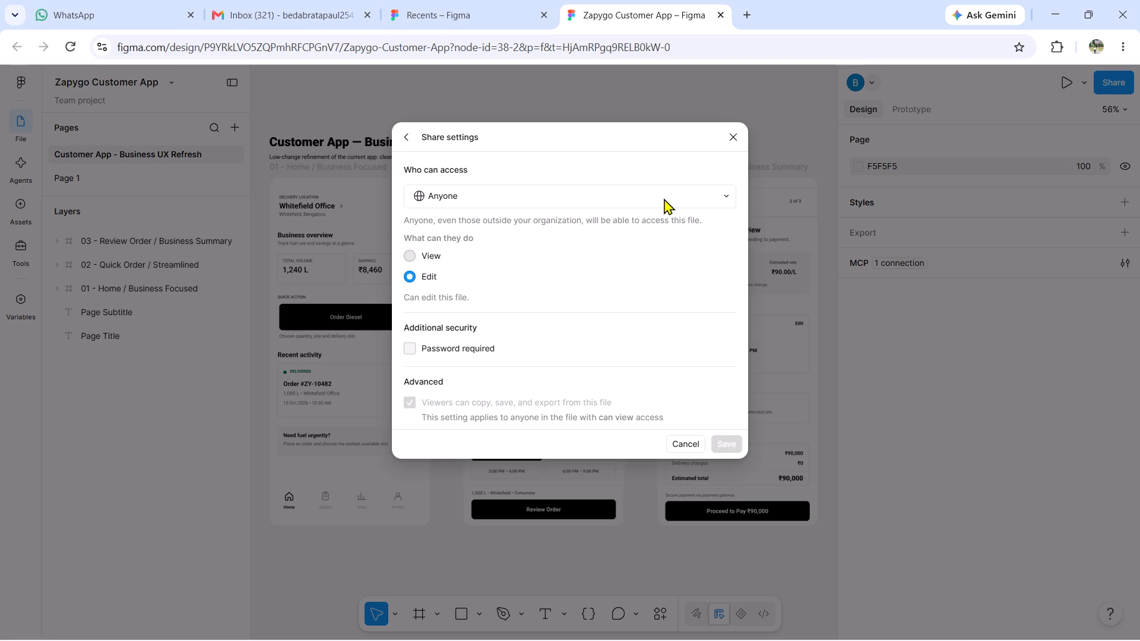
click(689, 200)
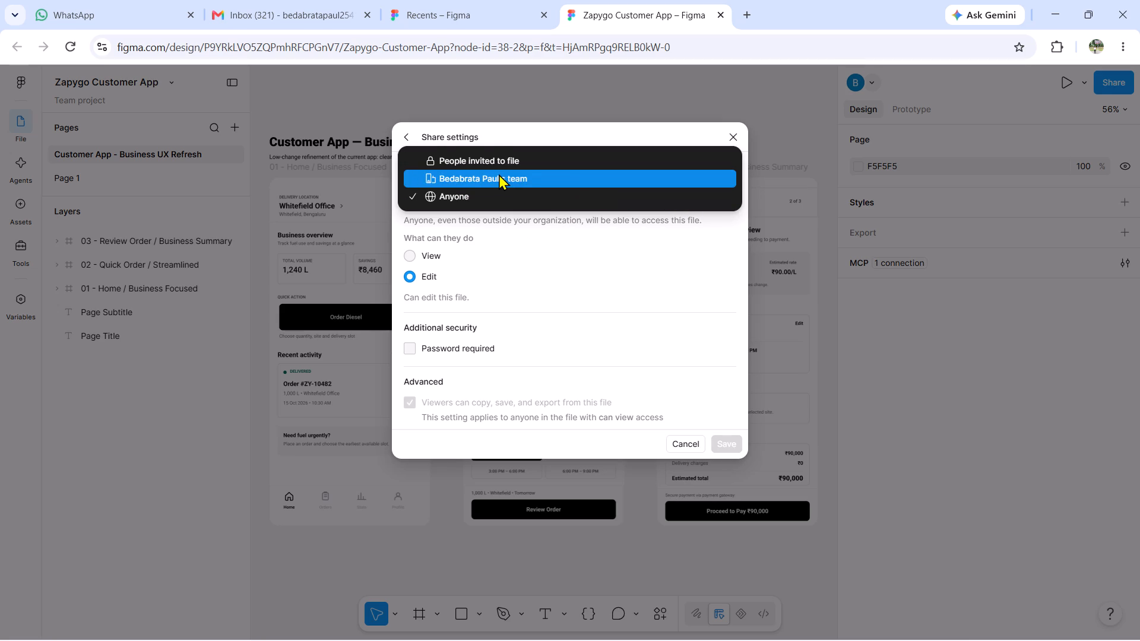
double_click(505, 158)
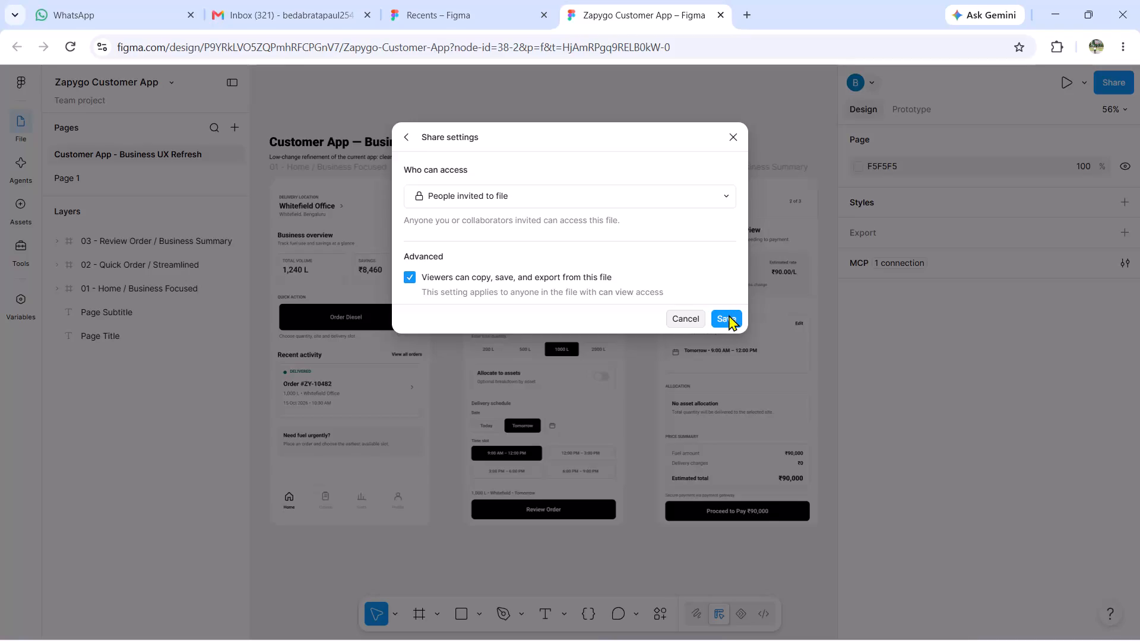
double_click(404, 275)
click(411, 280)
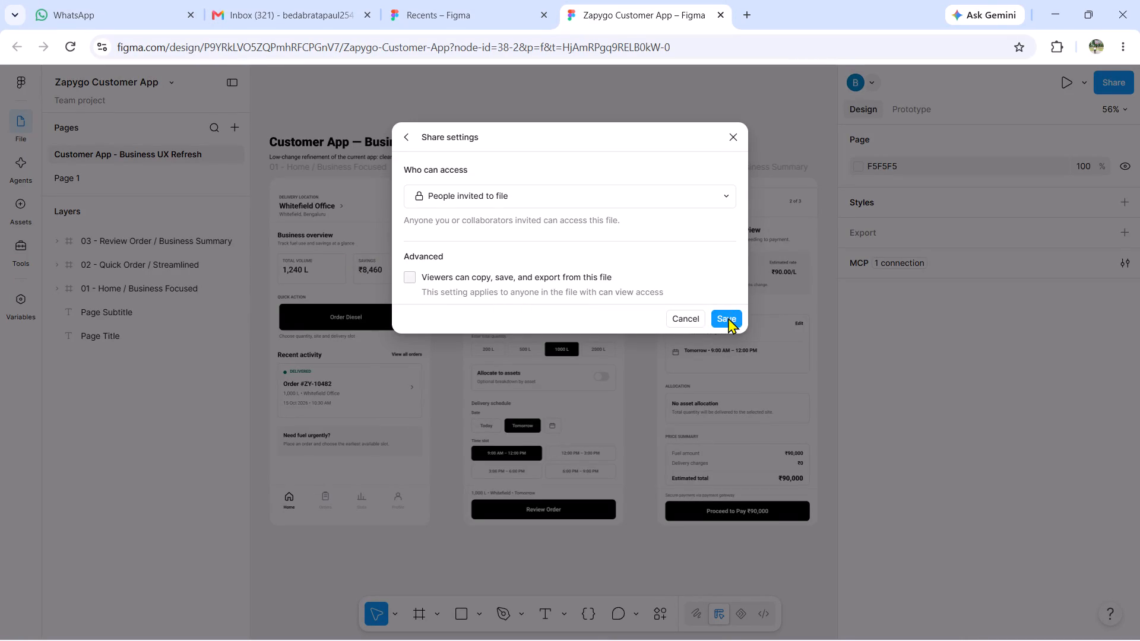
click(728, 318)
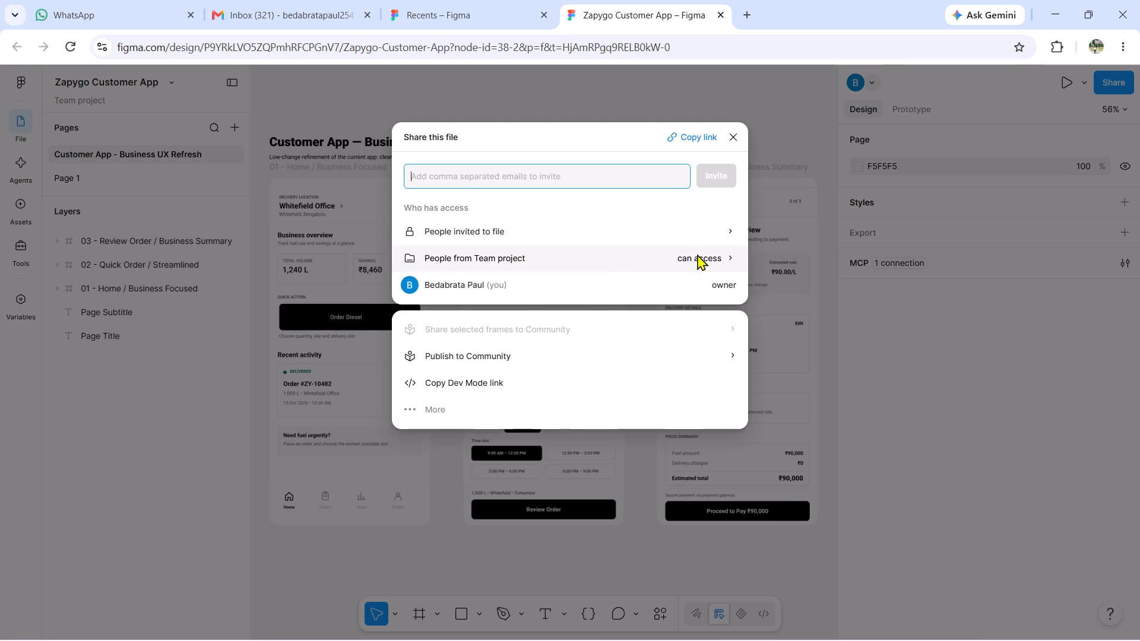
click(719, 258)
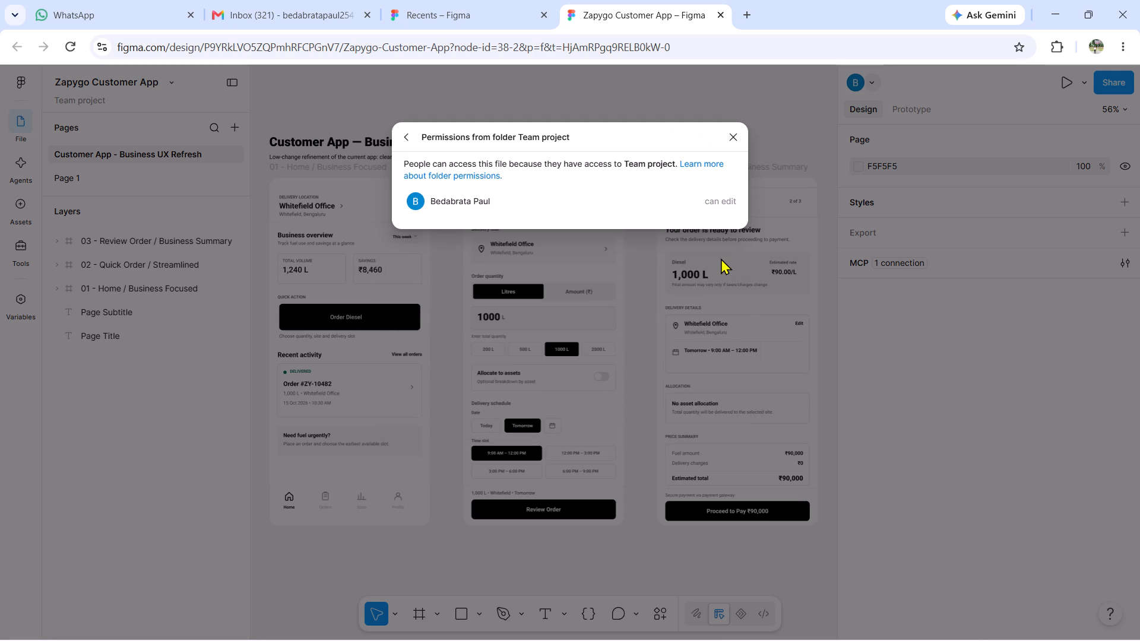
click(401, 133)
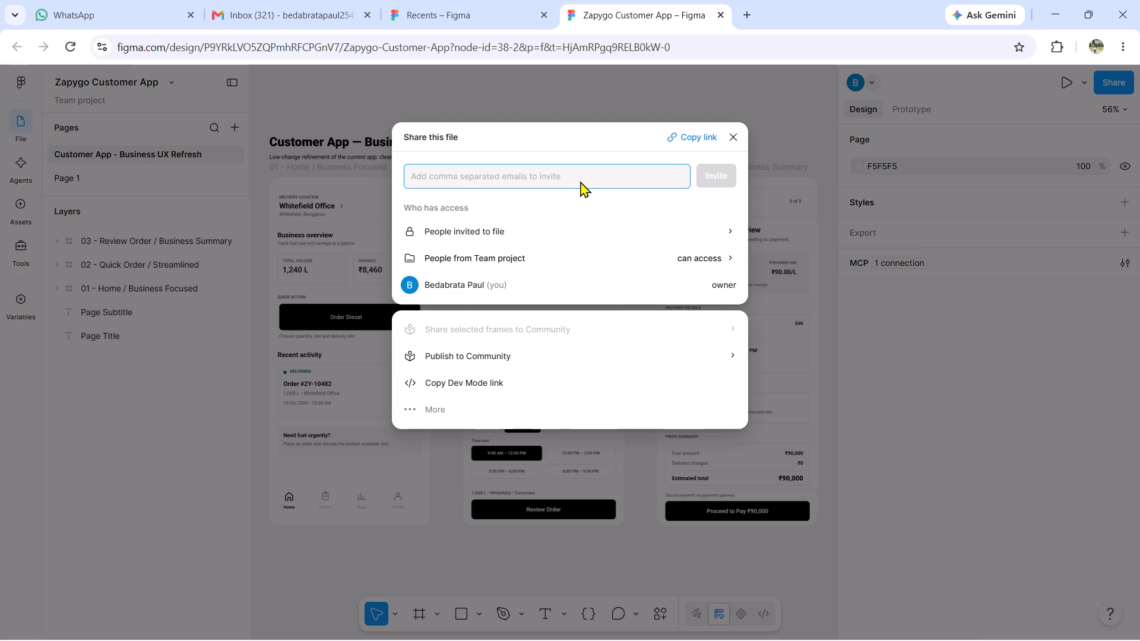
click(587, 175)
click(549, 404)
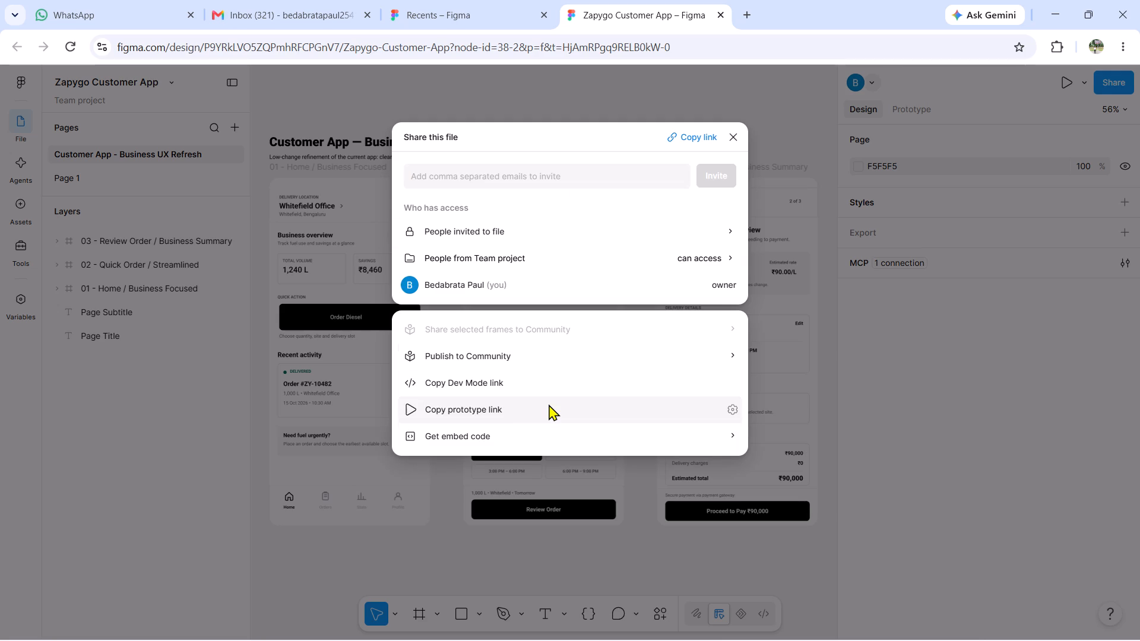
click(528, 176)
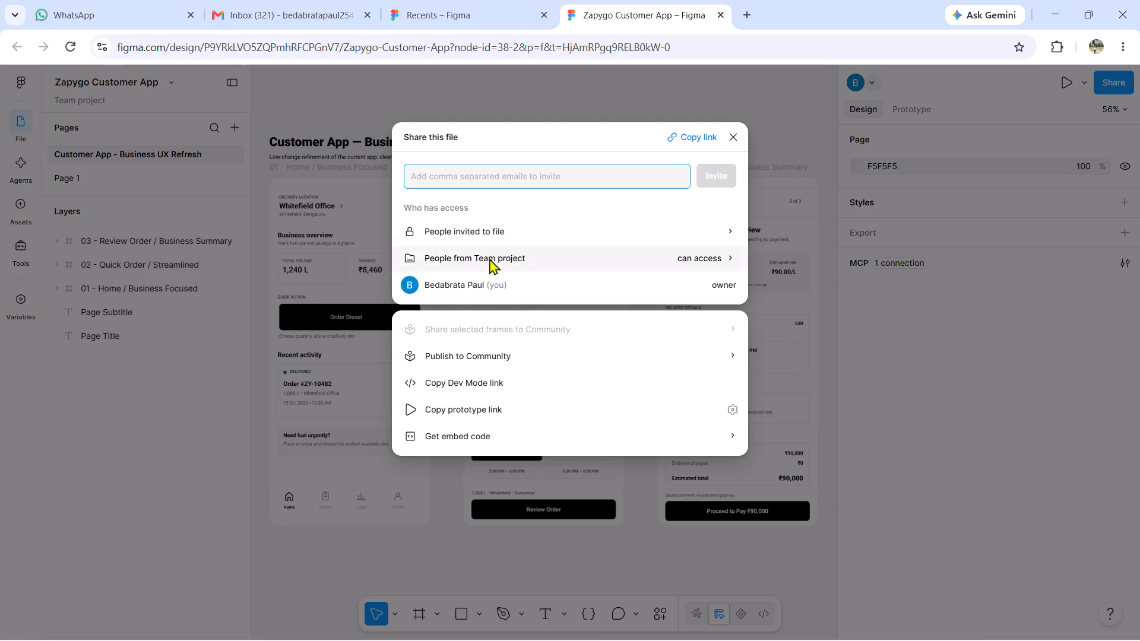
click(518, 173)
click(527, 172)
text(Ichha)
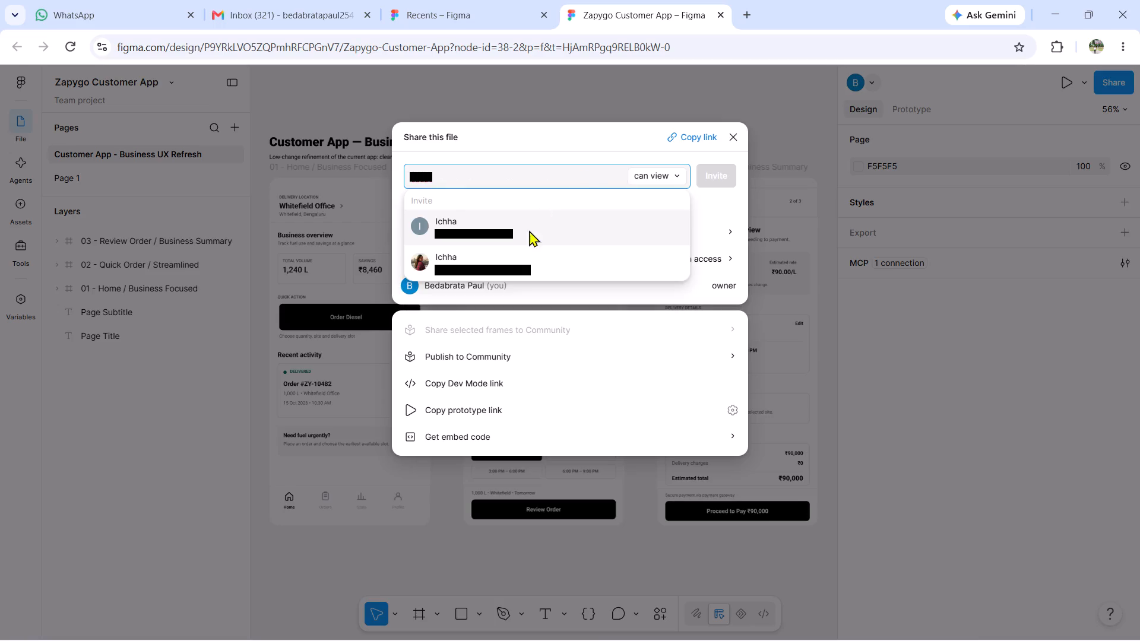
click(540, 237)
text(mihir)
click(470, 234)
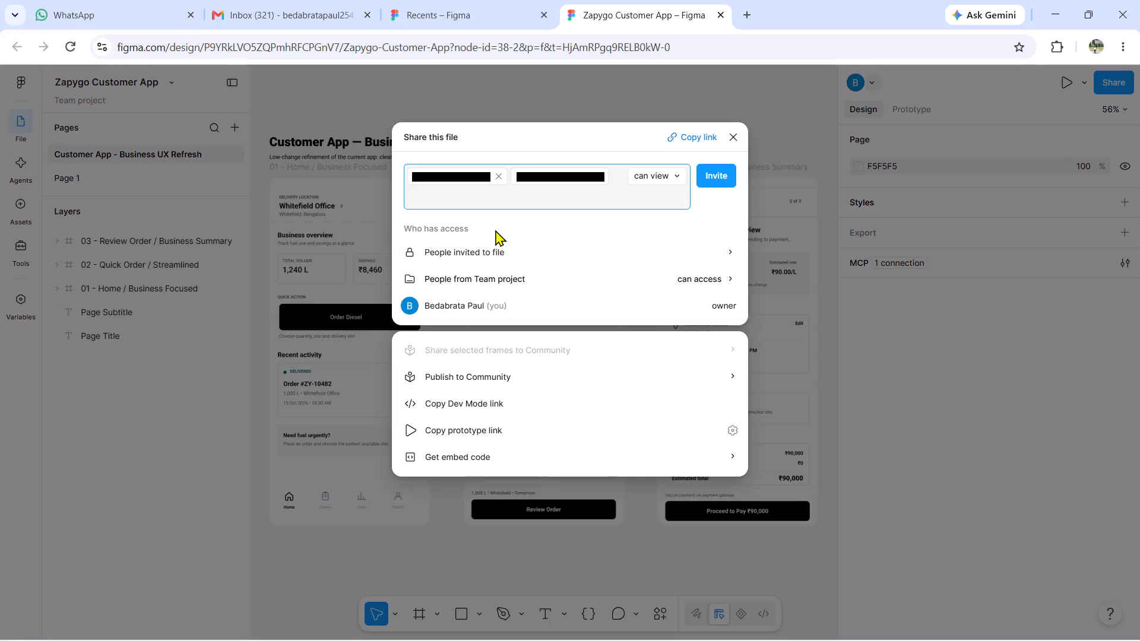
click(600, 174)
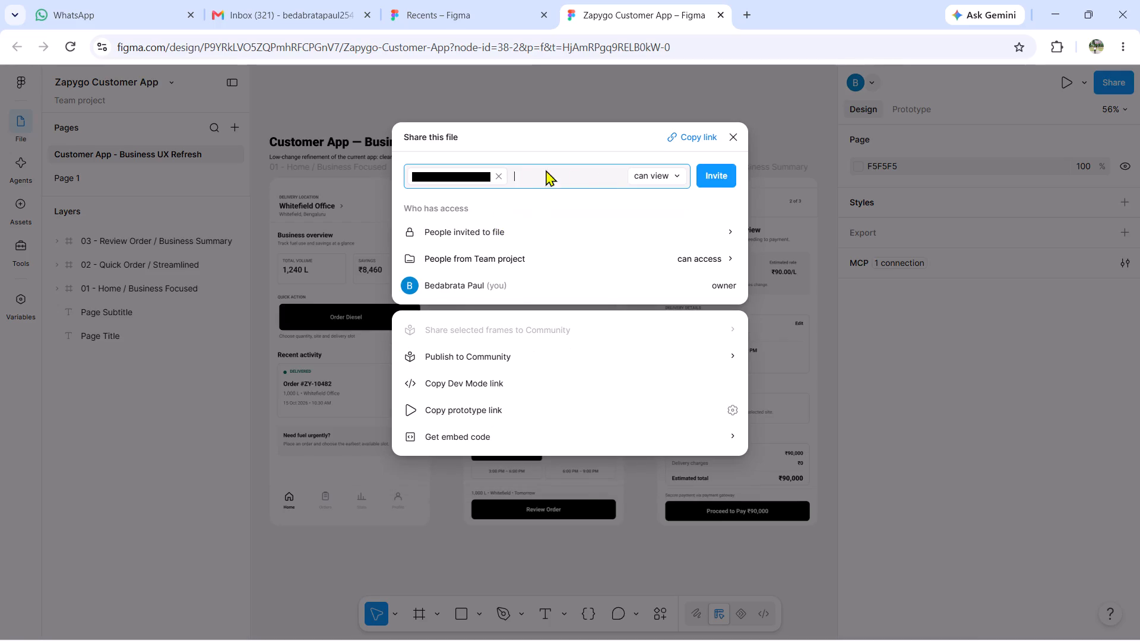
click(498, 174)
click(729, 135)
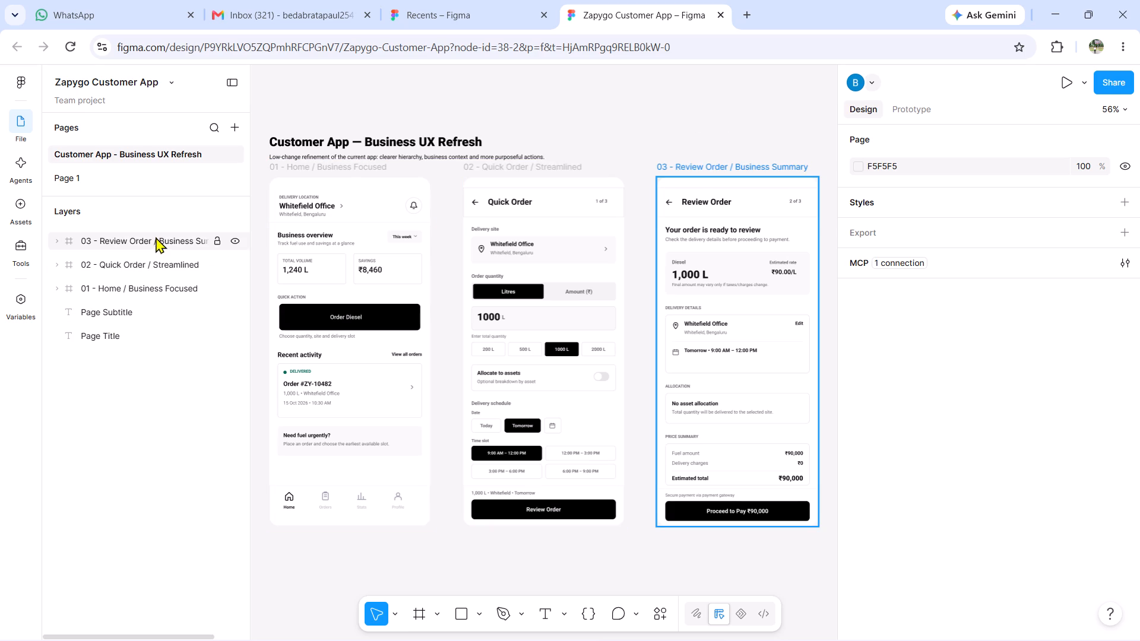
Open Page 1 of the Zapygo Customer App file and look over its app screens and layer list.
click(111, 173)
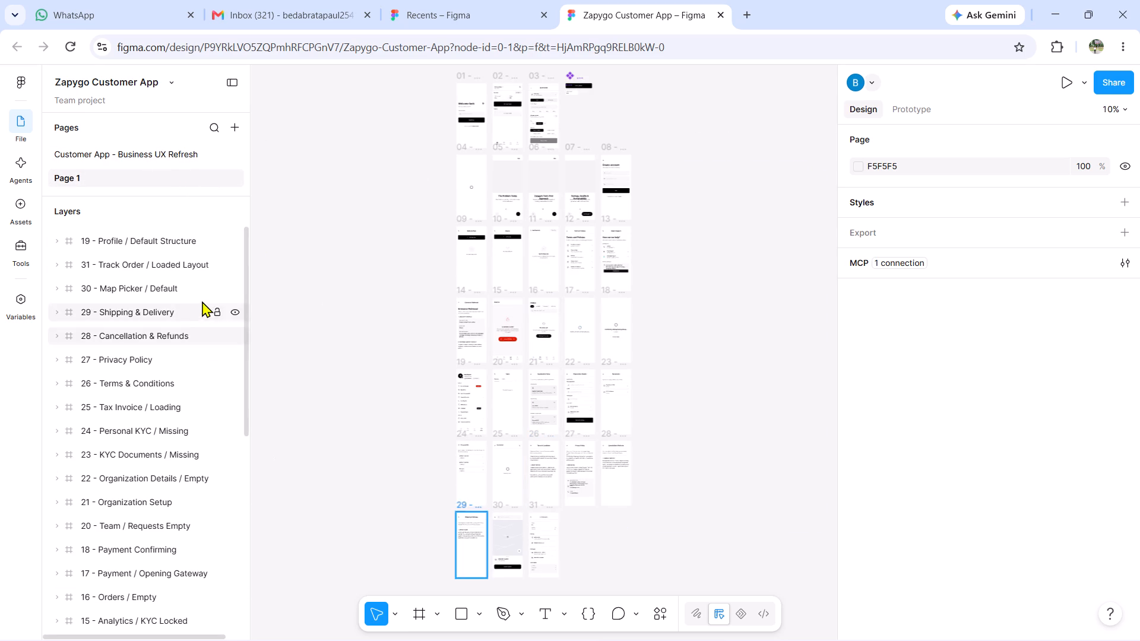
scroll(710, 262, up, 5)
scroll(693, 274, down, 4)
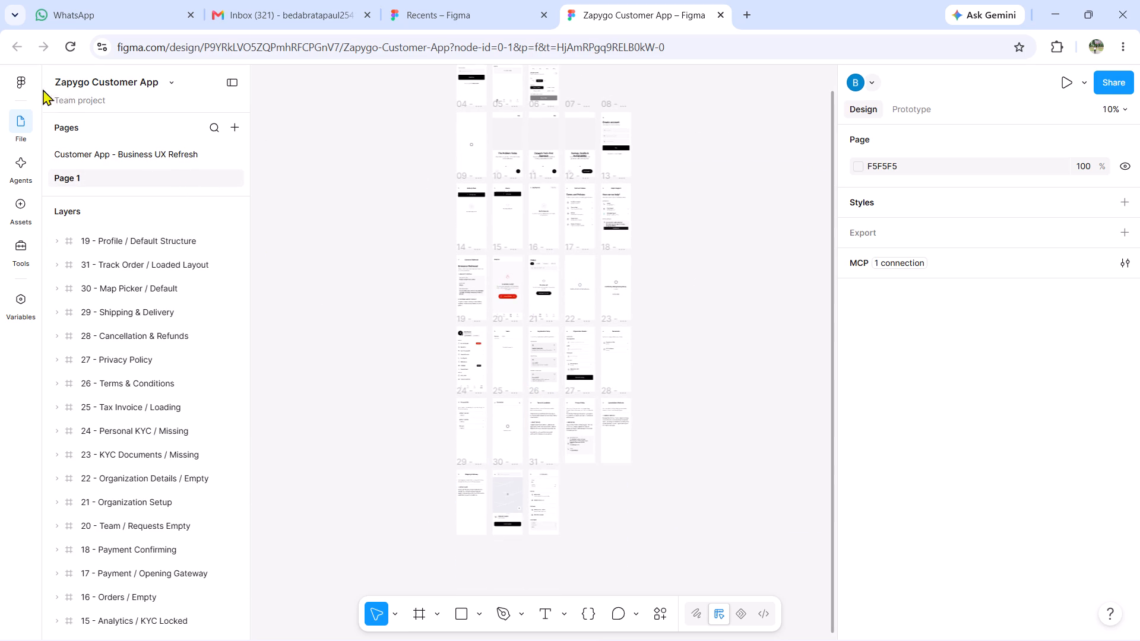
scroll(414, 283, down, 6)
scroll(195, 355, down, 1)
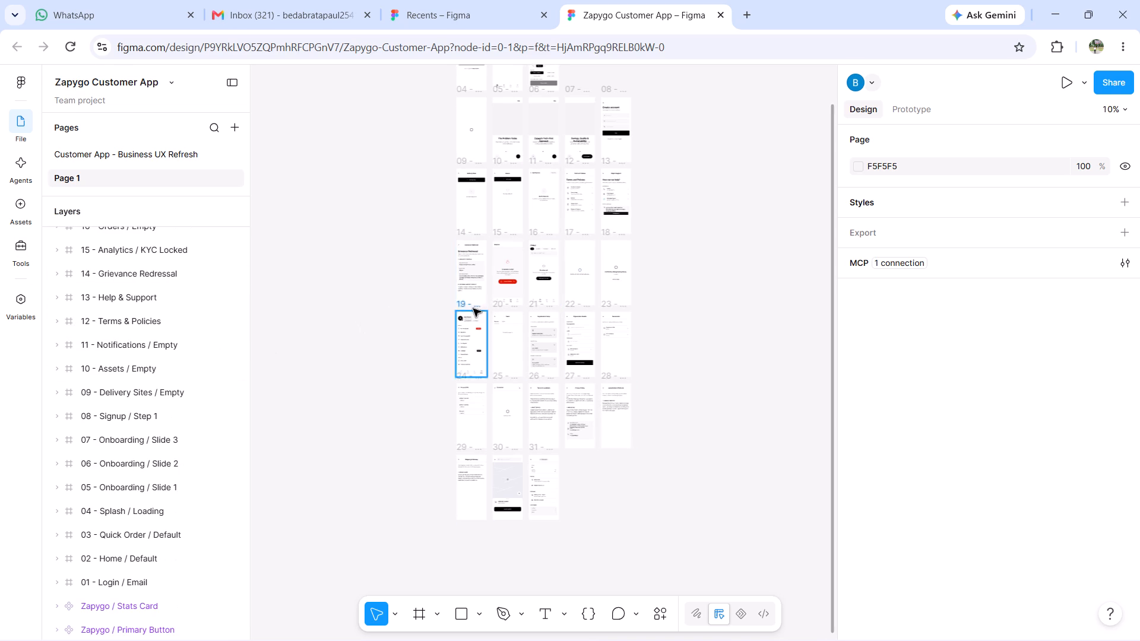
scroll(512, 304, up, 5)
scroll(613, 218, right, 4)
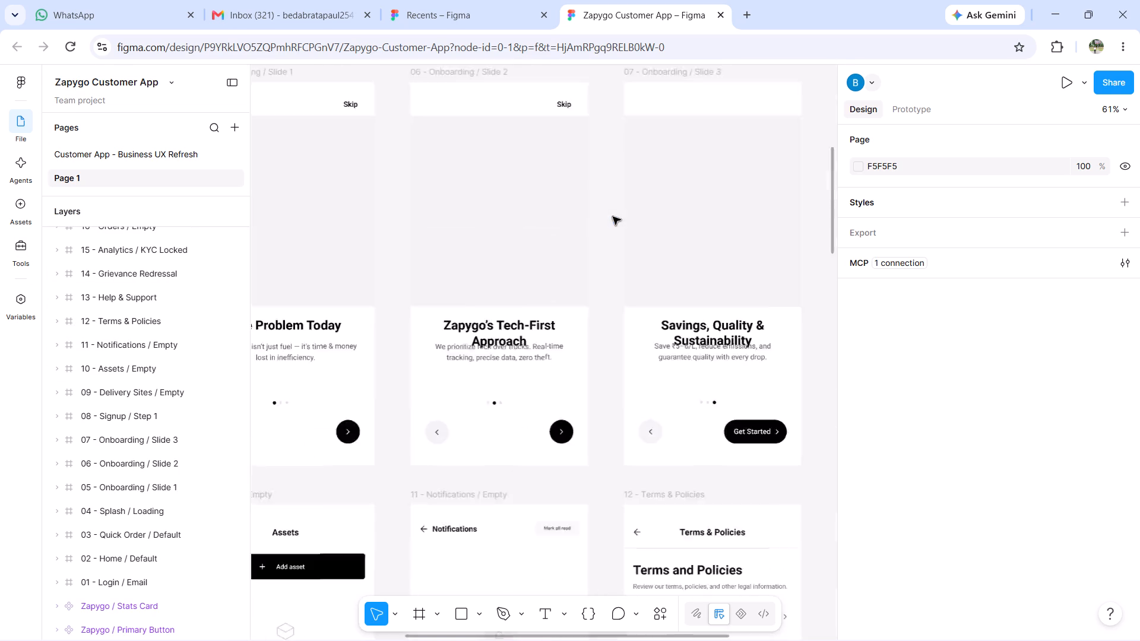
scroll(613, 217, up, 2)
scroll(613, 217, left, 2)
scroll(613, 217, down, 2)
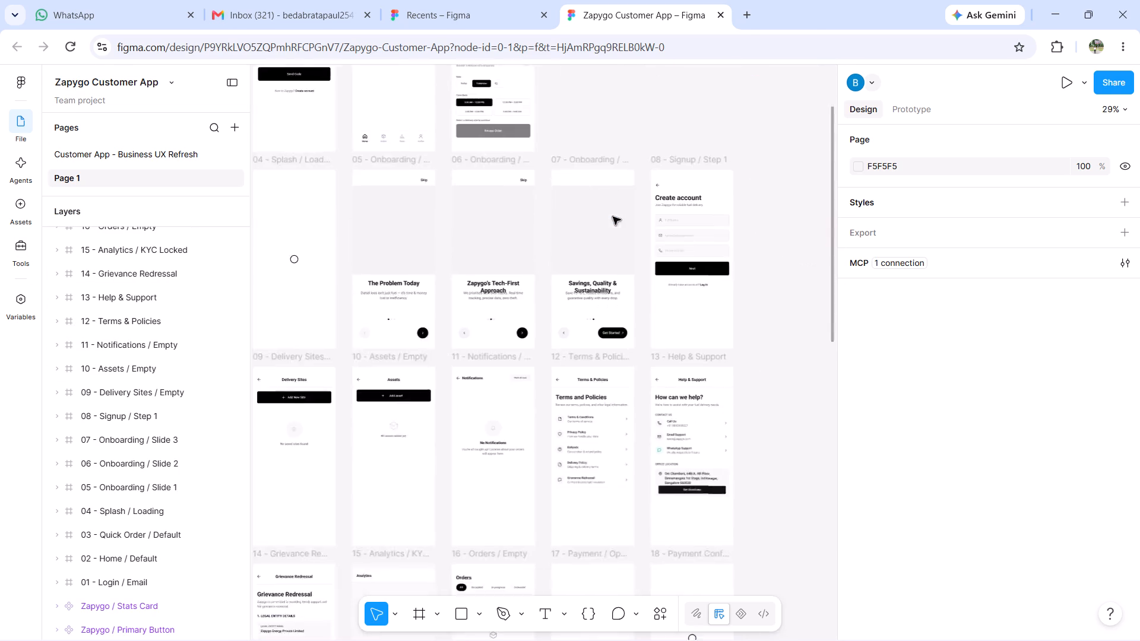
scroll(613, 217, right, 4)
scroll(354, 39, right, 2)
Return to Figma's recent files and open the starred Zapygo Pump Partner App file.
click(452, 24)
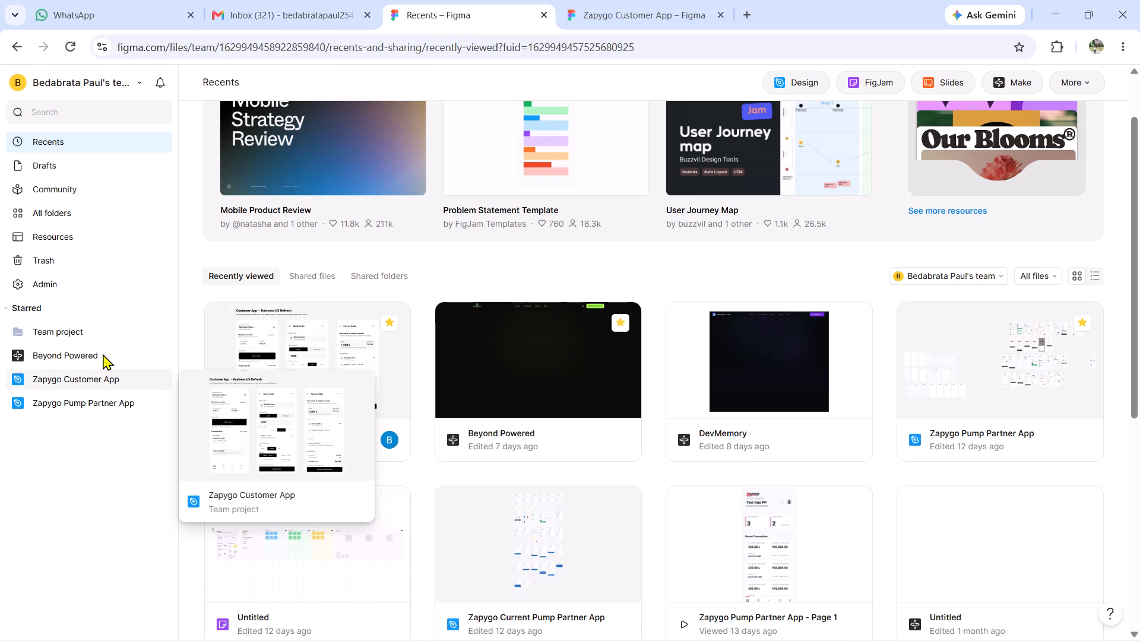
double_click(110, 404)
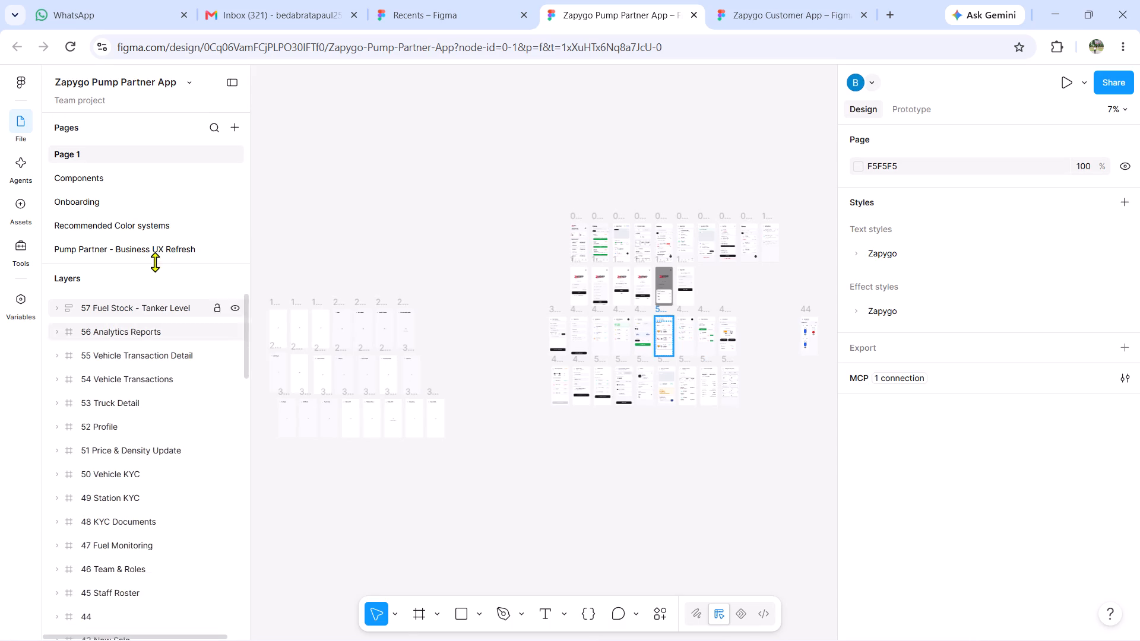
scroll(166, 214, down, 6)
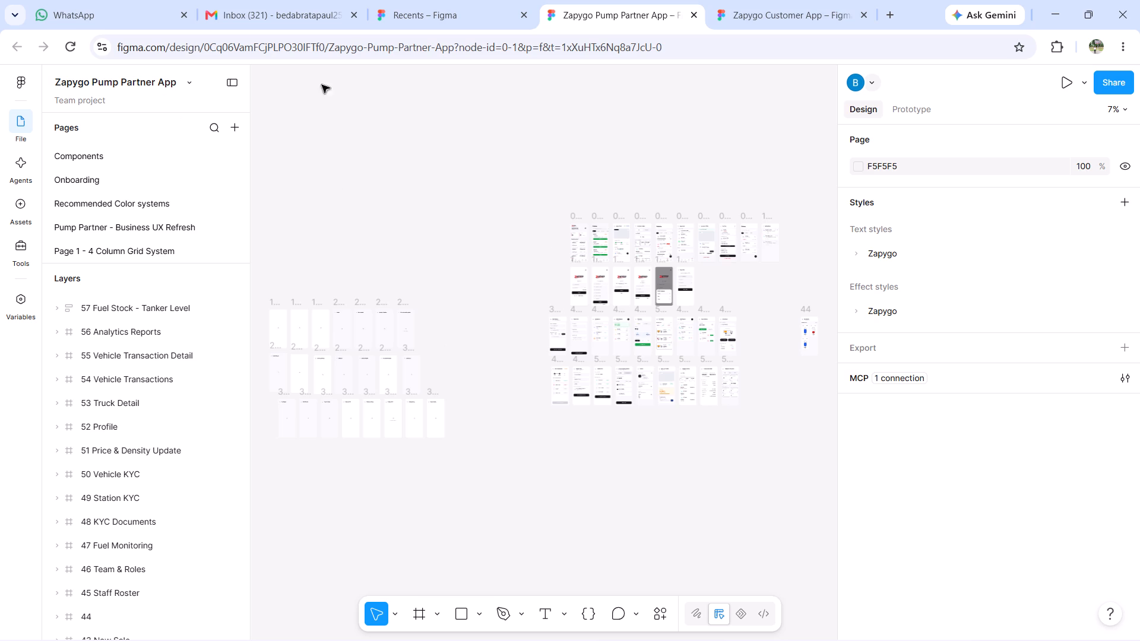
Restrict the Zapygo Pump Partner App file to people invited to file, disallow viewers to copy, save and export, and save the share settings.
click(1119, 88)
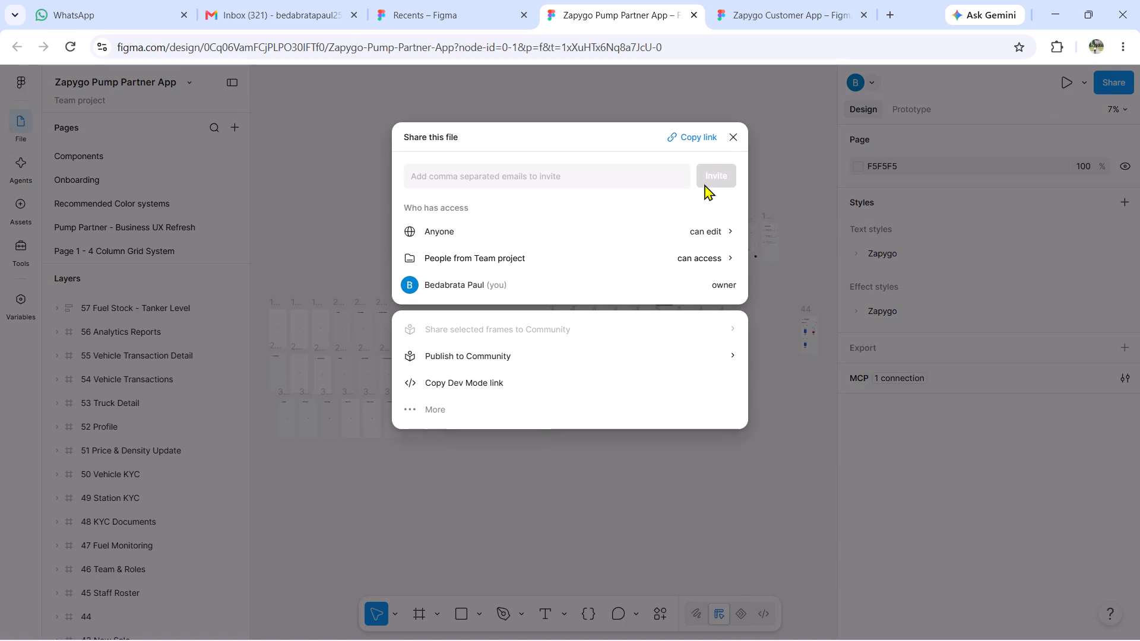
click(723, 232)
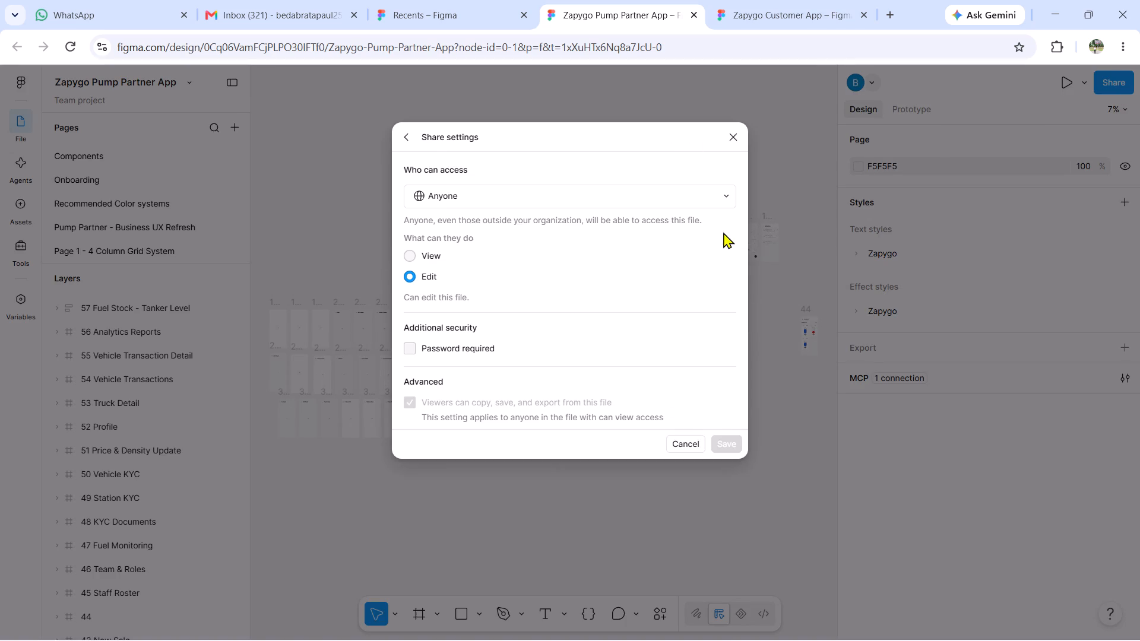
click(544, 199)
click(525, 175)
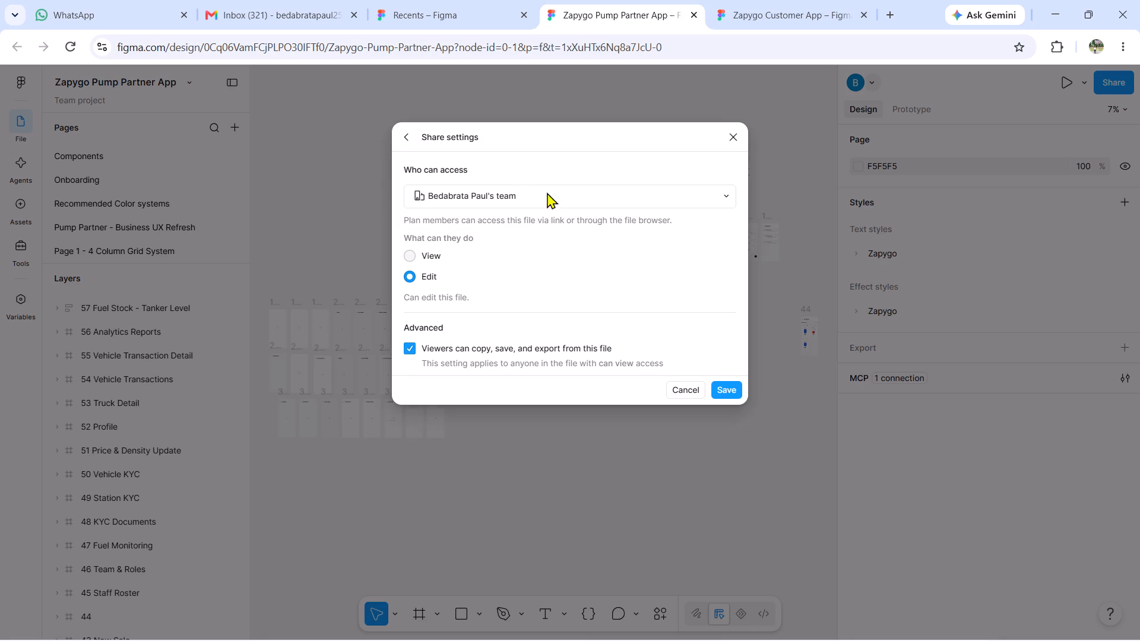
click(582, 205)
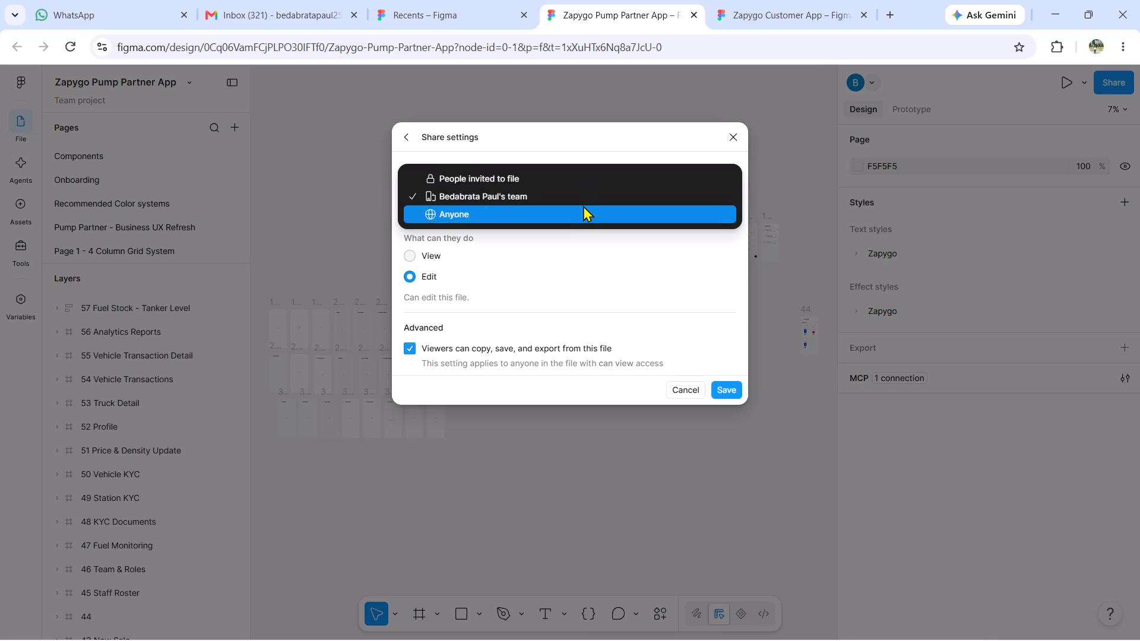
click(587, 177)
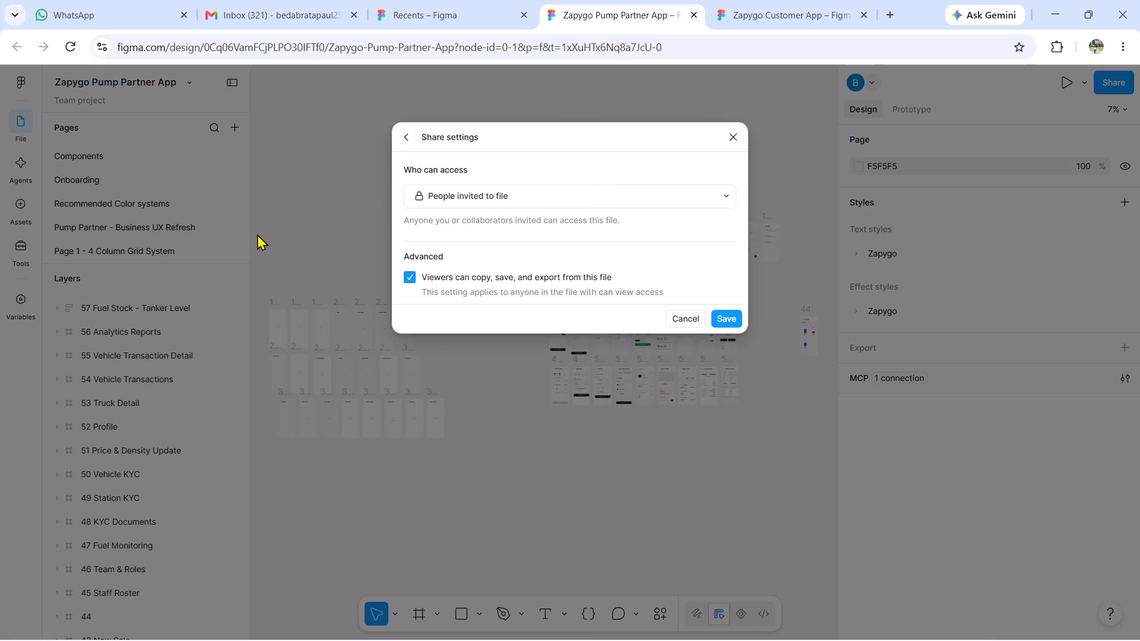
click(410, 273)
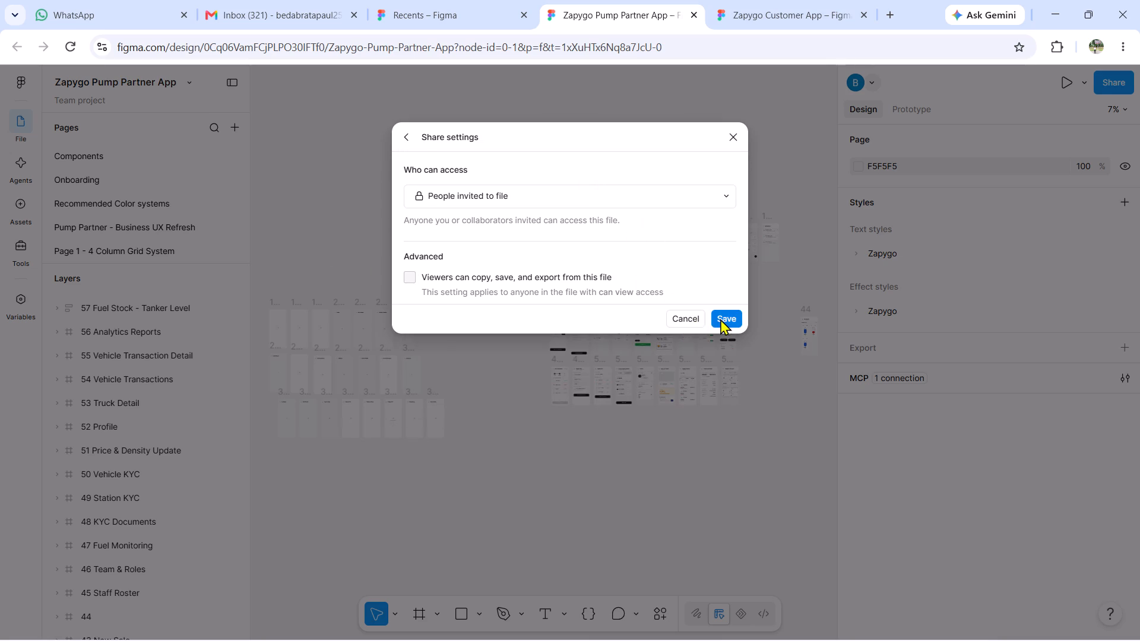
click(720, 319)
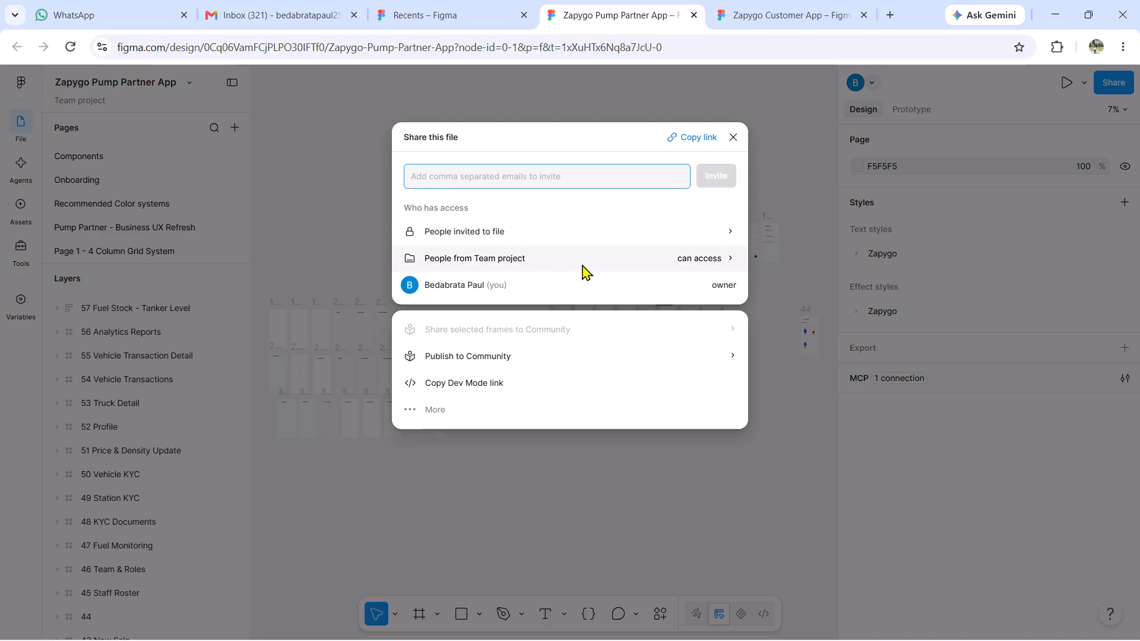
click(585, 262)
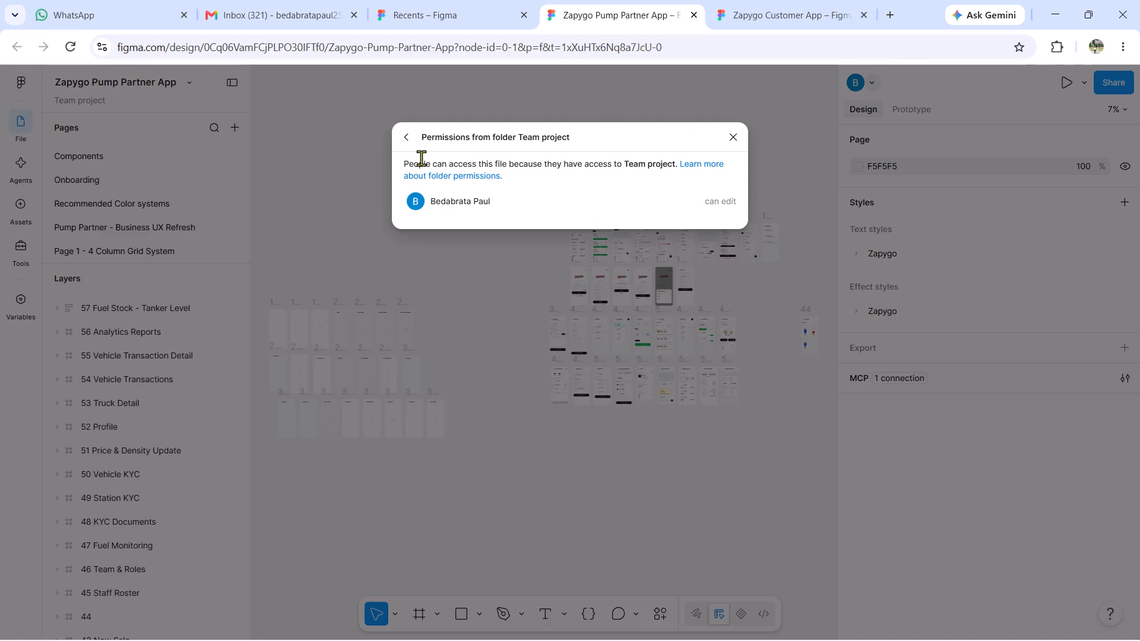
click(410, 134)
Invite Ichha, using the first suggested contact, and Mihir to the Zapygo Pump Partner App file with can edit access.
click(482, 169)
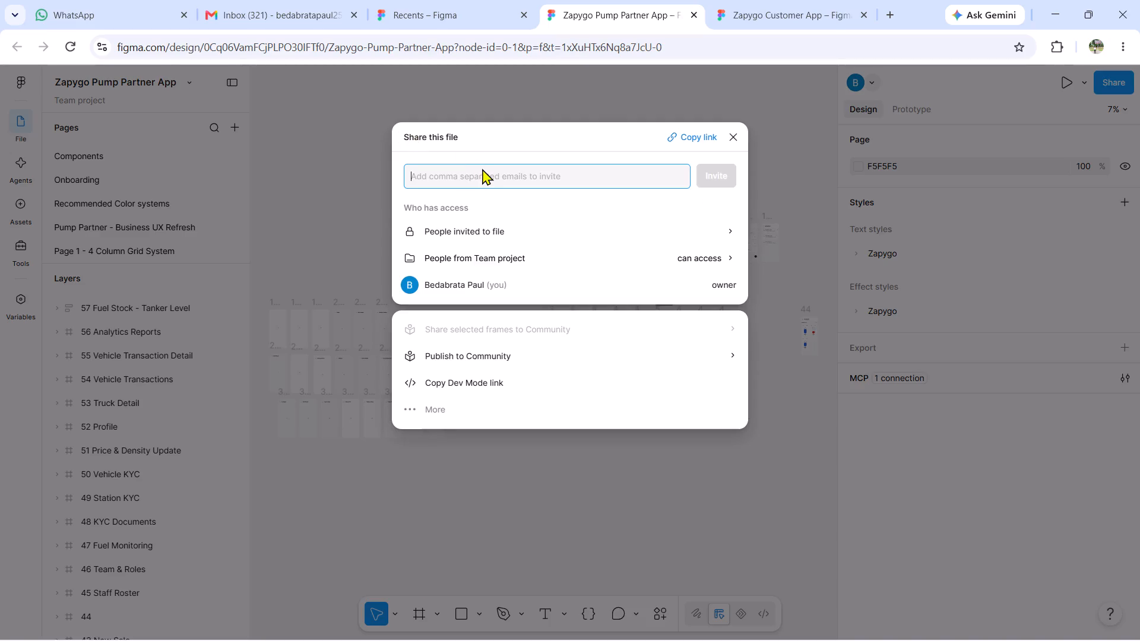
double_click(482, 176)
text(ichha)
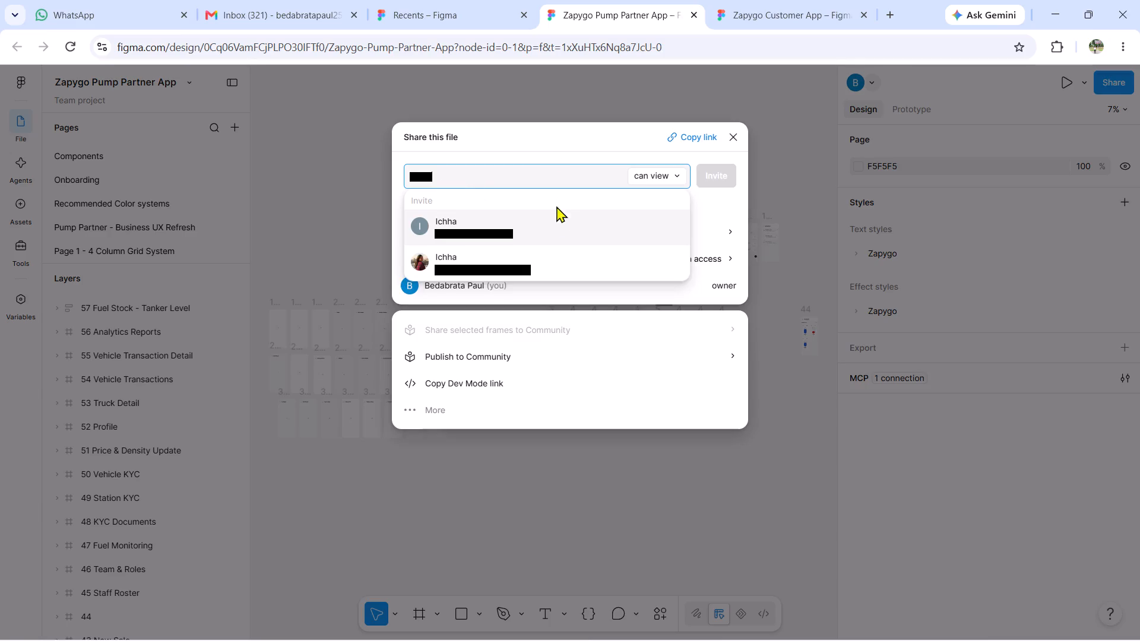
click(559, 227)
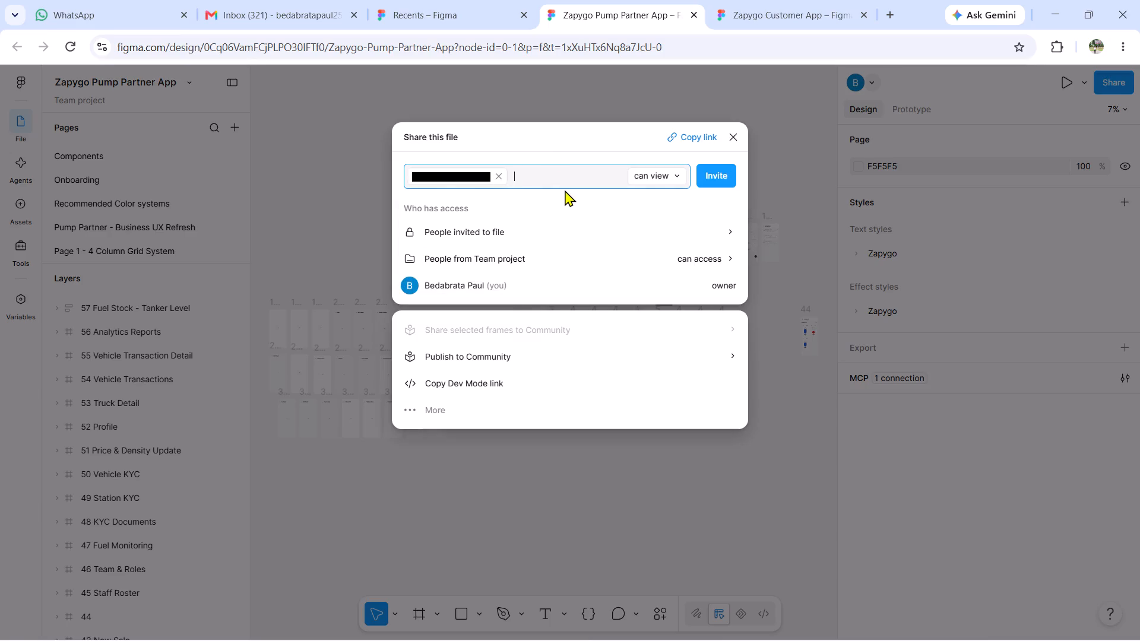
text(mihit)
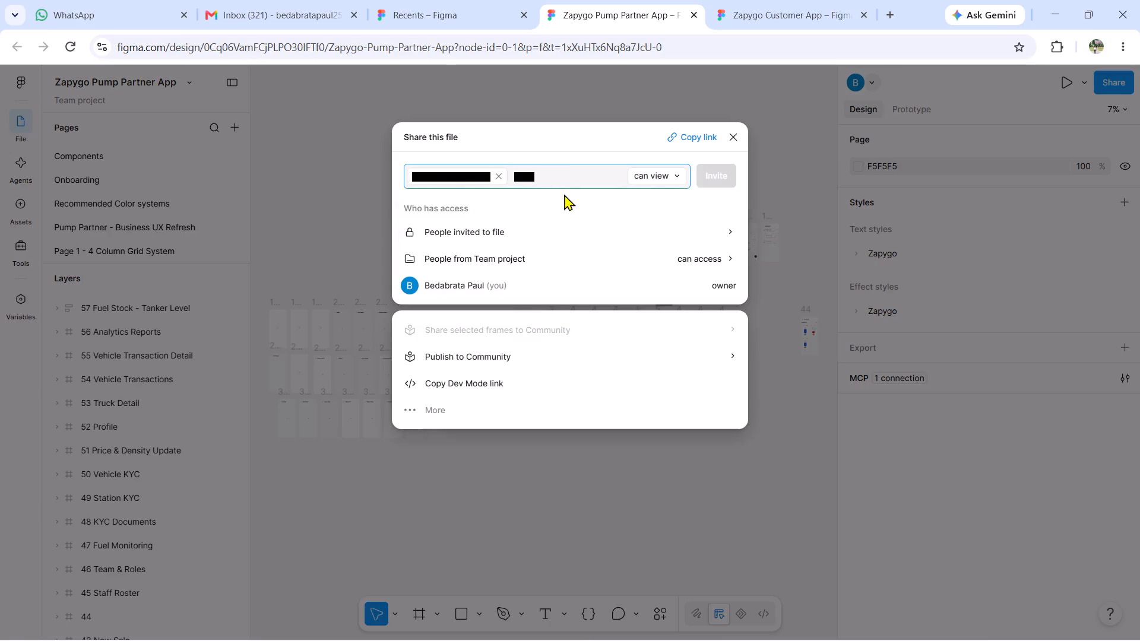
key(BackSpace)
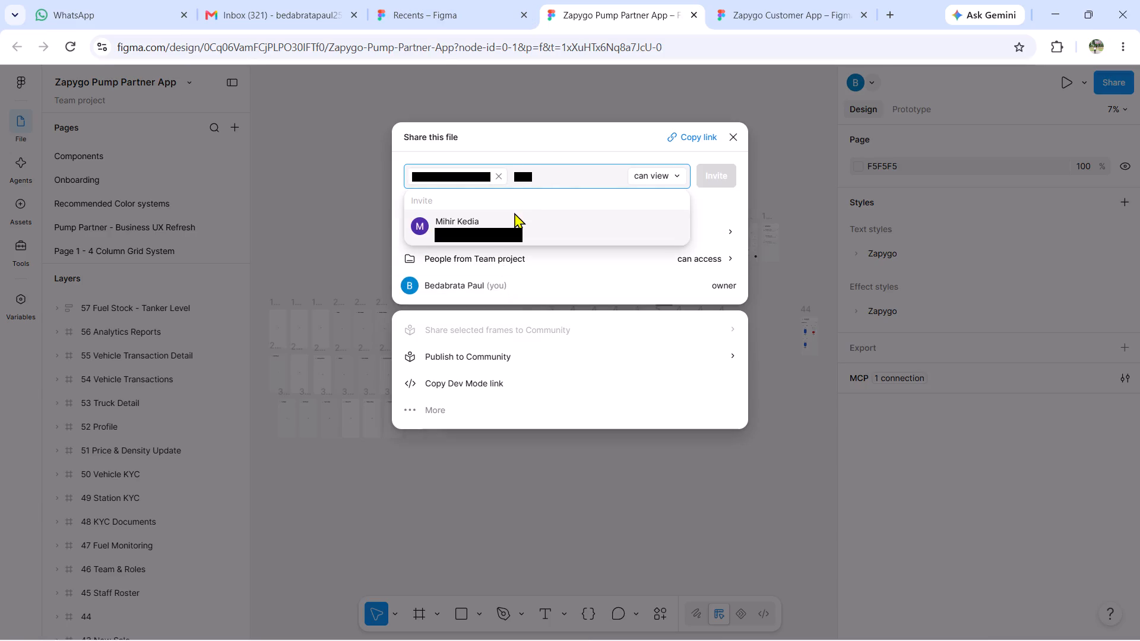
click(510, 224)
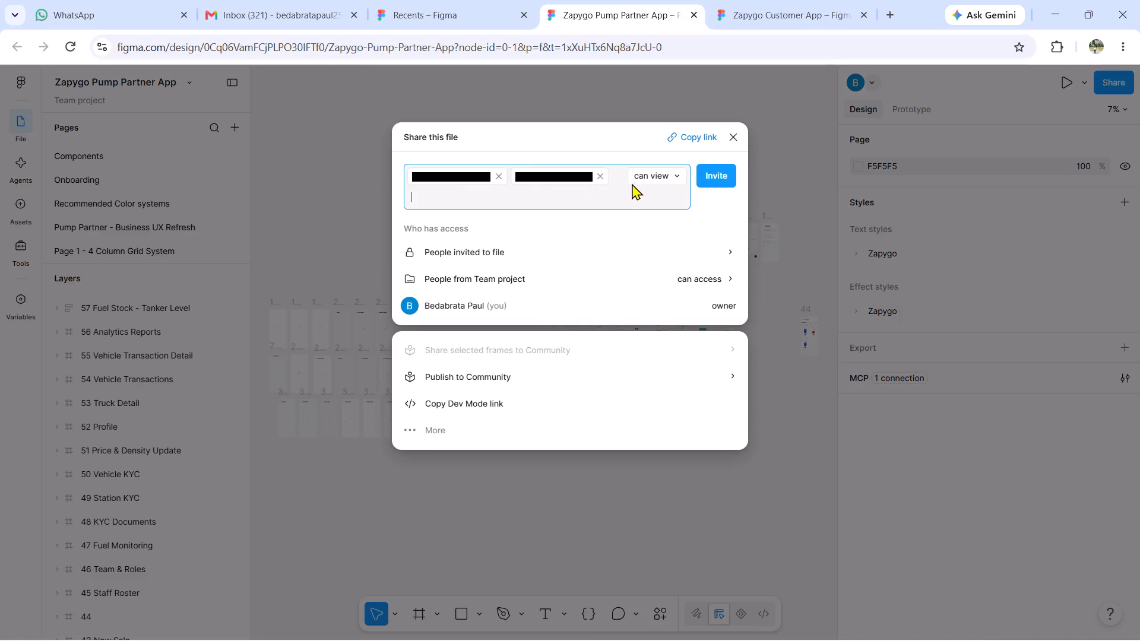
click(674, 175)
click(667, 195)
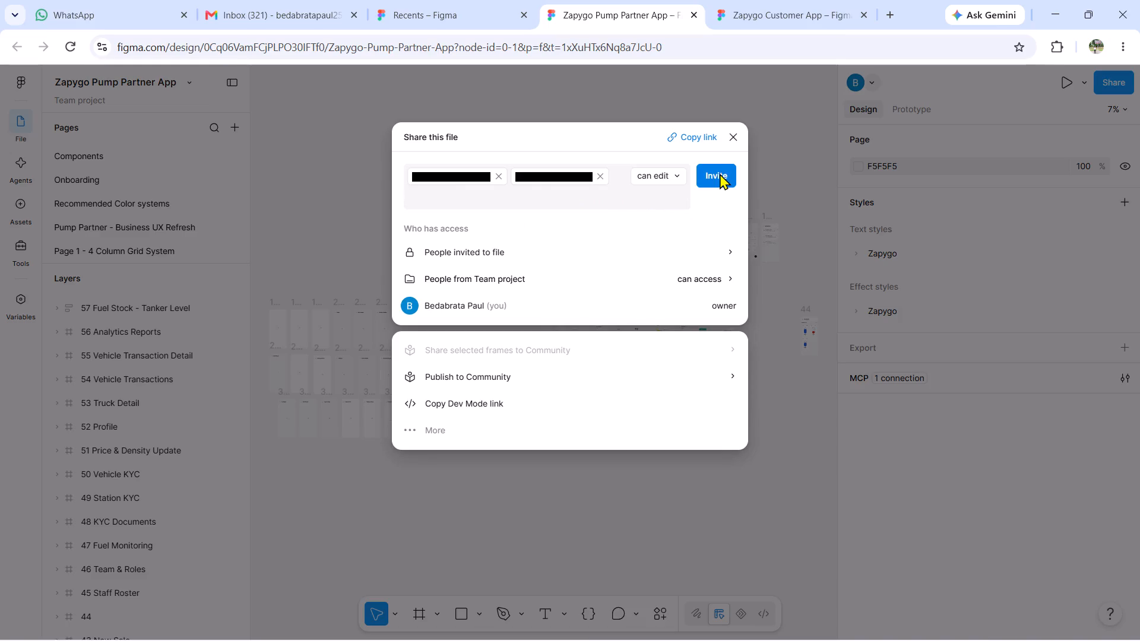
click(720, 173)
Copy the Zapygo Pump Partner App file's share link and switch to the APP UI links document in Google Docs.
click(700, 141)
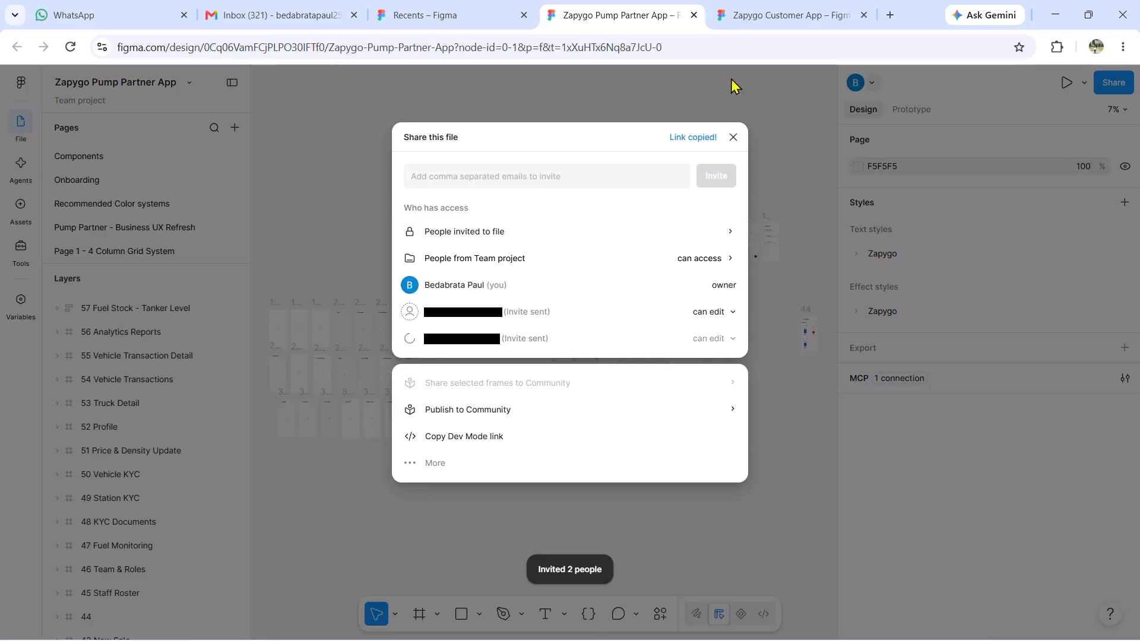
click(762, 1)
click(626, 19)
click(744, 615)
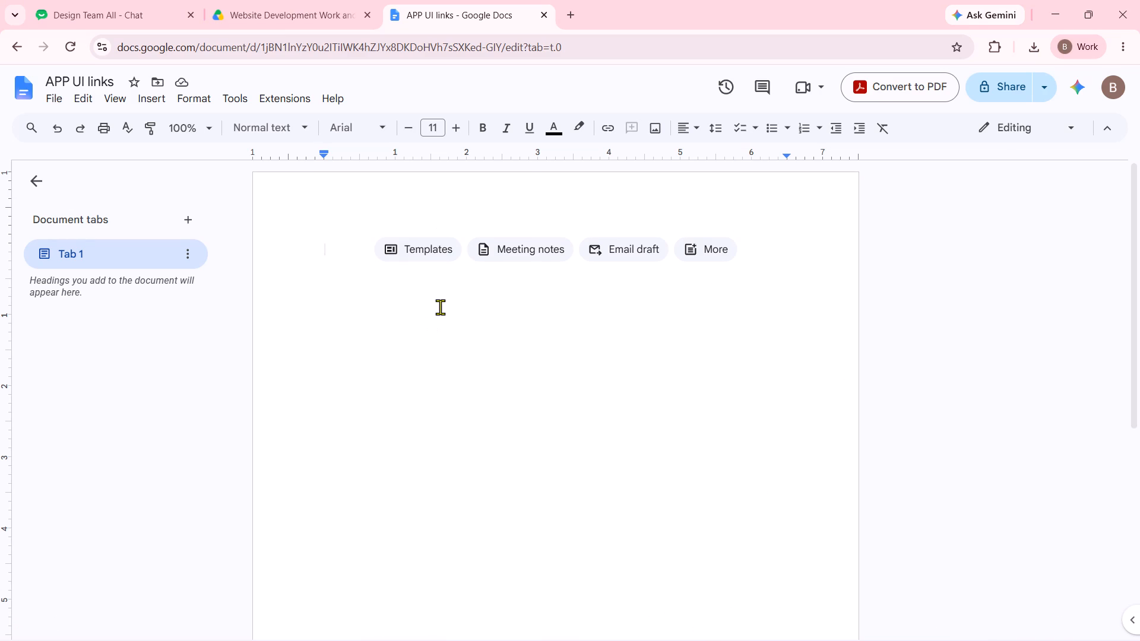
Enter "Zapygo Pump Partner App - " in the document, followed by the copied Figma link as plain text.
text(Zapygo Pyum)
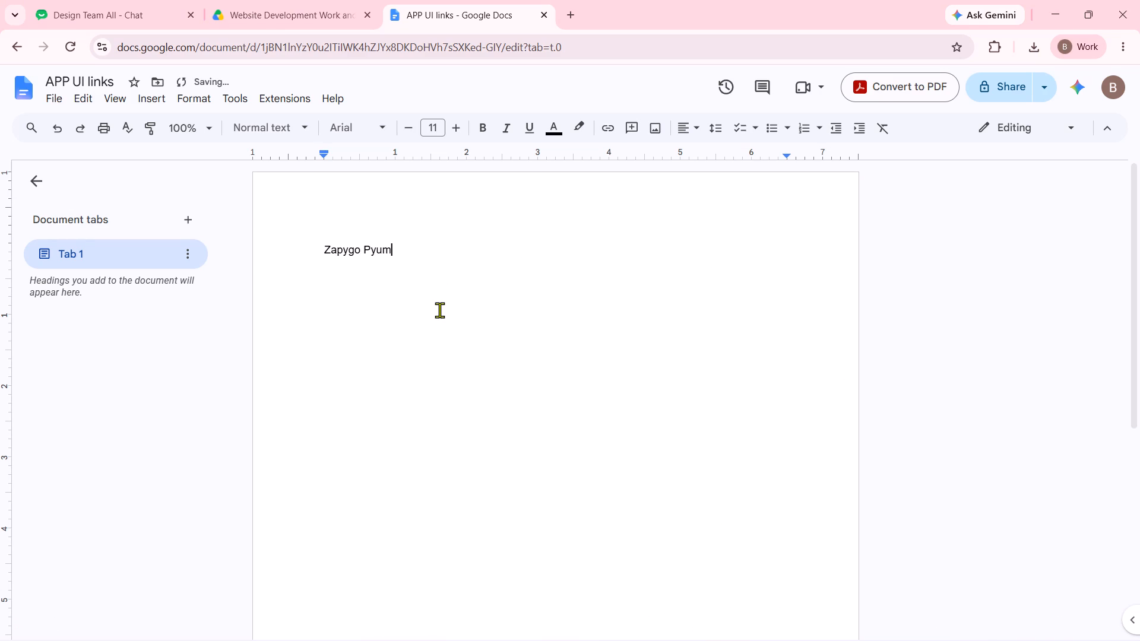
key(BackSpace)
key(BackSpace)
key(BackSpace)
text(ump Partner App -)
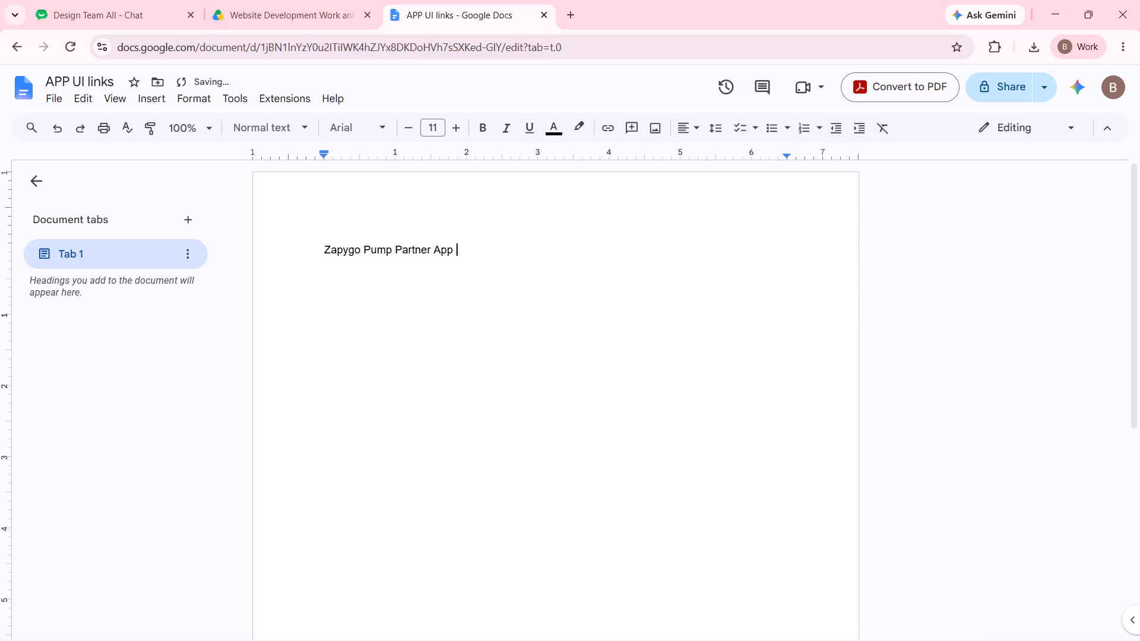
key(space)
key(ctrl+v)
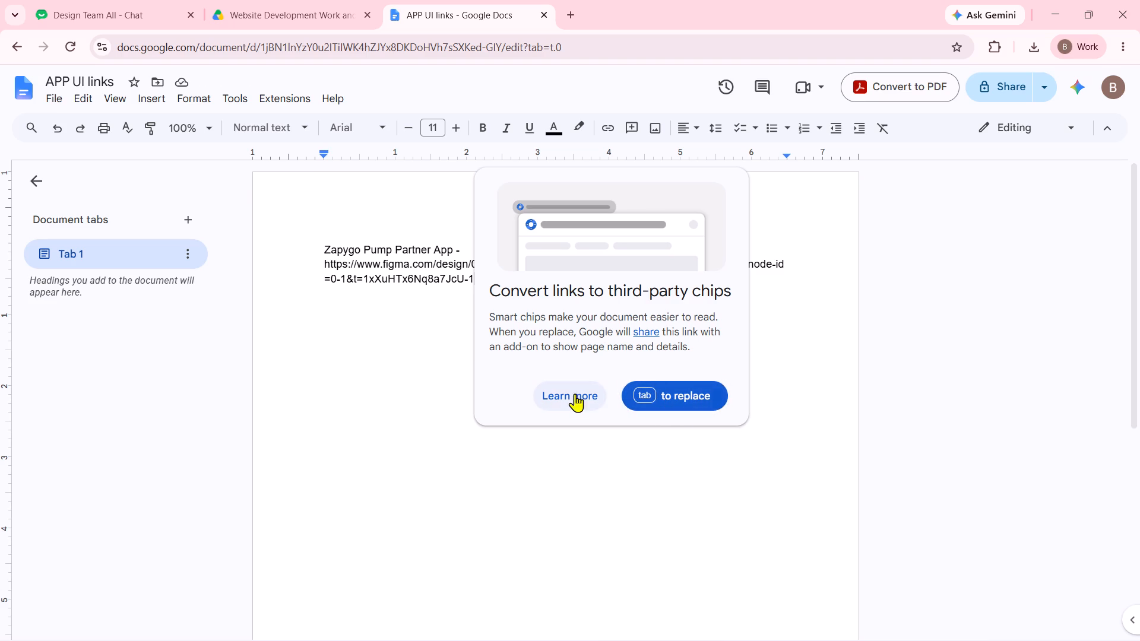
click(670, 478)
click(497, 295)
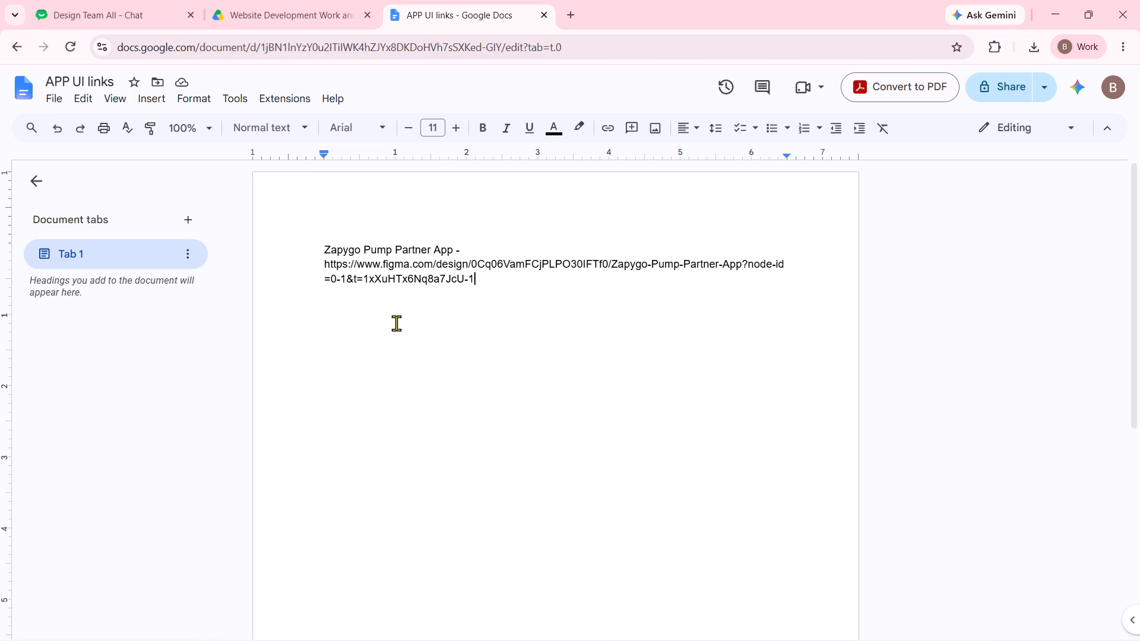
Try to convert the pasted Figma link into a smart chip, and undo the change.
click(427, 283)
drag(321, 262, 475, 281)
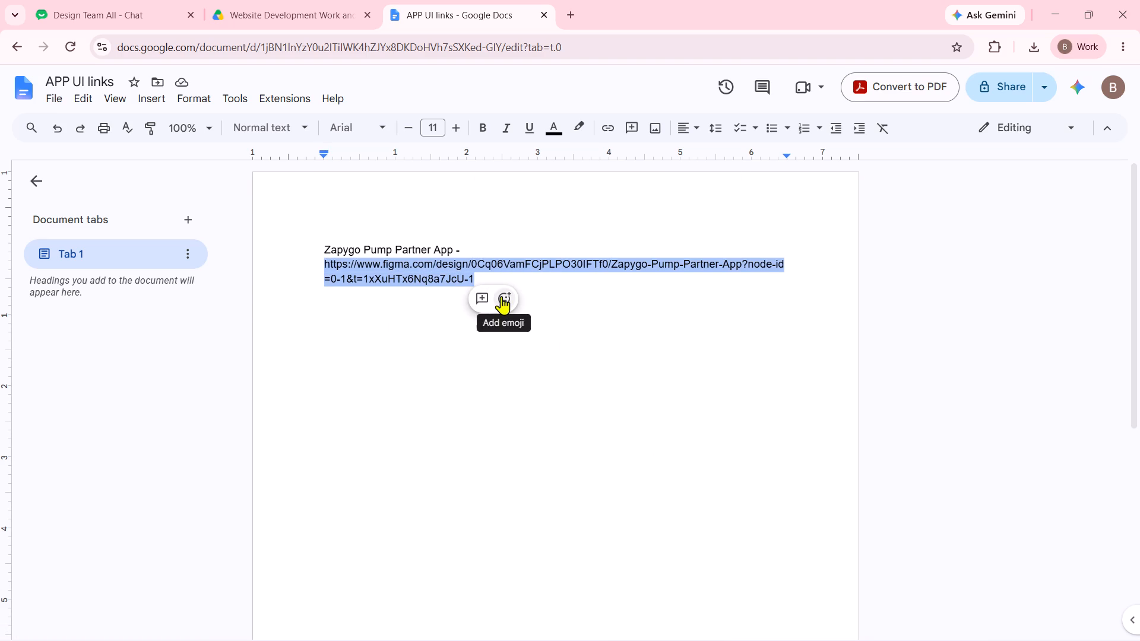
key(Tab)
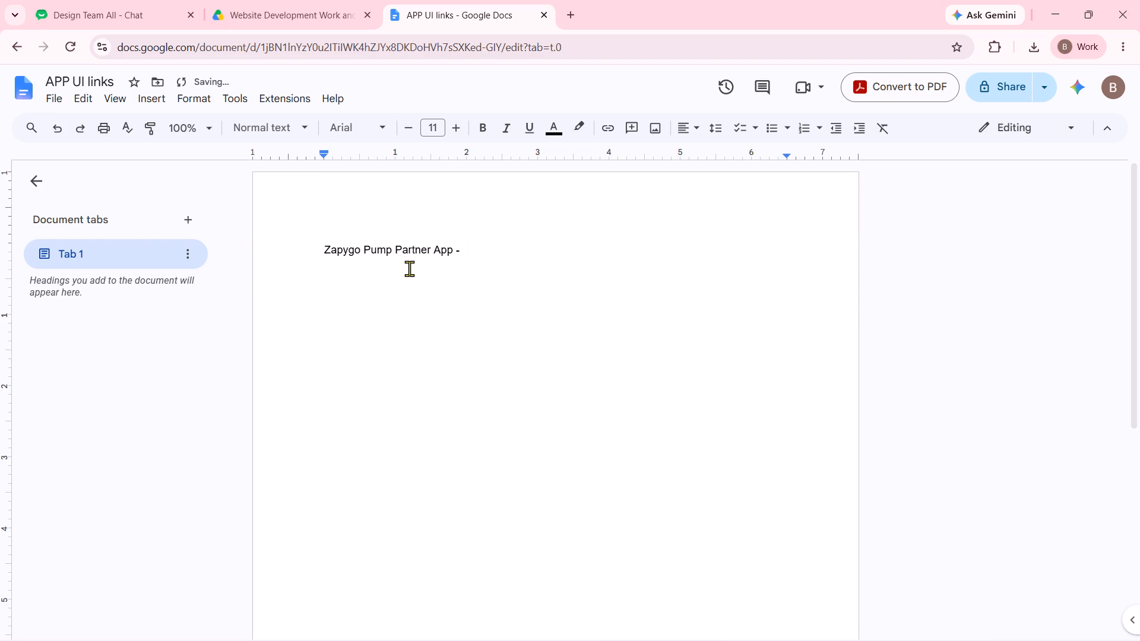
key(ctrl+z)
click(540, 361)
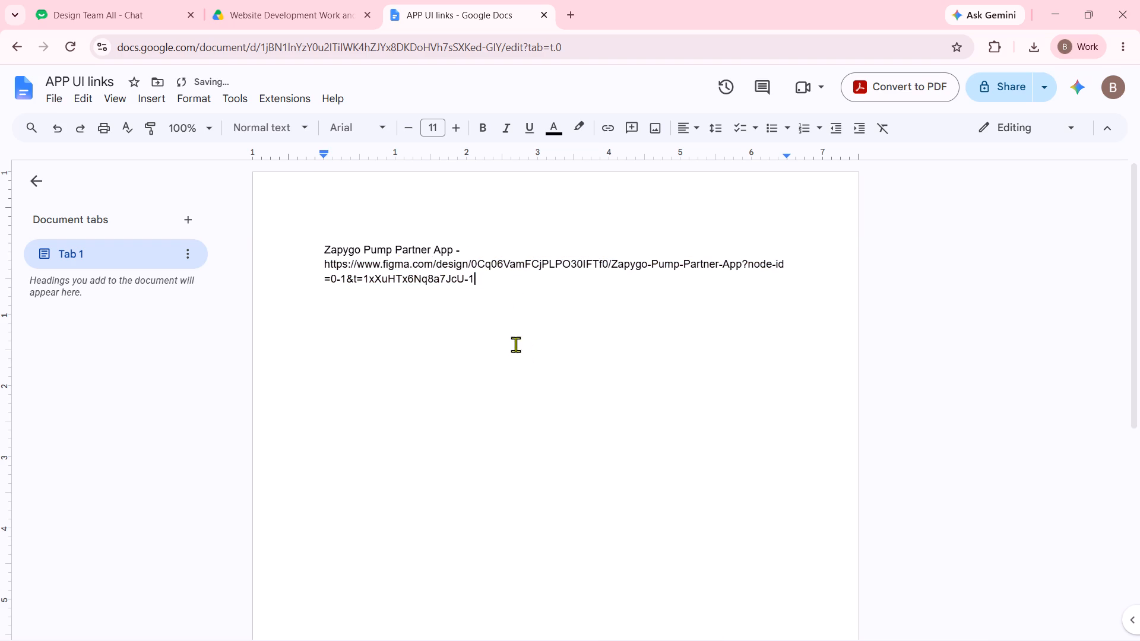
Add the label "Customer App -" below the Pump Partner App link, leaving a blank line between them.
click(398, 335)
click(503, 286)
key(shift+Return)
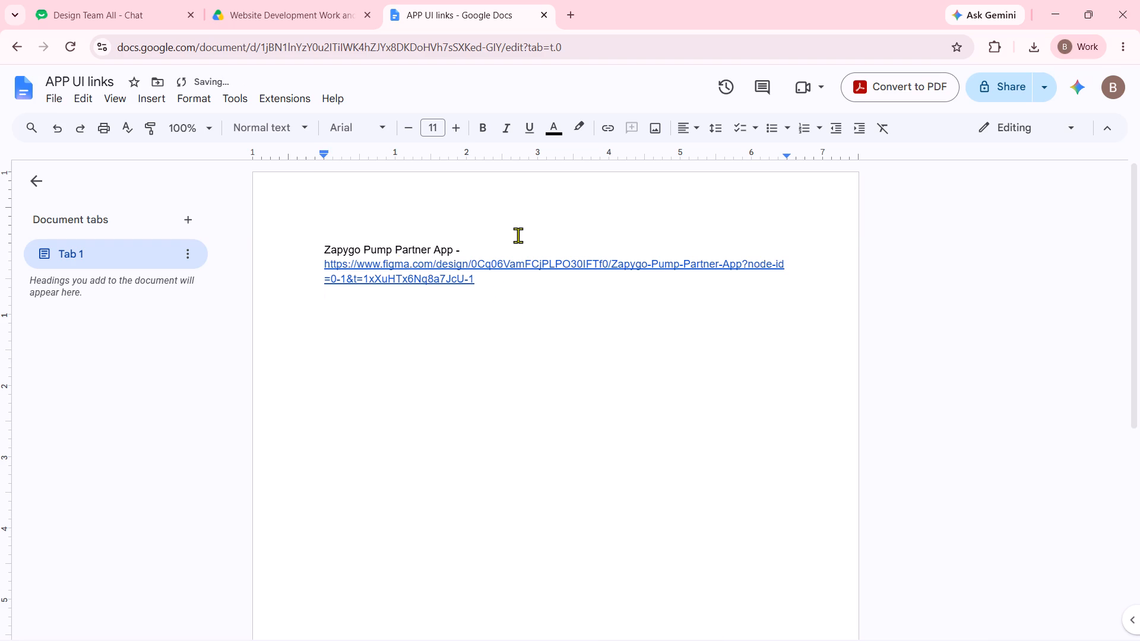
key(Return)
text(Customer)
key(space)
text(App -)
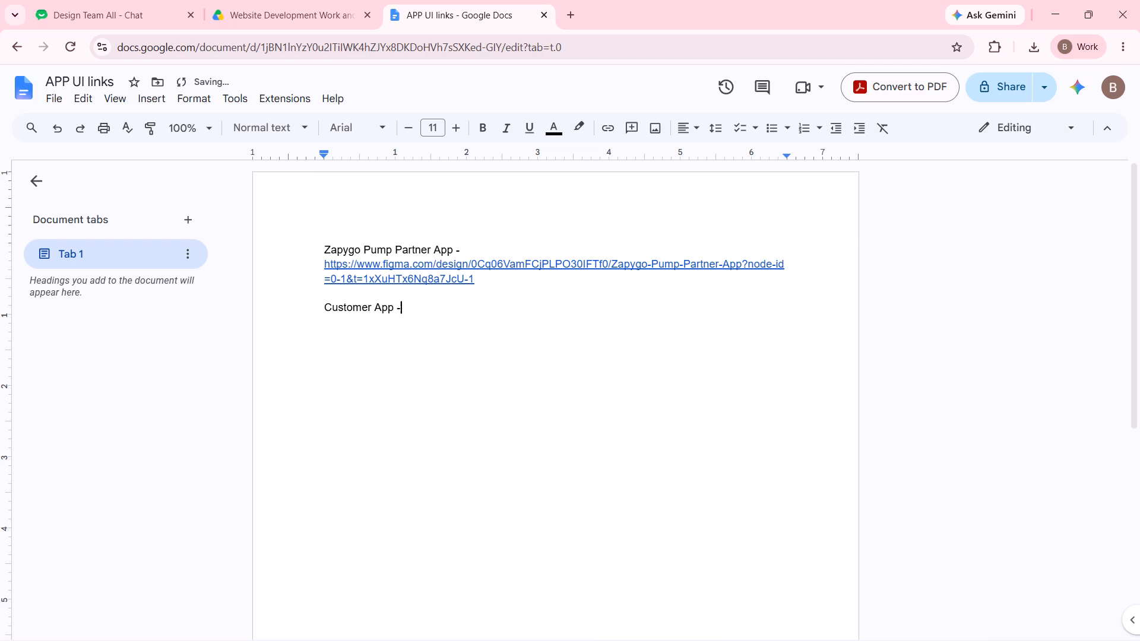
Prefix the Customer App label with "Zapygo" and place the cursor at the end of that line.
key(Left)
key(Left)
key(Left)
key(Left)
key(Left)
key(Left)
key(Left)
key(Left)
key(Left)
key(Left)
key(Left)
key(Left)
key(Left)
key(Left)
text(Zapygon)
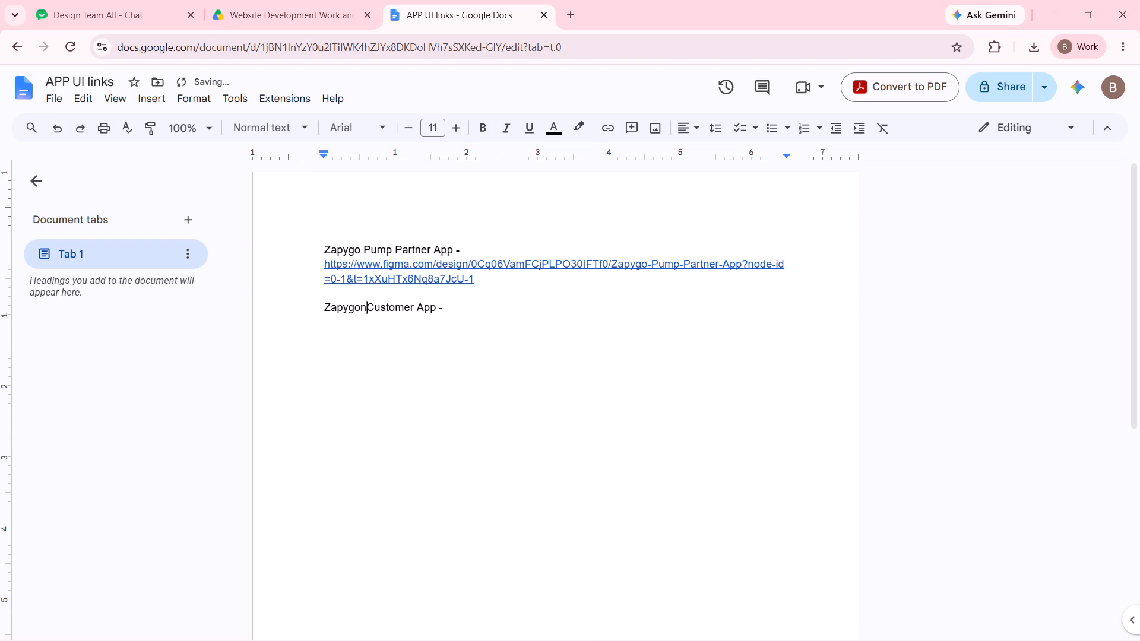
key(BackSpace)
key(space)
click(528, 311)
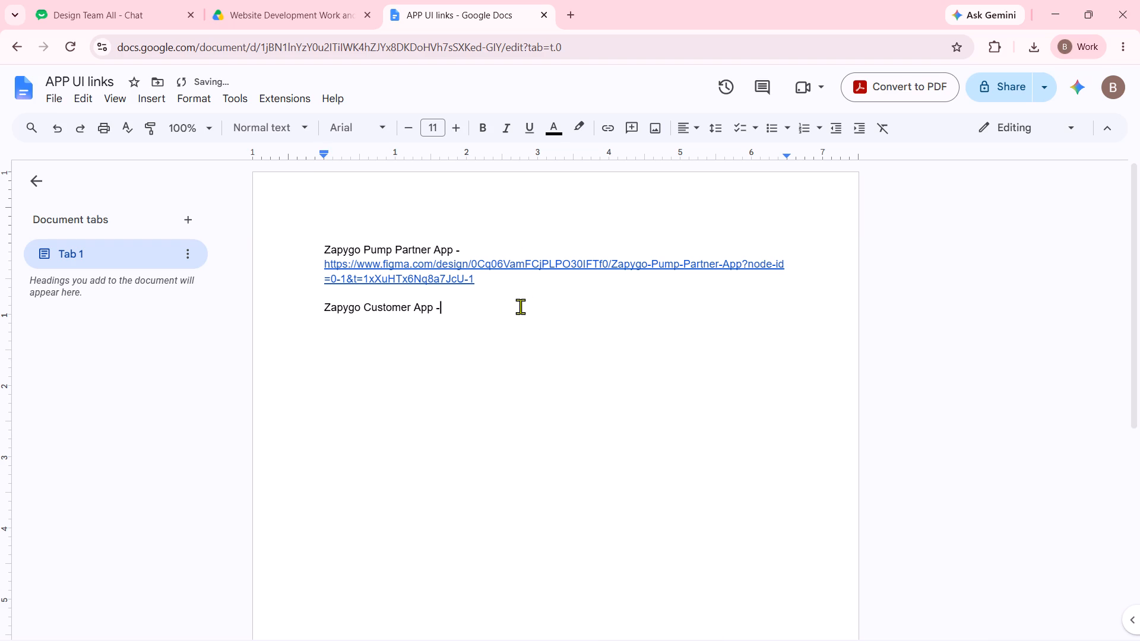
Start a new line below the "Zapygo Customer App -" label in the document.
key(Return)
Switch to Figma and look over the frames on Page 1 of the Zapygo Customer App file.
key(alt+Tab)
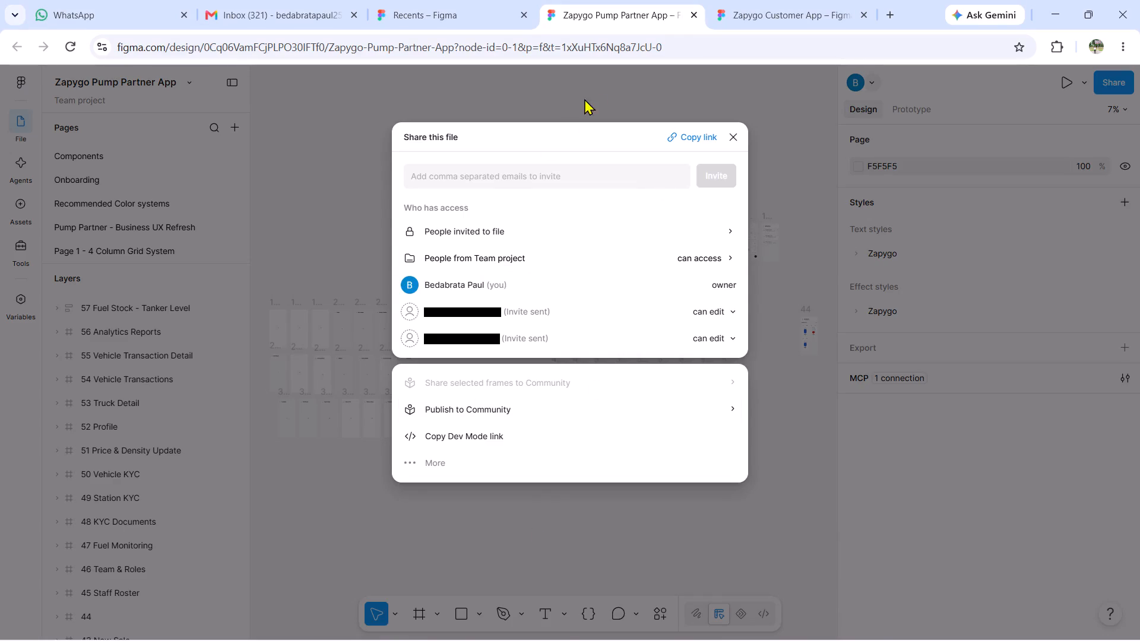
double_click(597, 91)
click(757, 29)
scroll(512, 236, right, 1)
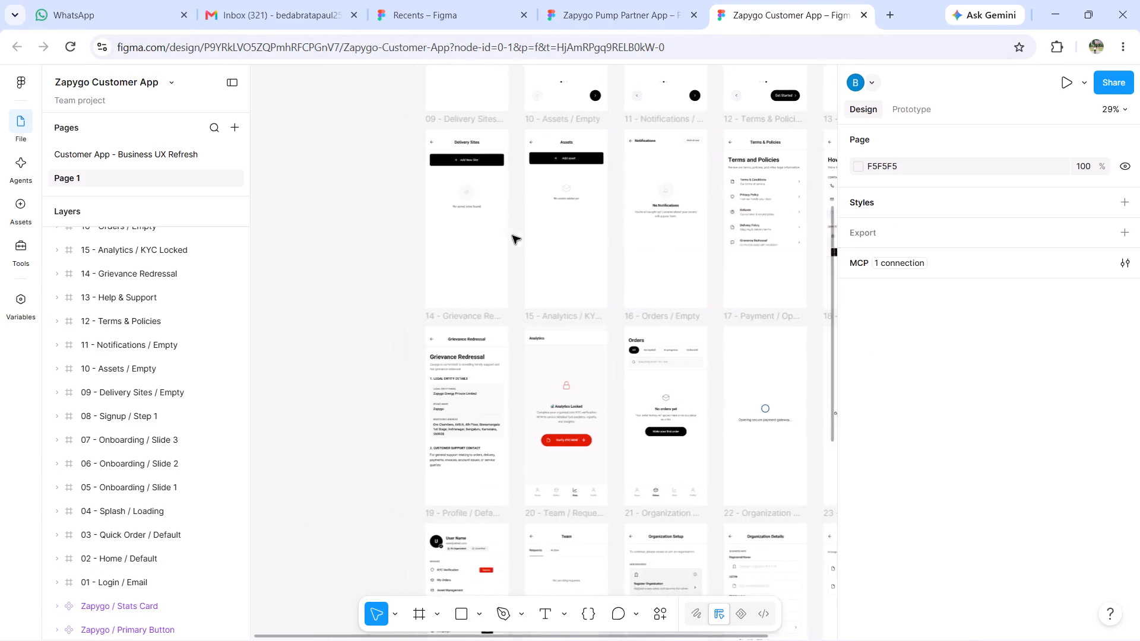
scroll(512, 236, right, 1)
scroll(514, 237, left, 1)
scroll(172, 393, up, 7)
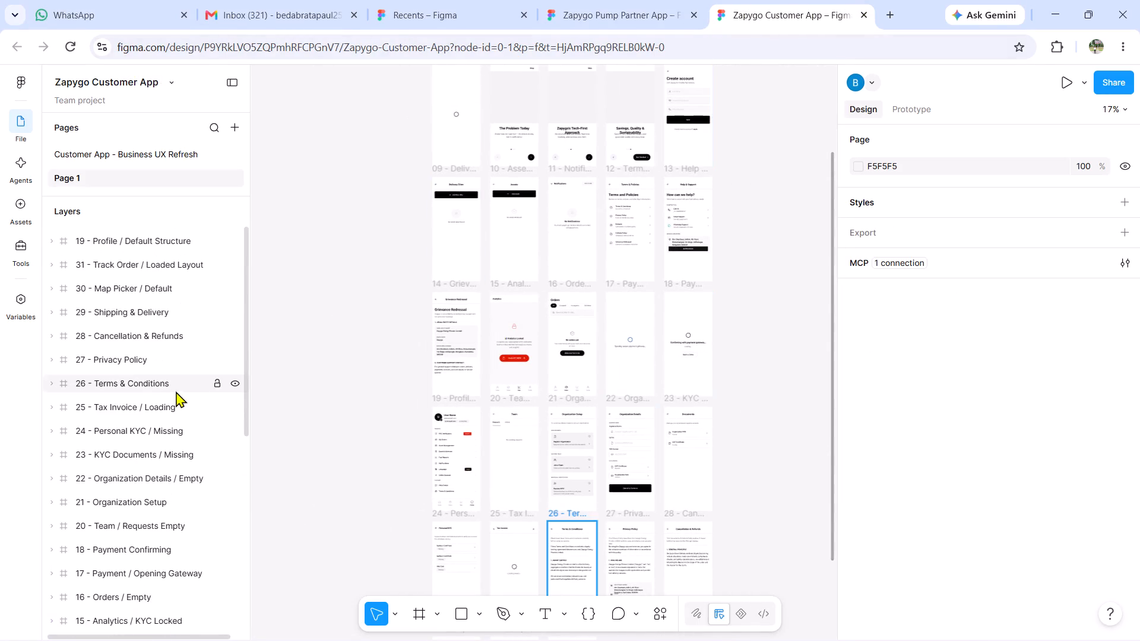
scroll(644, 322, up, 11)
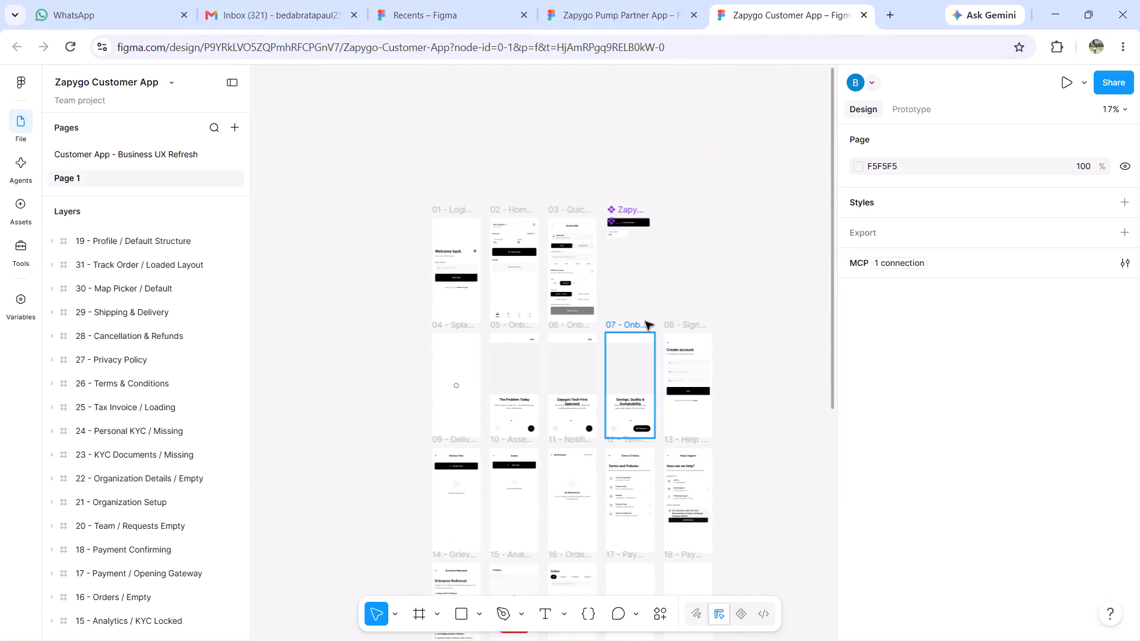
scroll(645, 322, up, 2)
scroll(648, 317, right, 2)
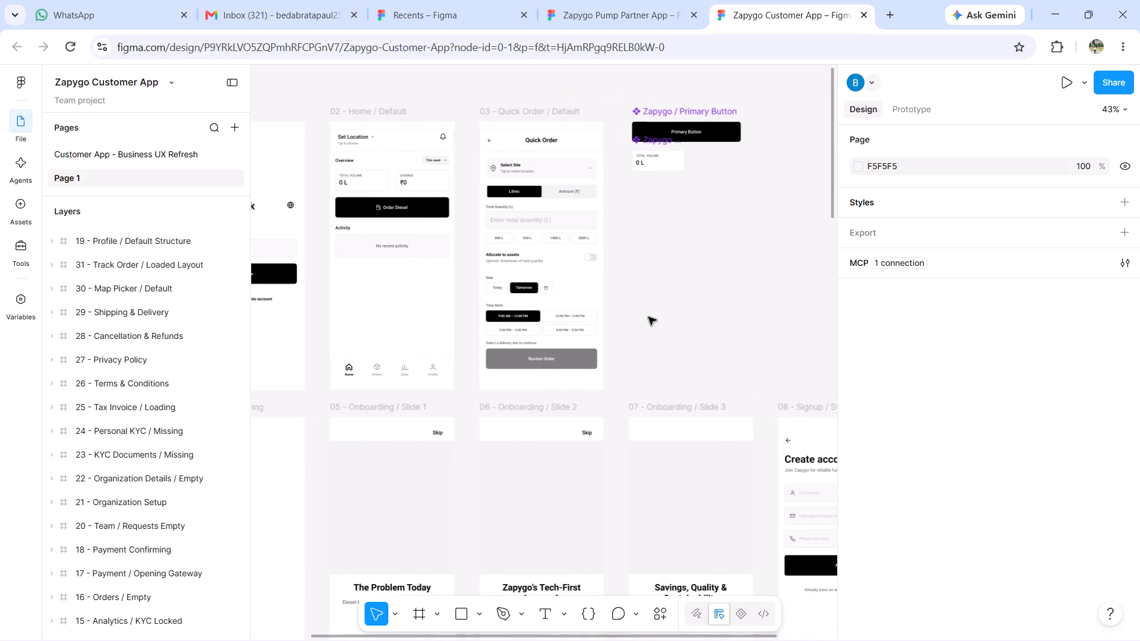
scroll(648, 317, right, 1)
scroll(648, 317, down, 4)
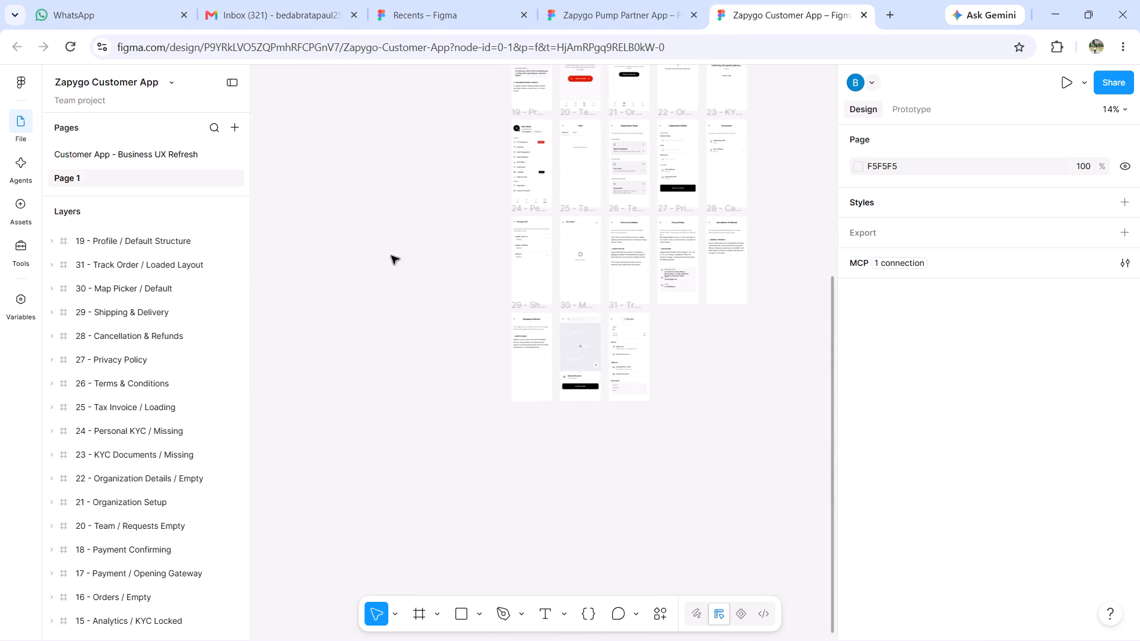
scroll(349, 247, up, 1)
Move Page 1 above the "Customer App - Business UX Refresh" page.
right_click(163, 178)
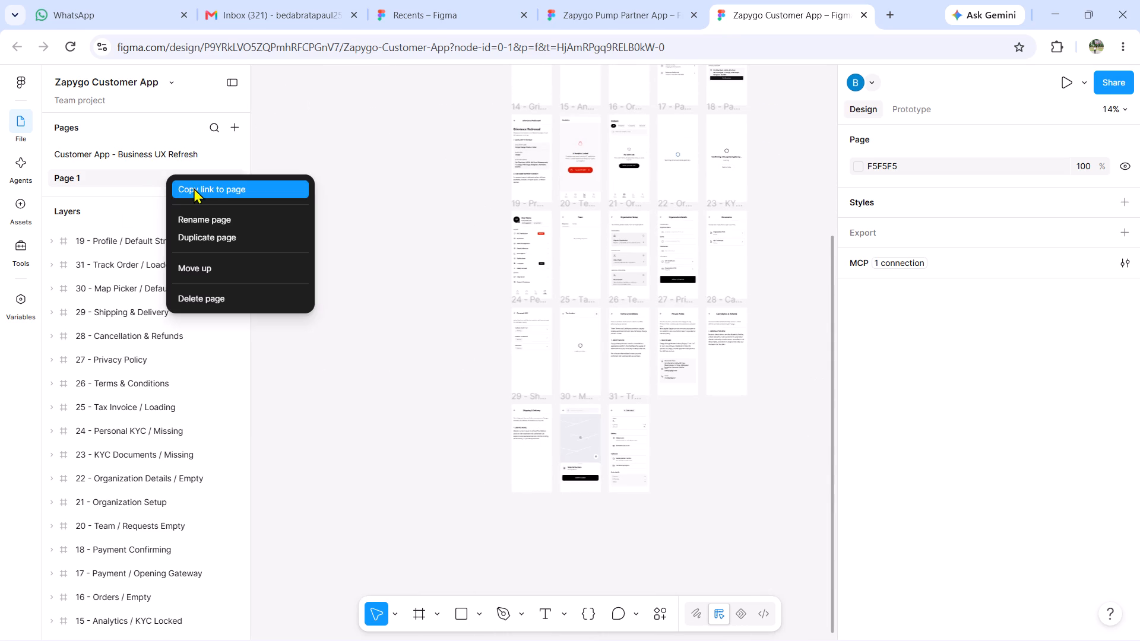
click(214, 266)
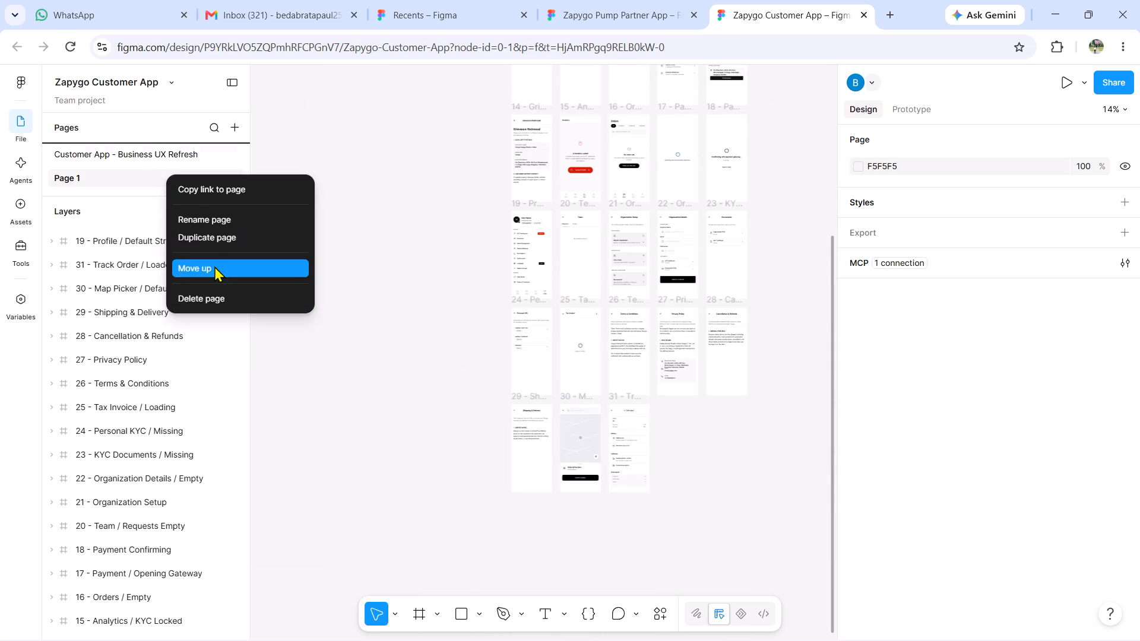
click(265, 212)
Open the sharing settings of the Zapygo Customer App file and copy its link.
scroll(682, 337, up, 1)
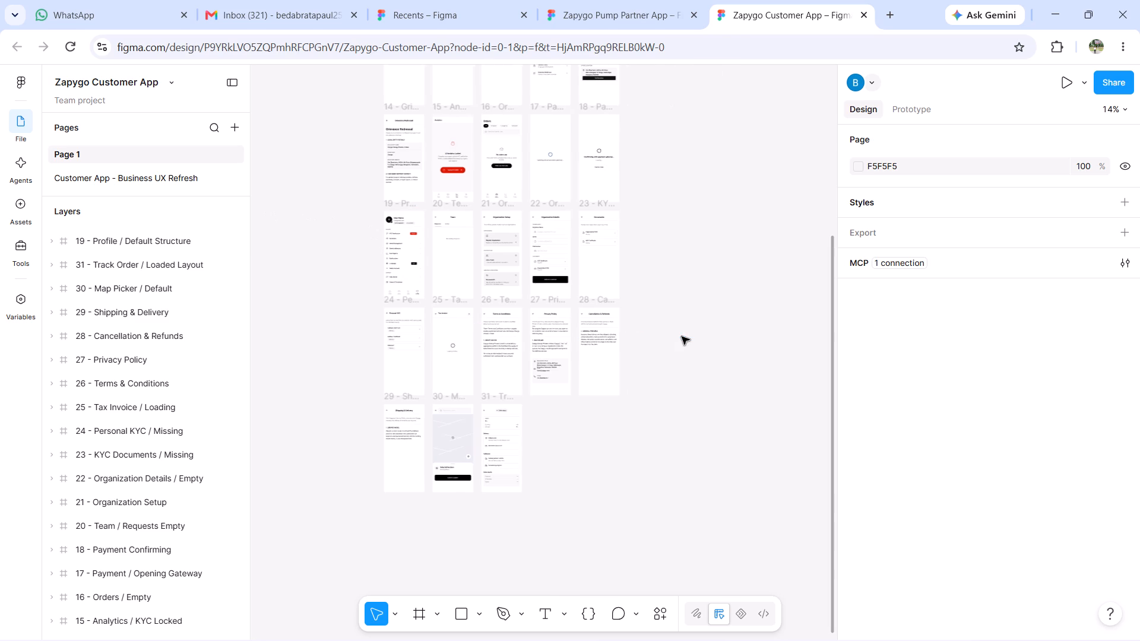
scroll(682, 337, up, 1)
scroll(574, 335, right, 1)
click(356, 204)
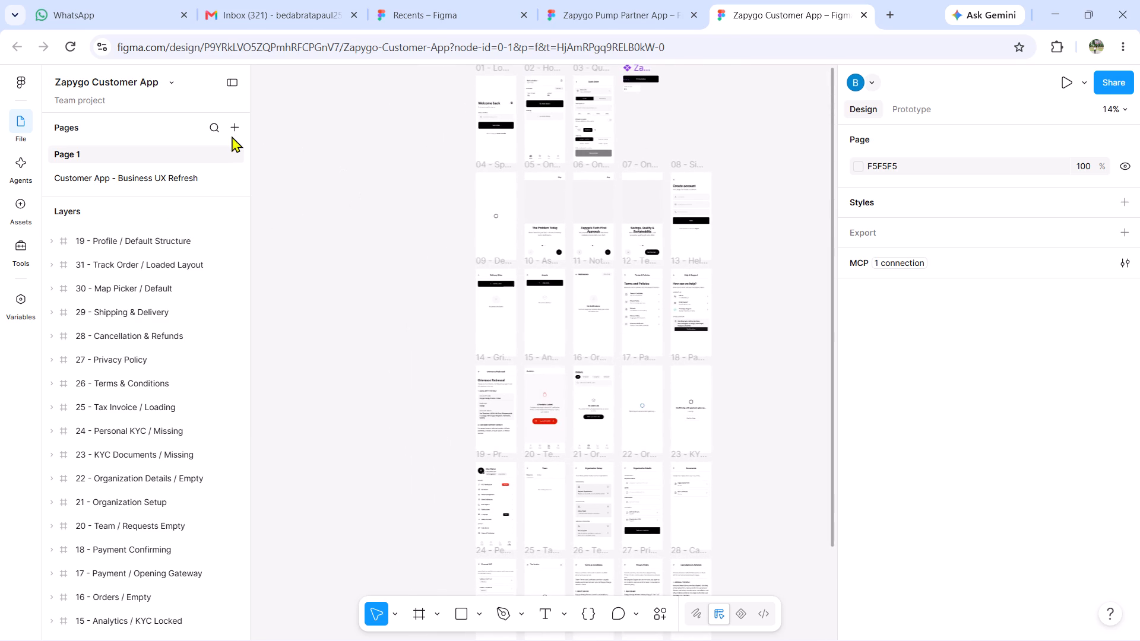
click(1114, 90)
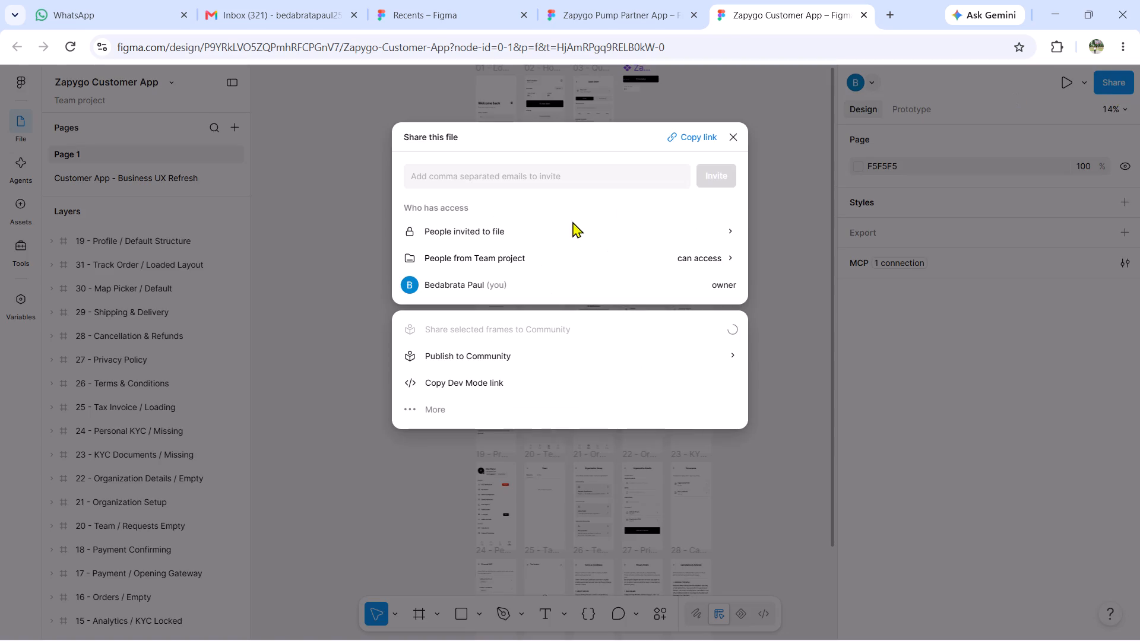
click(701, 141)
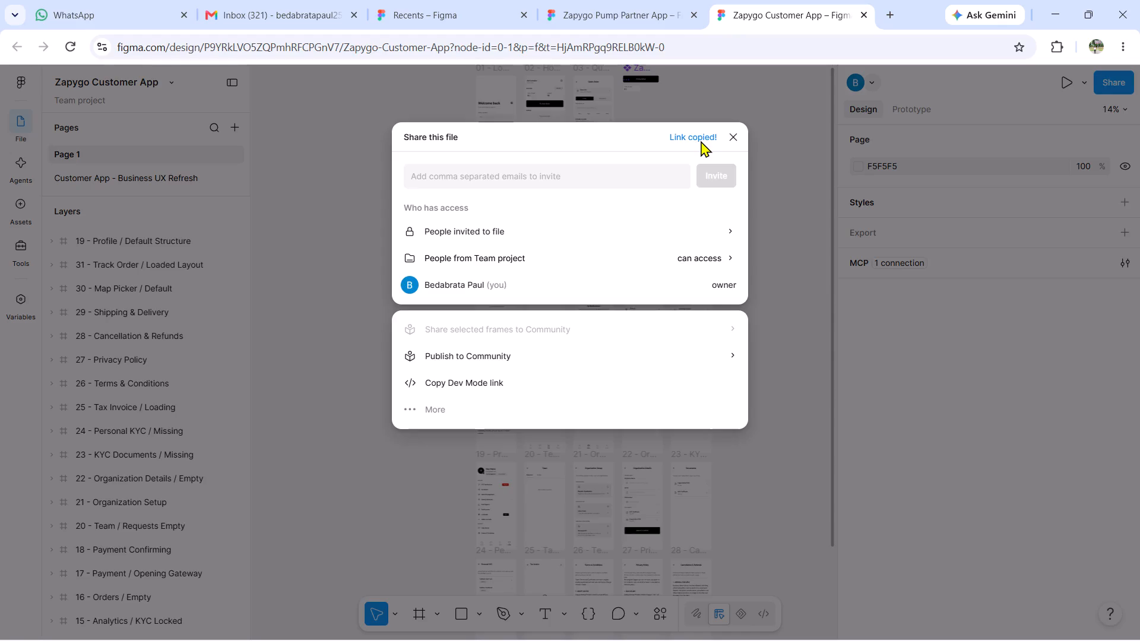
Invite Ichha and Mihir to the Zapygo Customer App file with "can edit" access.
click(636, 182)
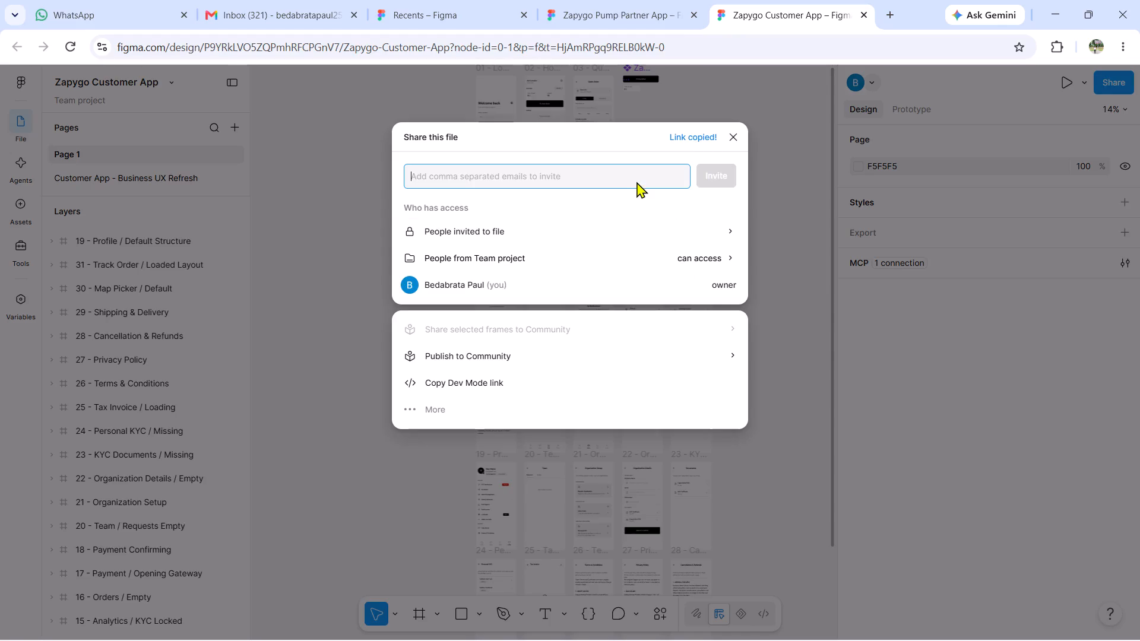
text(ichha)
click(512, 227)
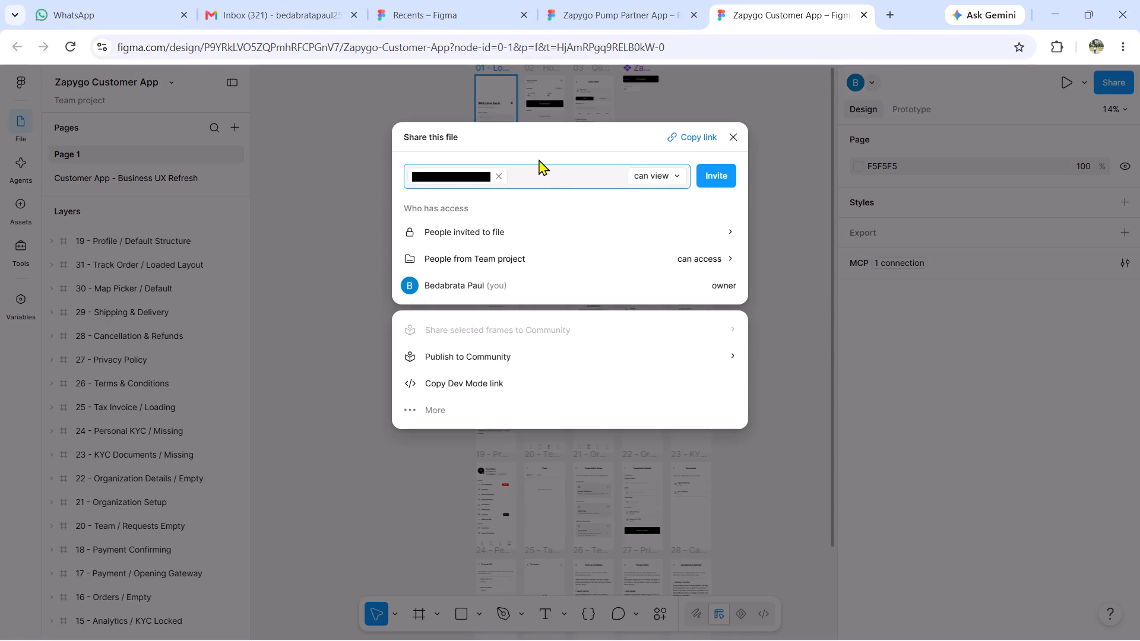
text(mihir)
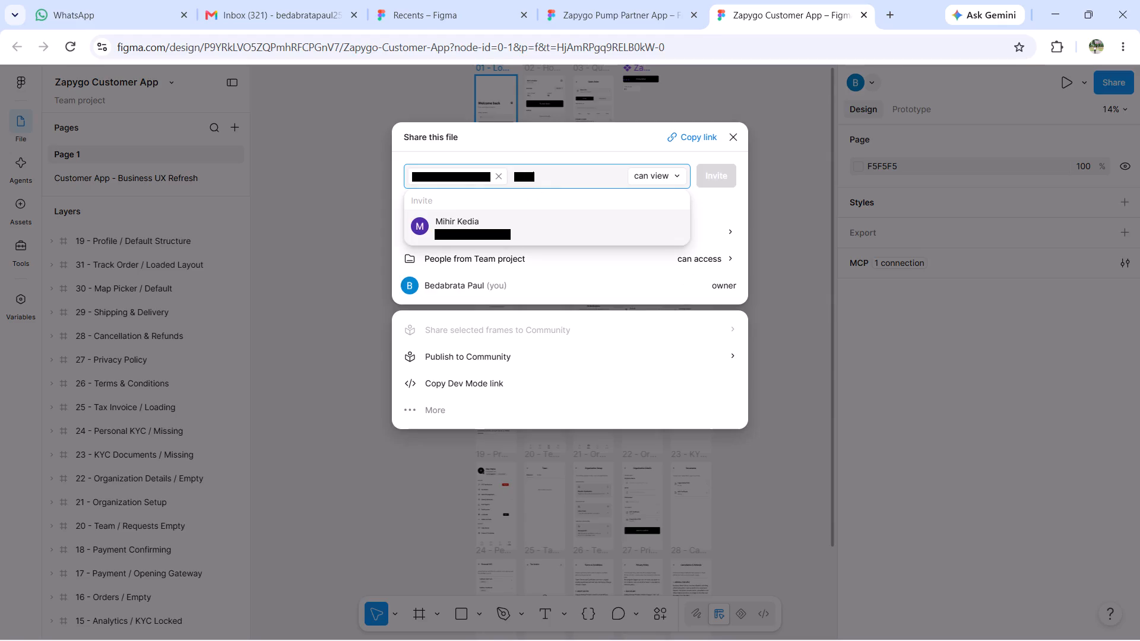
click(491, 231)
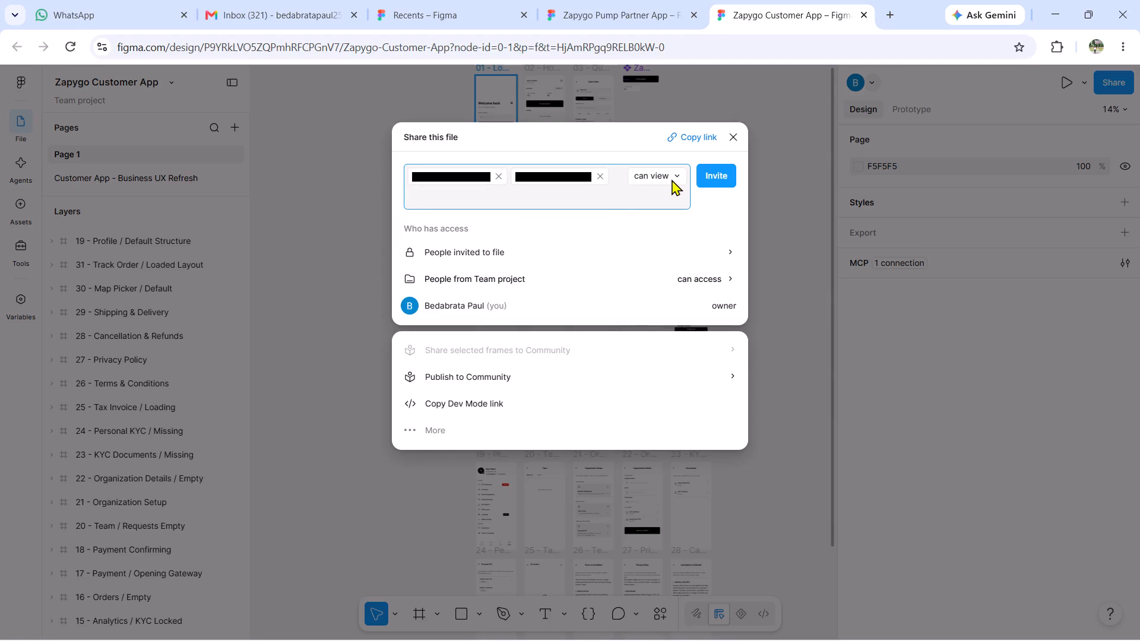
click(672, 179)
click(661, 196)
click(726, 172)
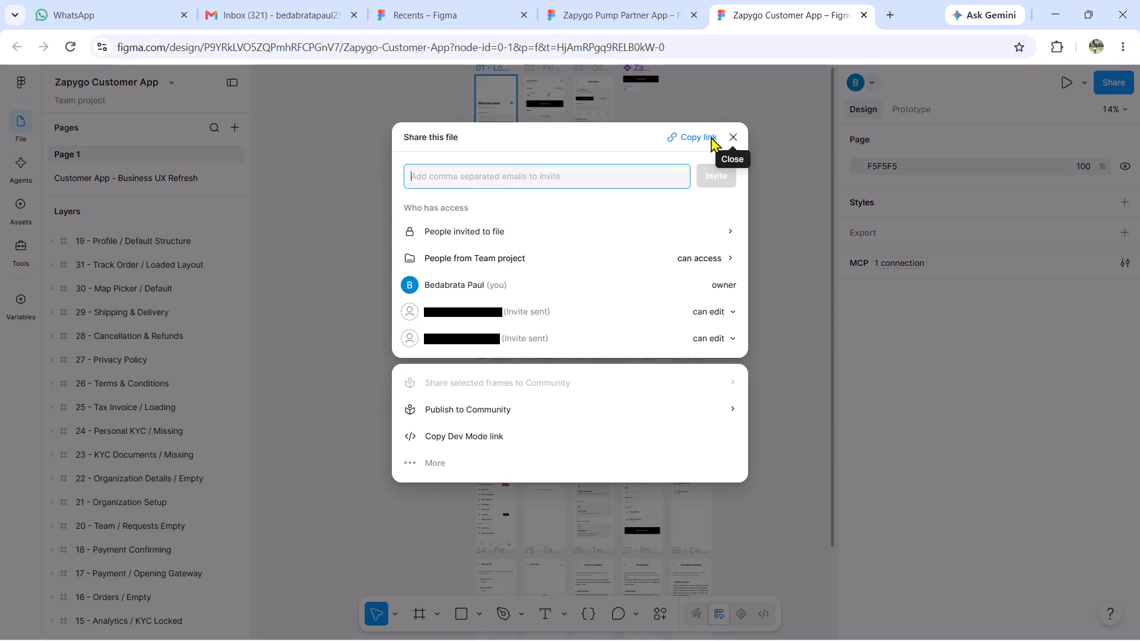
Copy the Customer App share link again and paste it under its label in the APP UI links document, leaving a blank line below.
click(695, 139)
click(733, 136)
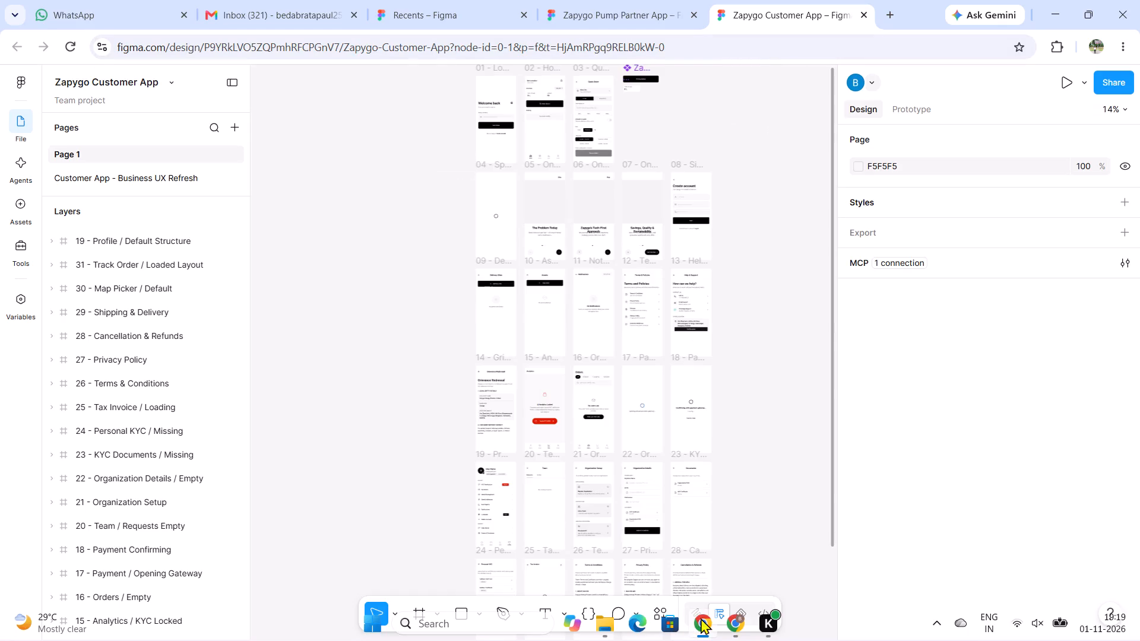
click(721, 621)
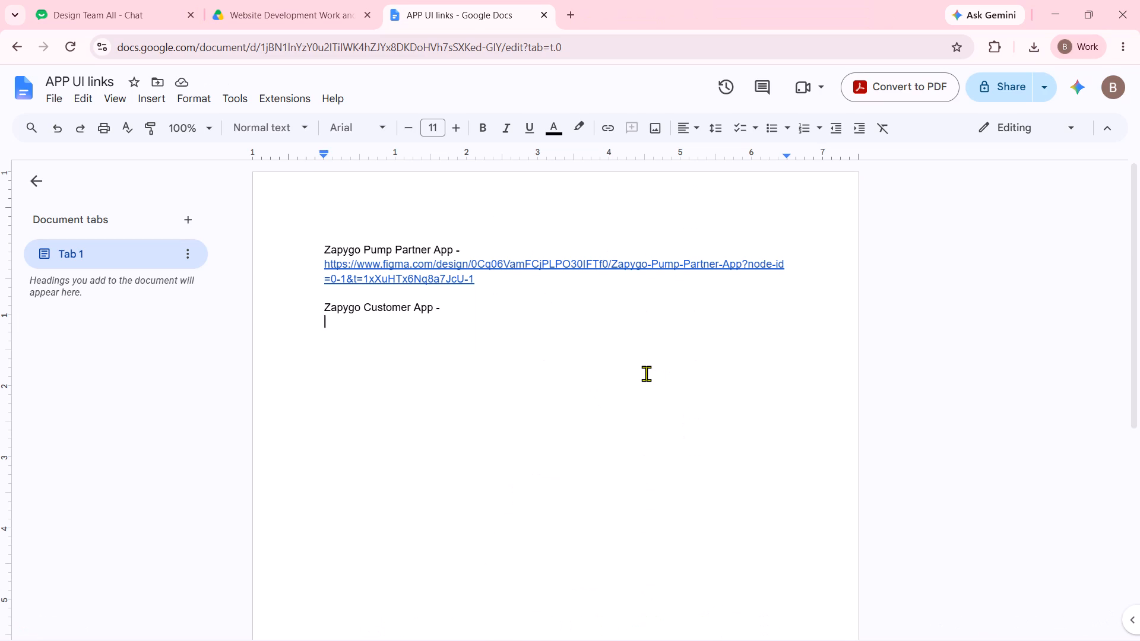
key(ctrl+v)
key(Return)
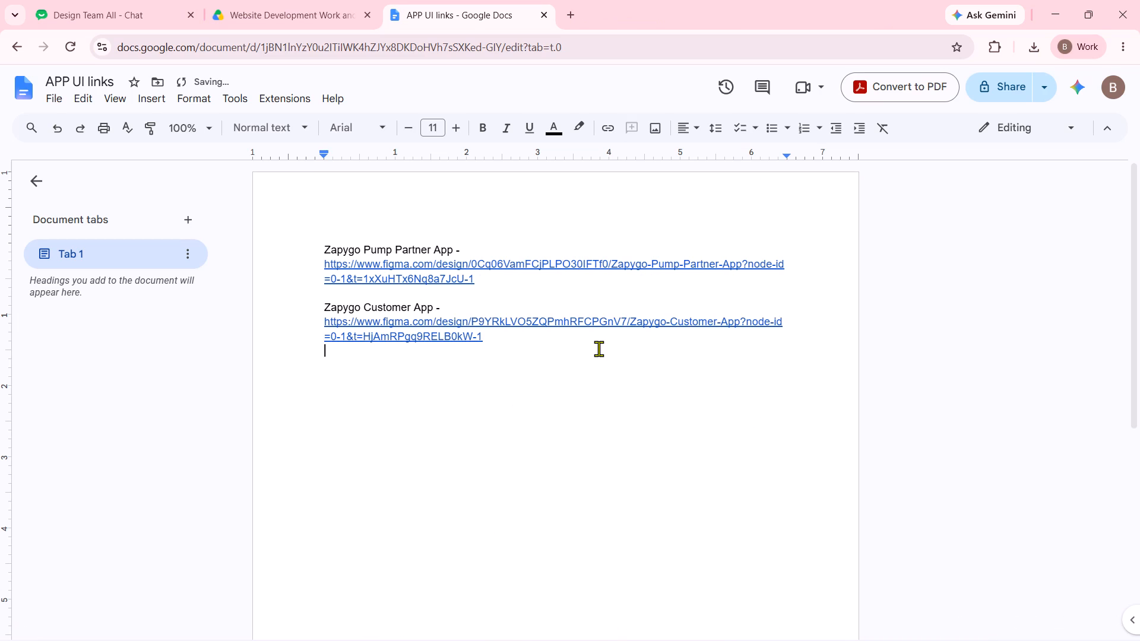
key(Return)
Rename the document as "APPs UI links".
click(69, 84)
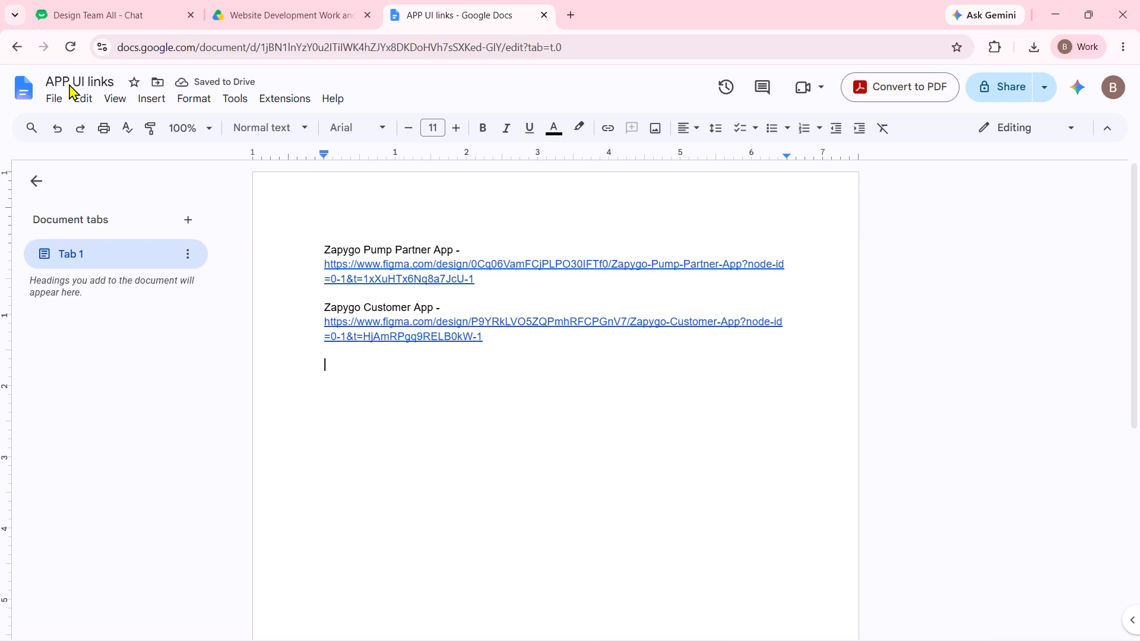
click(66, 81)
key(s)
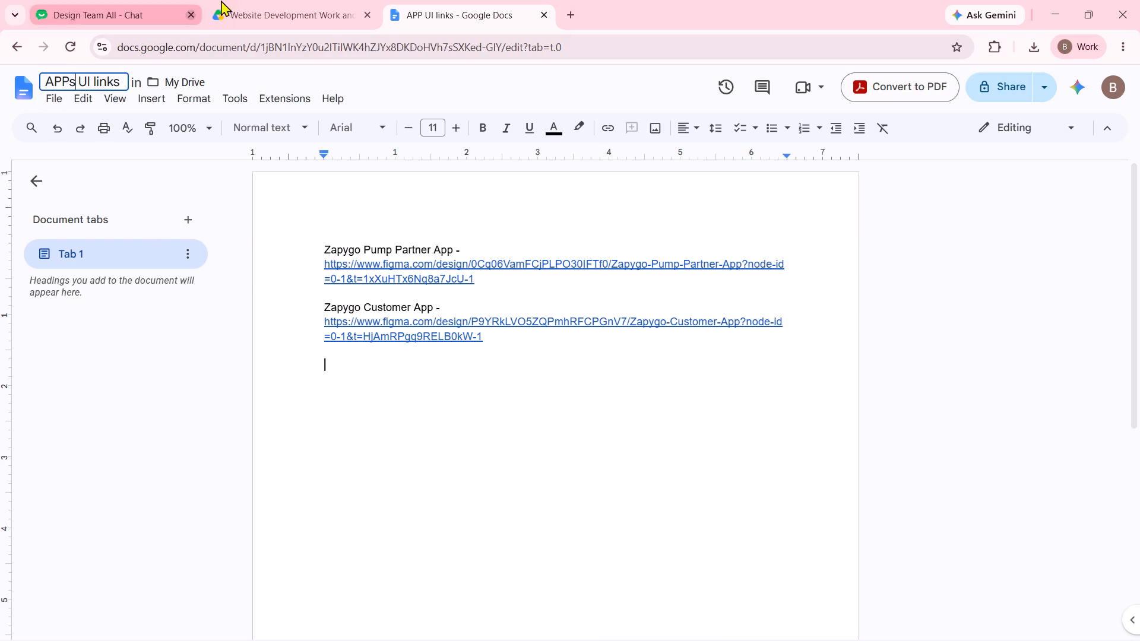
Download the APPs UI links document as a Word (.docx) file.
click(58, 97)
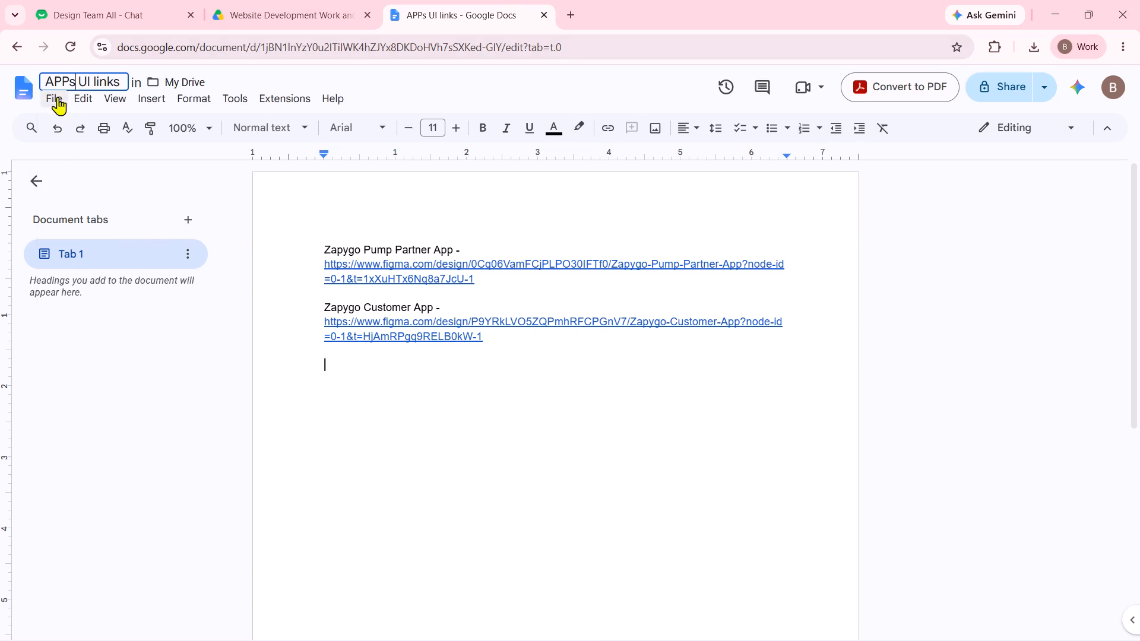
click(131, 250)
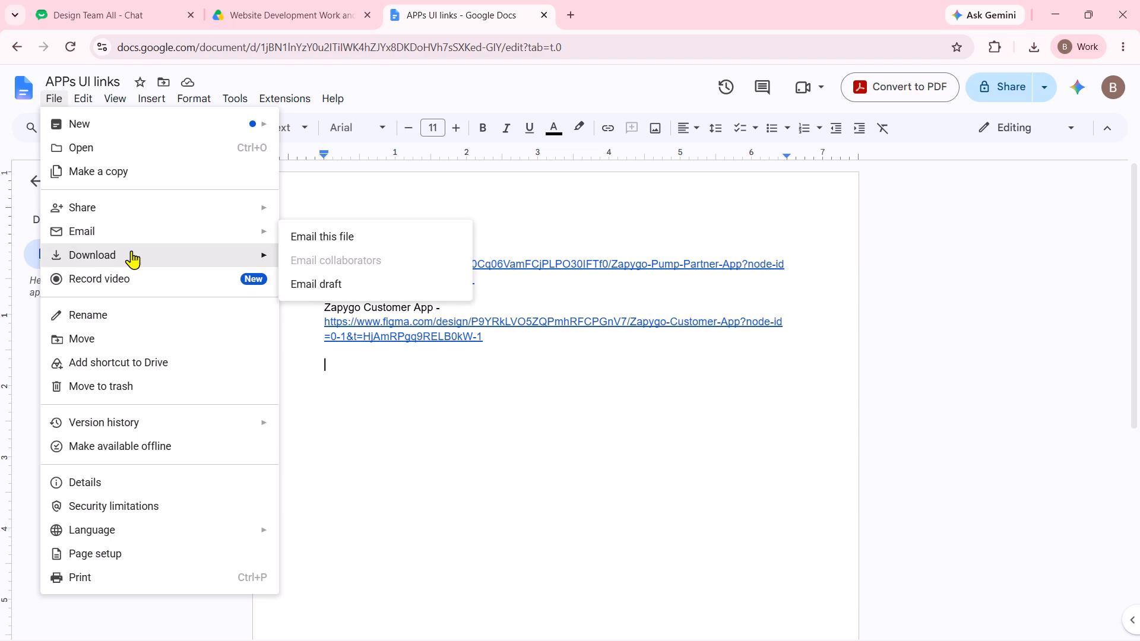
click(360, 268)
Upload the downloaded APPs UI links Word file to the Website Development Work and Artifacts folder in Drive.
click(282, 6)
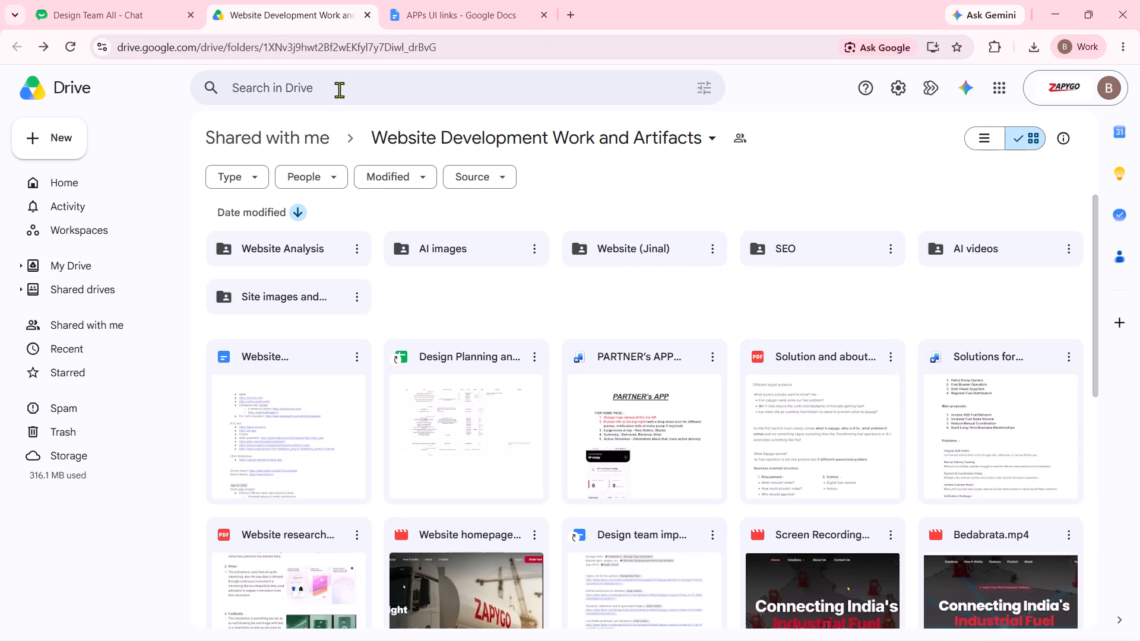
click(69, 137)
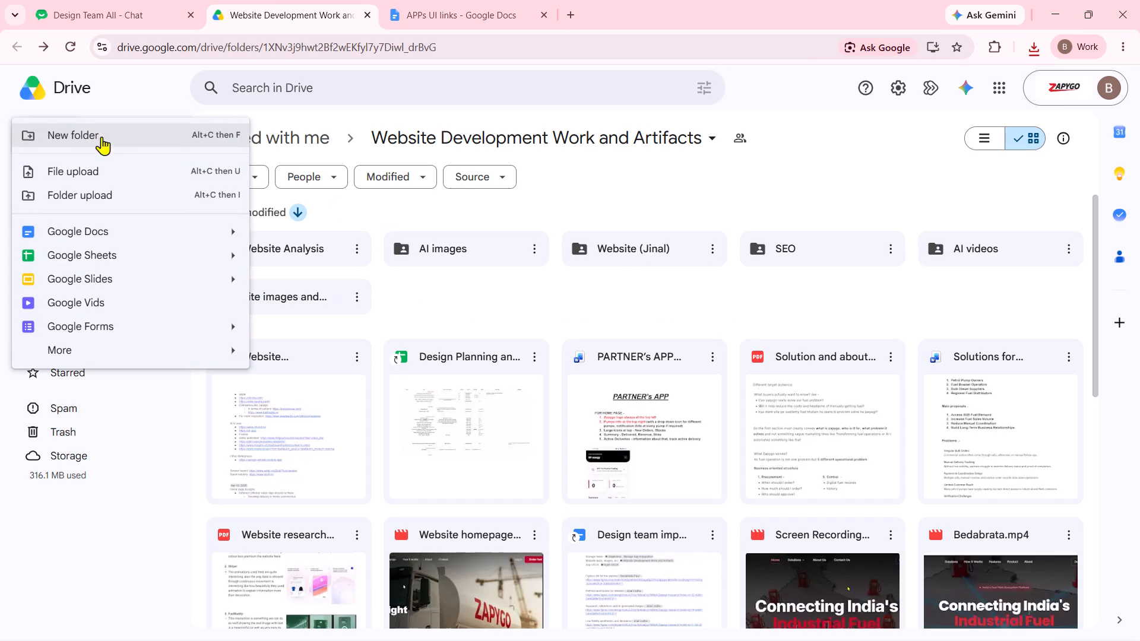
click(134, 166)
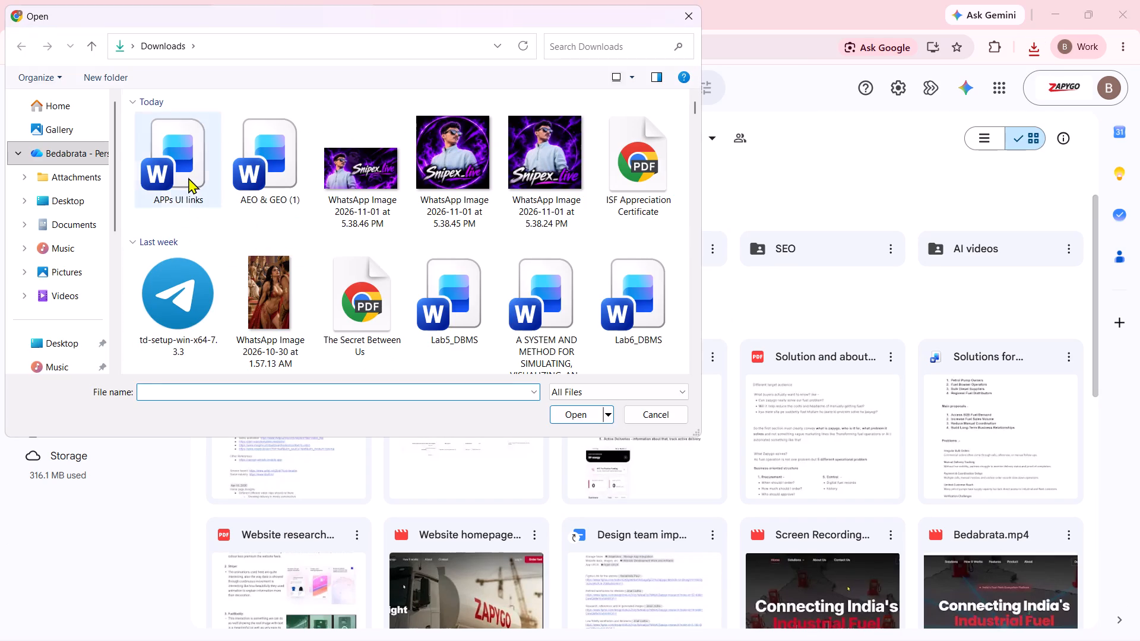
click(188, 177)
click(555, 412)
Look through the Website Development Work and Artifacts folder to check its files, including the uploaded APPs UI links document.
scroll(771, 345, down, 5)
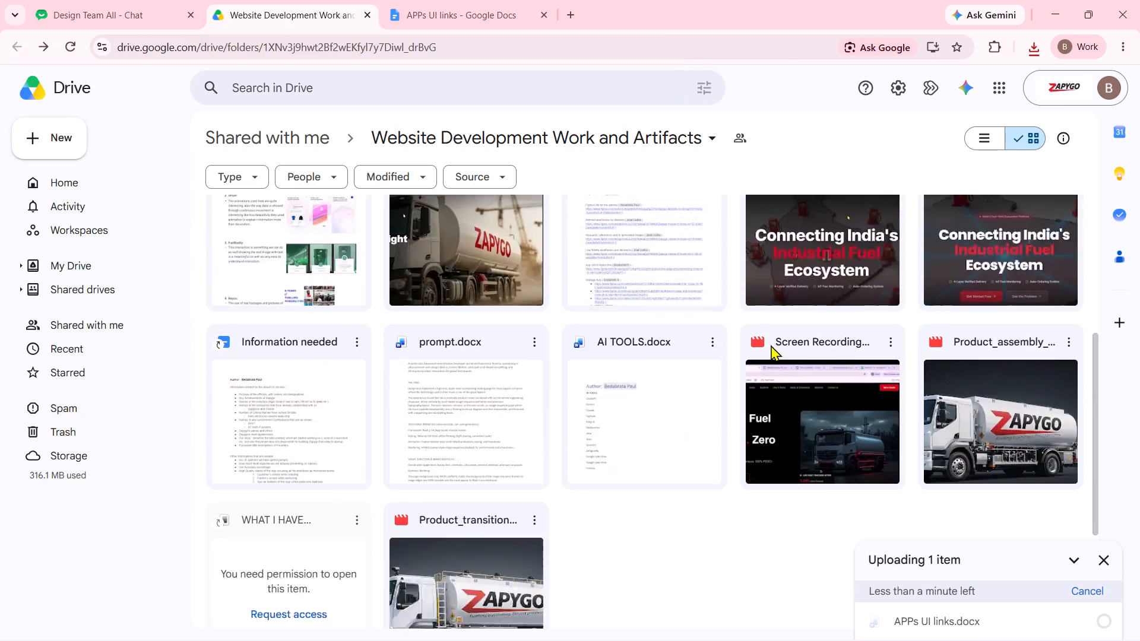
scroll(771, 345, down, 1)
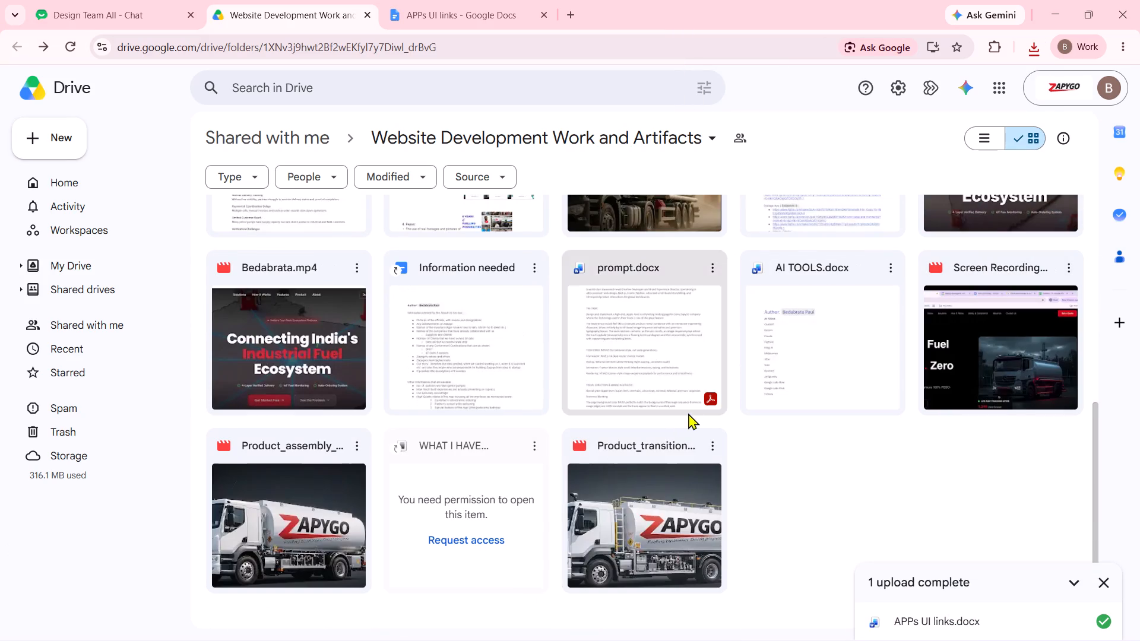
scroll(727, 411, up, 9)
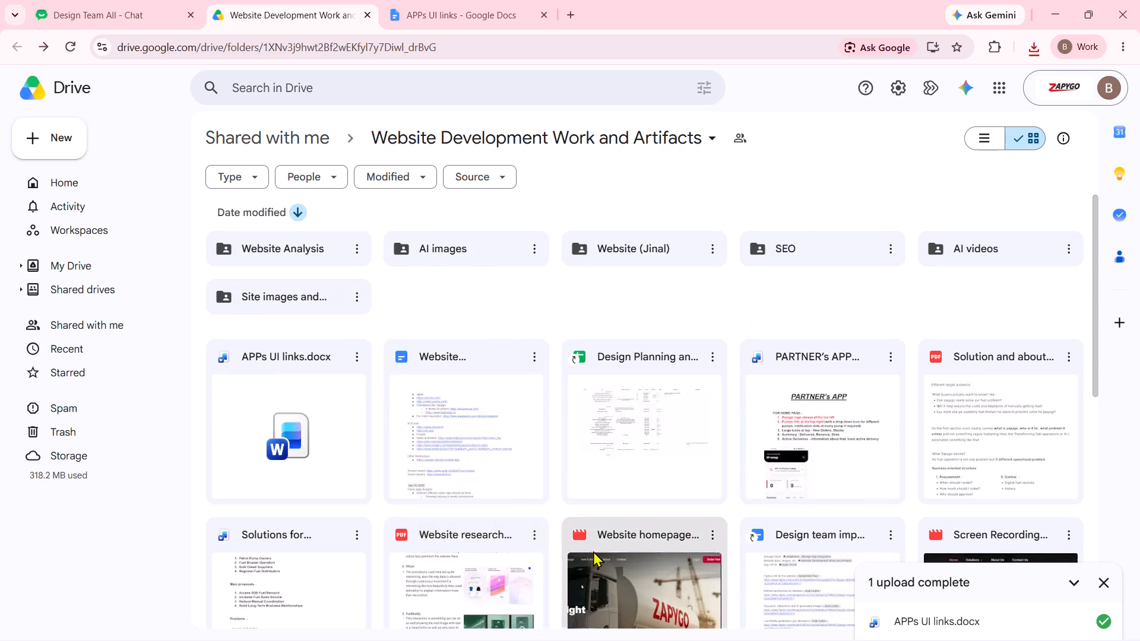
scroll(606, 551, down, 2)
scroll(606, 551, up, 2)
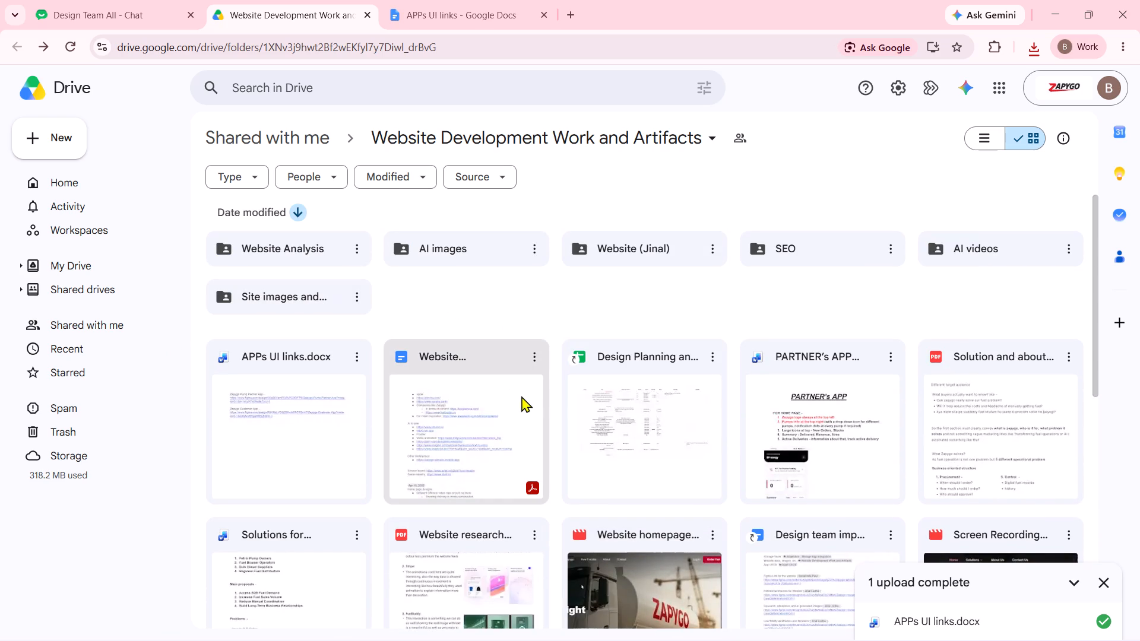
click(577, 293)
click(455, 0)
click(320, 0)
click(613, 623)
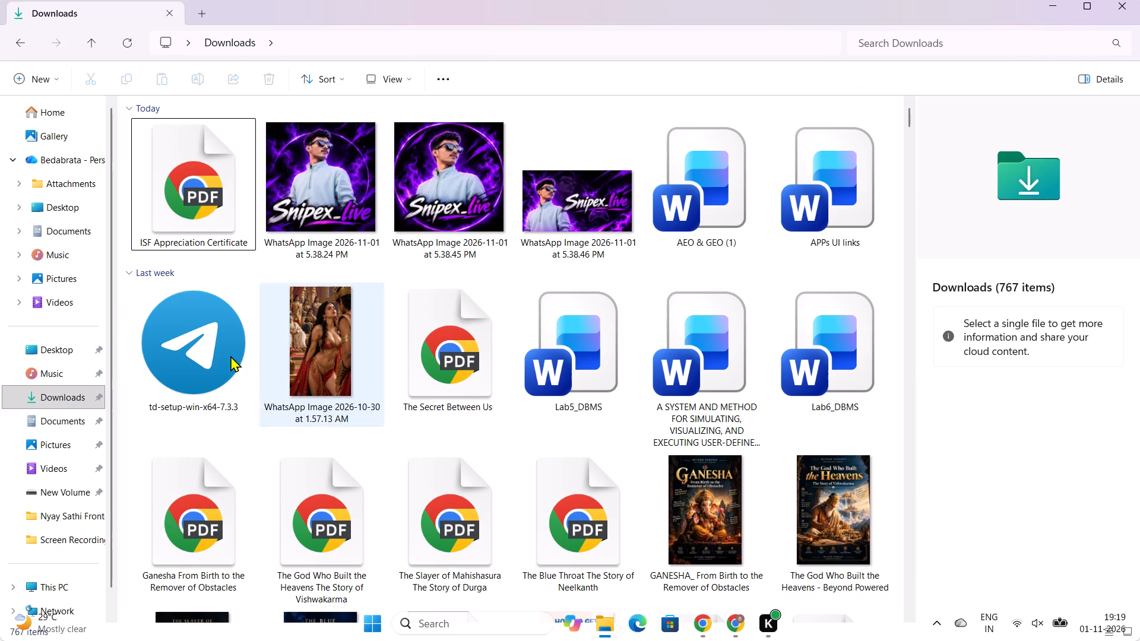
scroll(770, 316, down, 5)
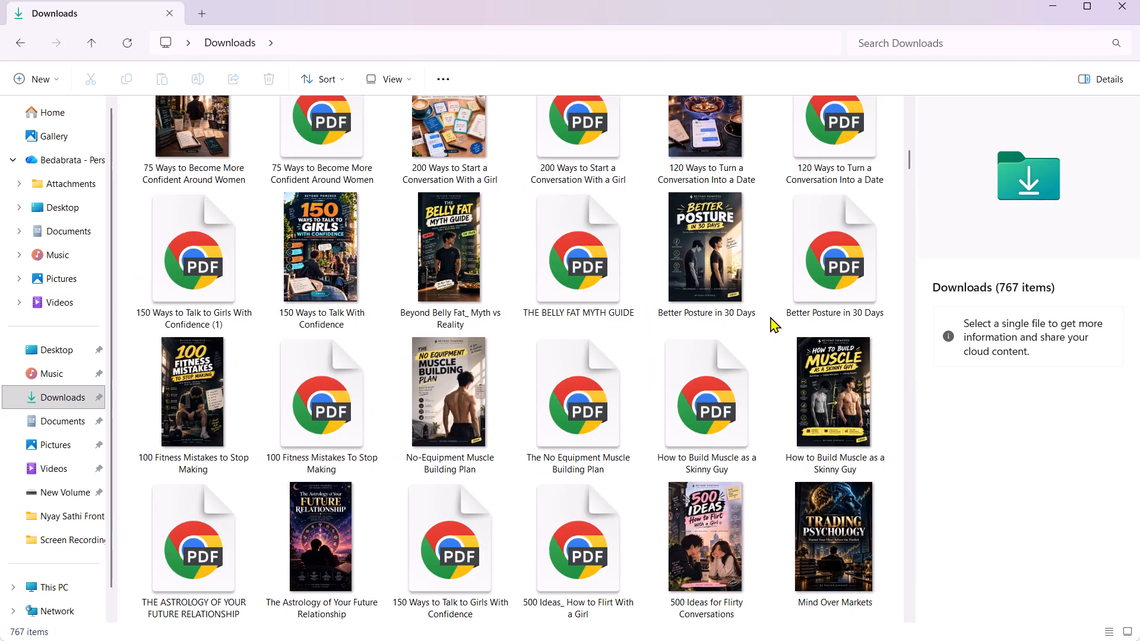
scroll(770, 316, down, 4)
scroll(770, 316, up, 1)
scroll(770, 316, down, 1)
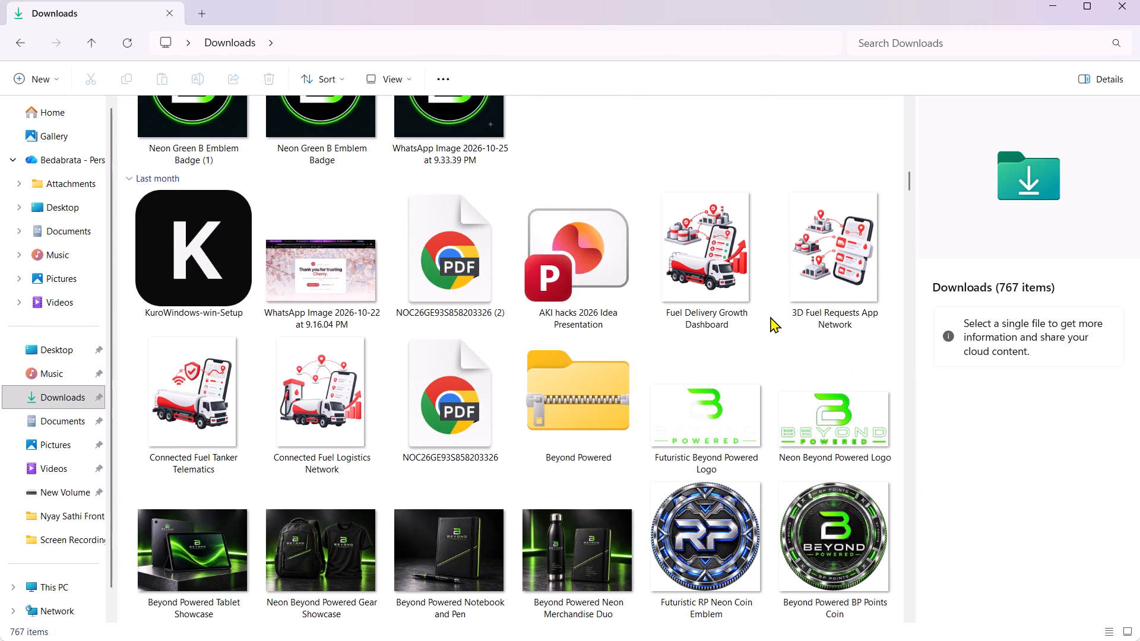
scroll(770, 316, down, 4)
scroll(770, 317, up, 1)
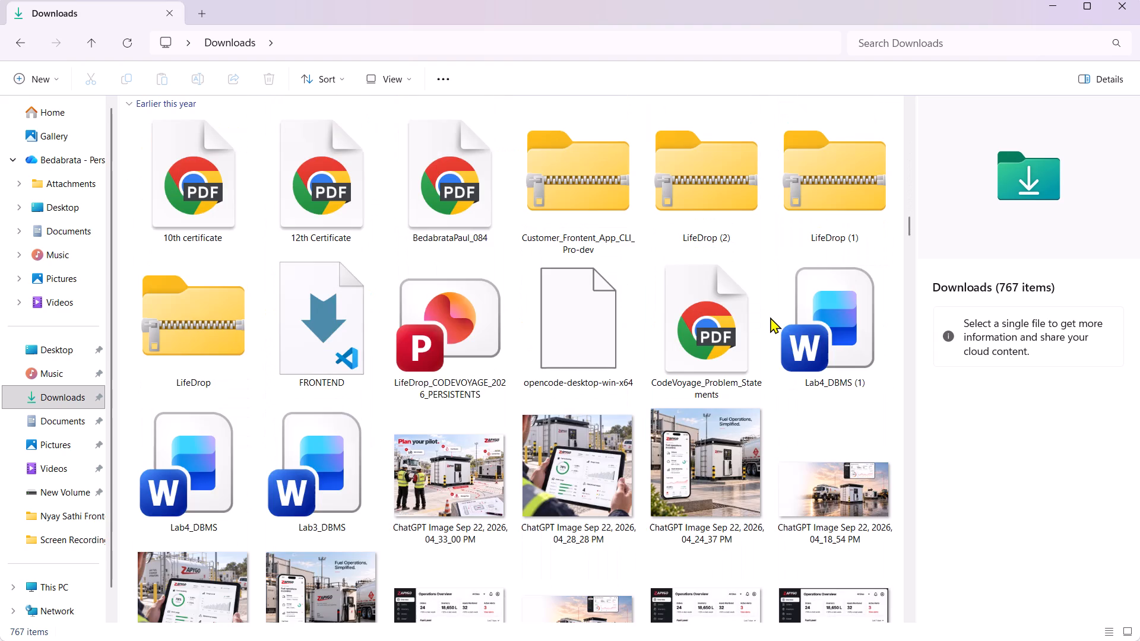
scroll(831, 320, down, 2)
scroll(601, 323, down, 3)
scroll(601, 323, up, 3)
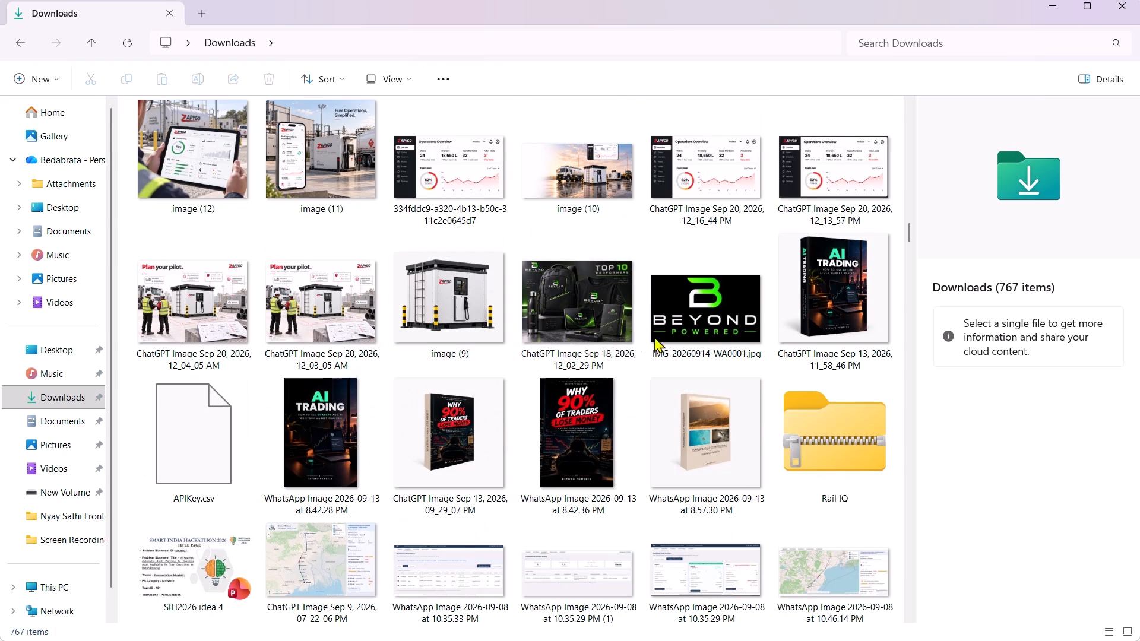
scroll(705, 451, down, 3)
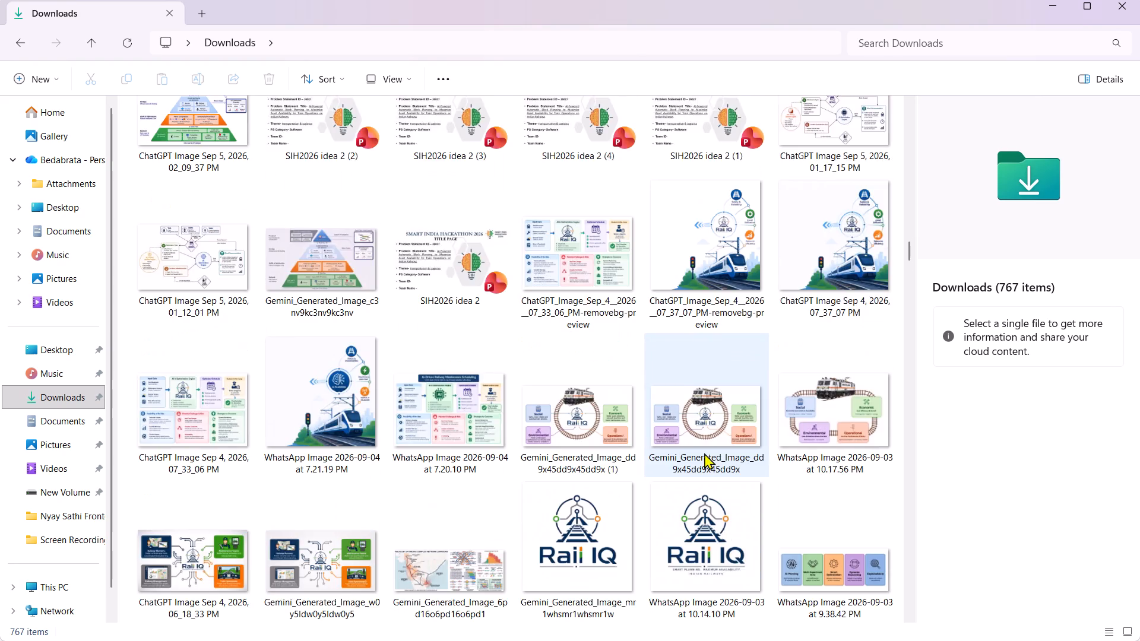
scroll(704, 453, down, 3)
scroll(702, 453, up, 2)
scroll(702, 453, down, 2)
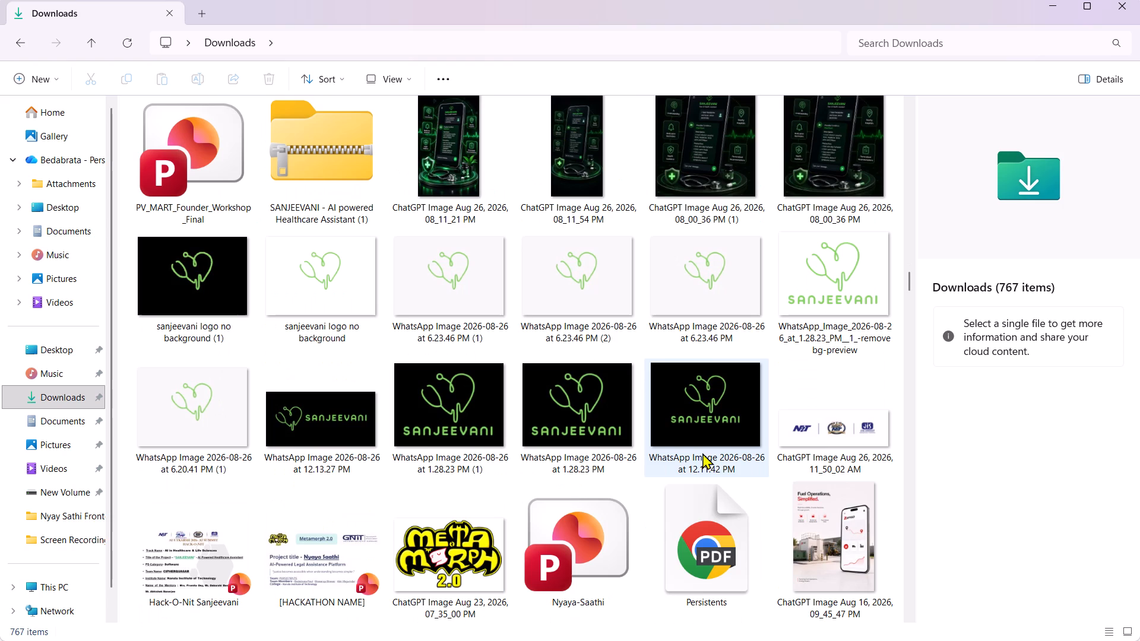
scroll(699, 429, up, 2)
scroll(699, 429, down, 4)
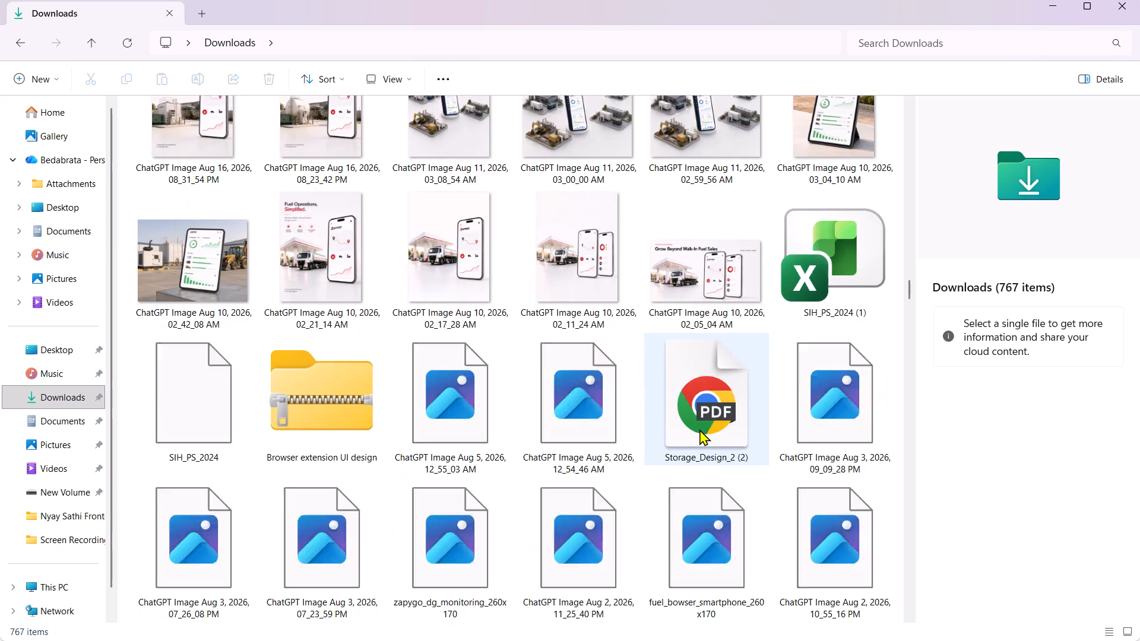
scroll(699, 429, up, 1)
scroll(699, 429, down, 4)
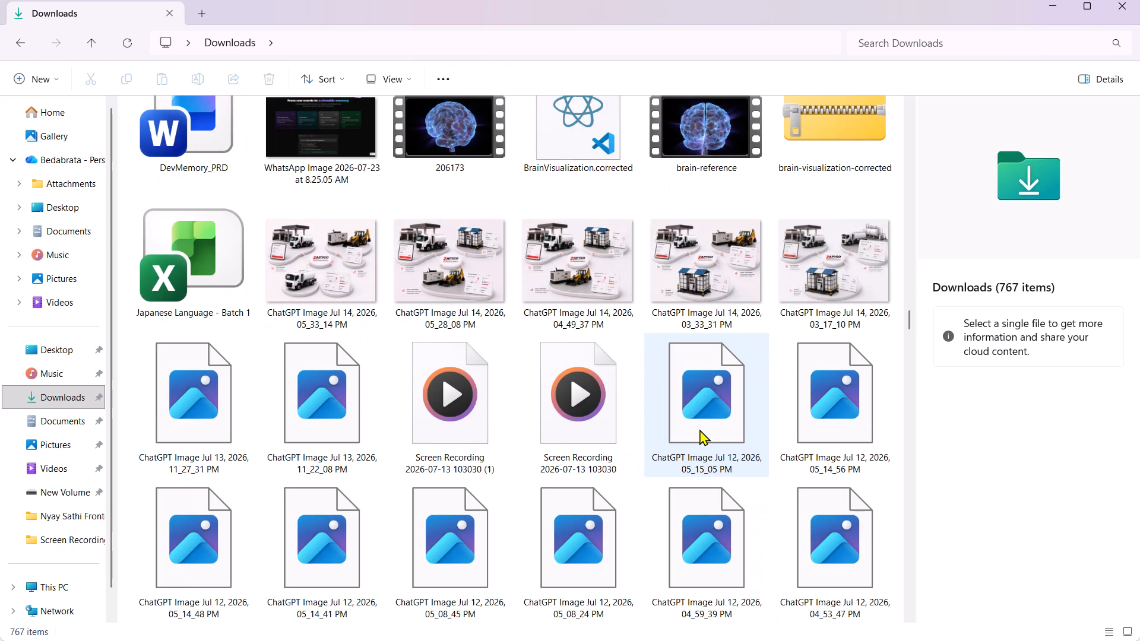
scroll(669, 414, down, 5)
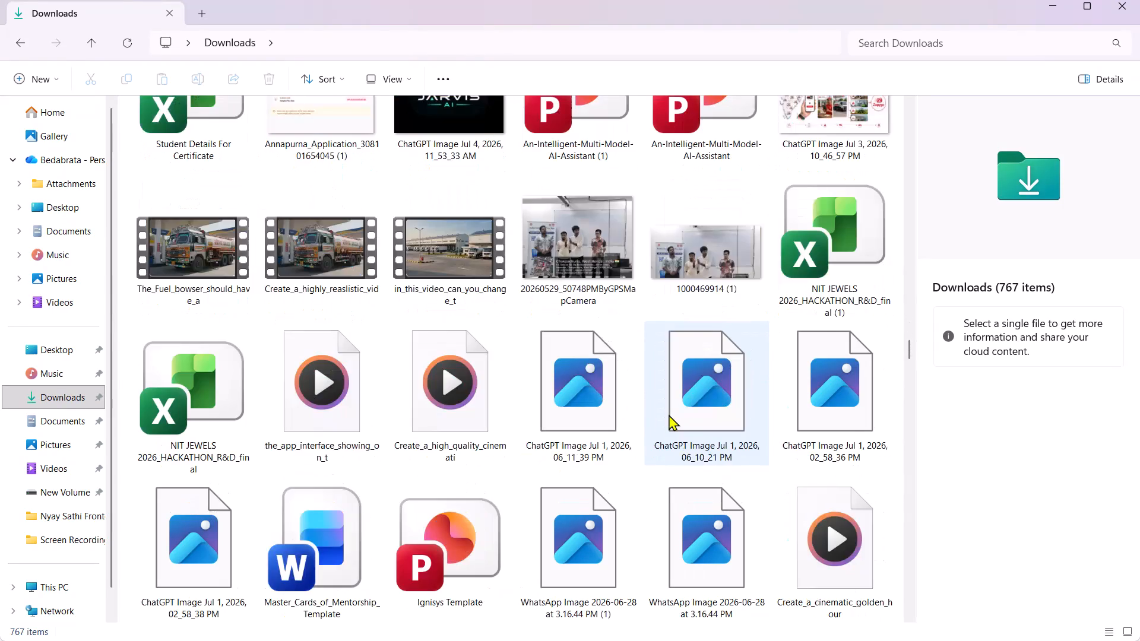
scroll(669, 414, down, 8)
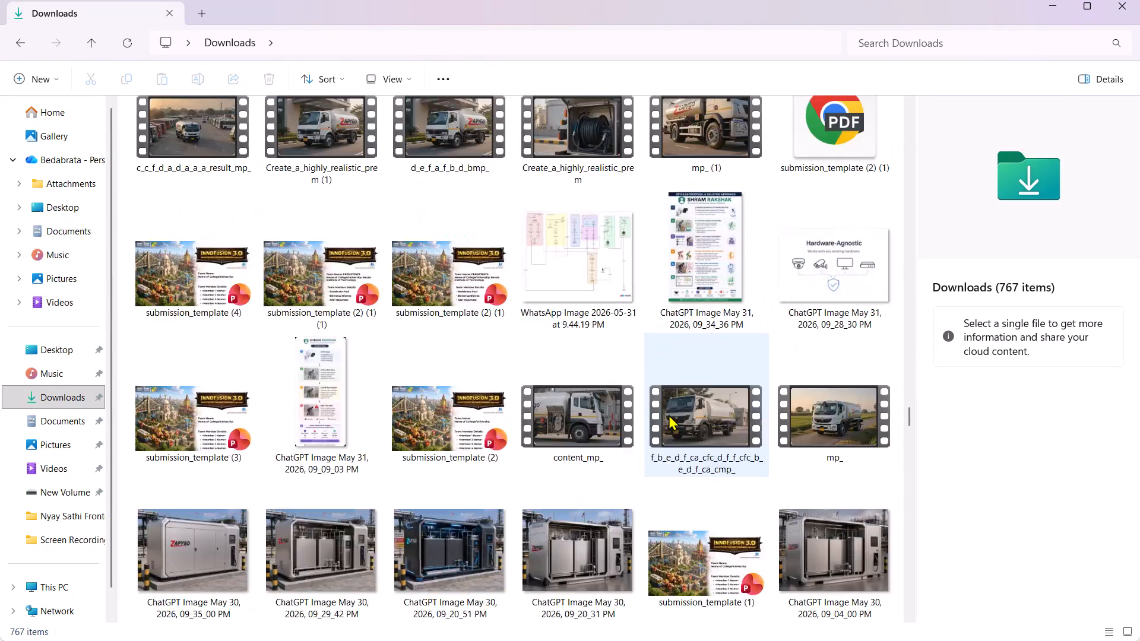
scroll(669, 414, down, 8)
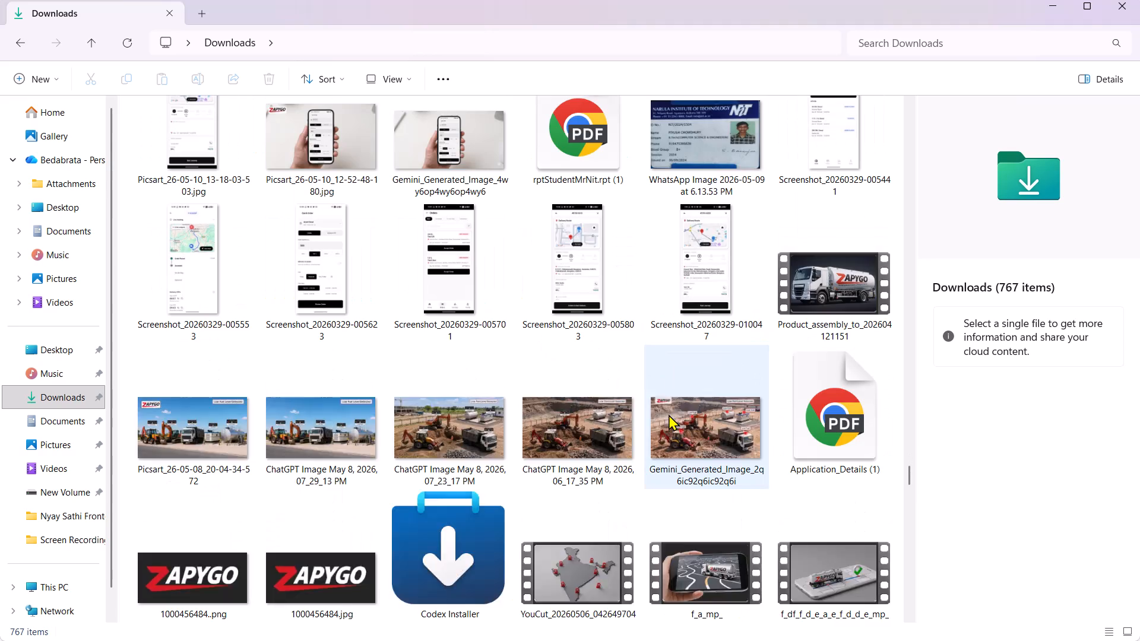
scroll(669, 414, down, 14)
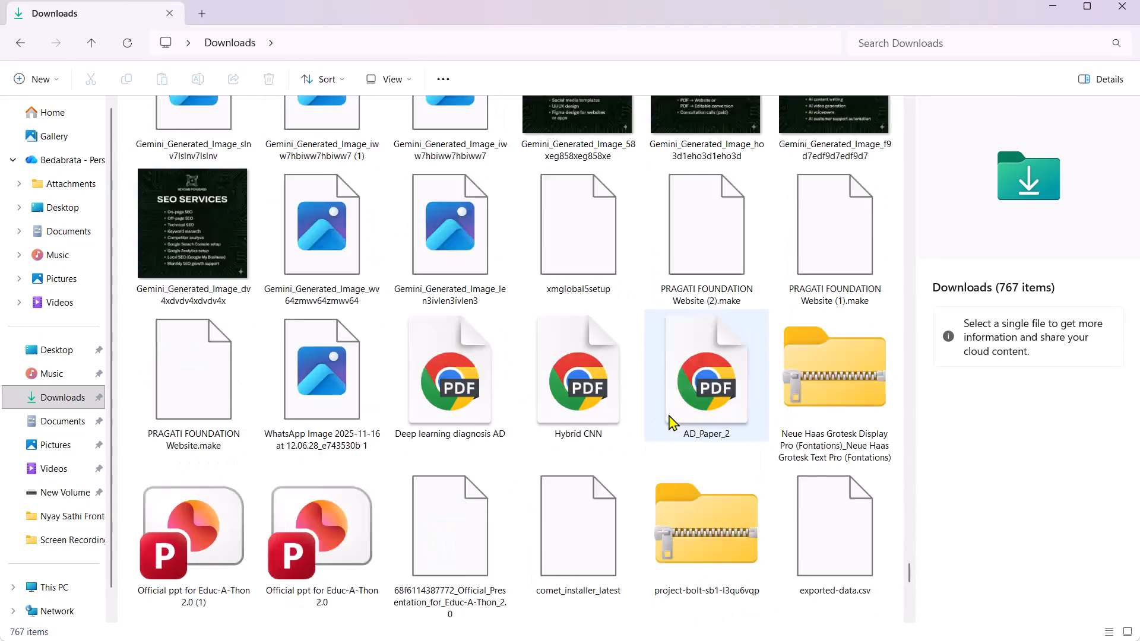
scroll(669, 414, down, 7)
scroll(658, 570, up, 3)
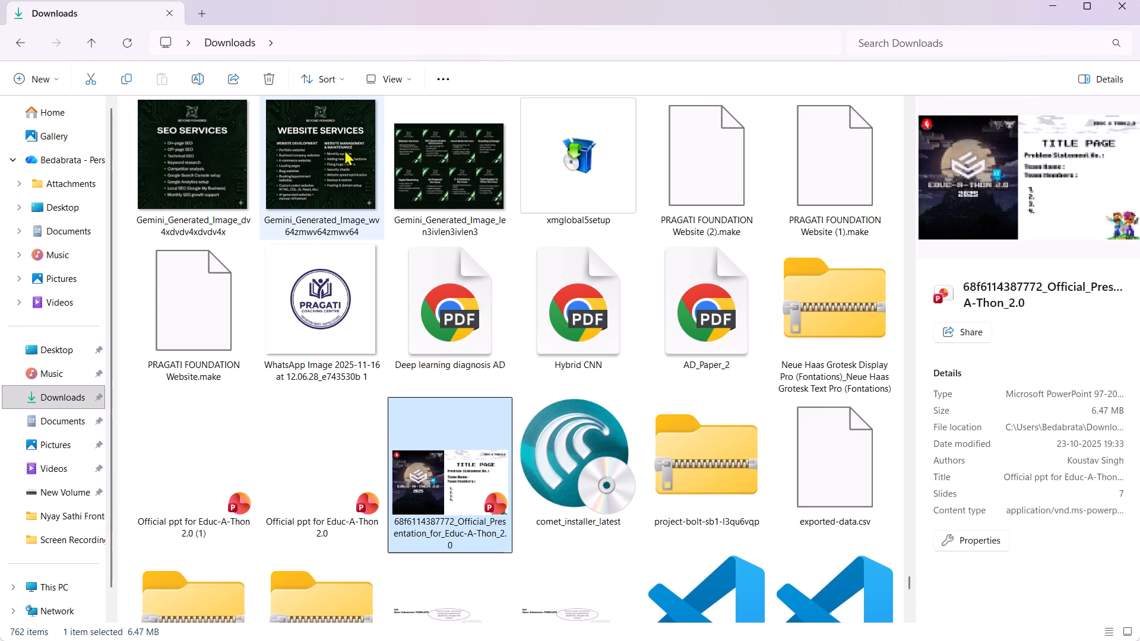
click(262, 79)
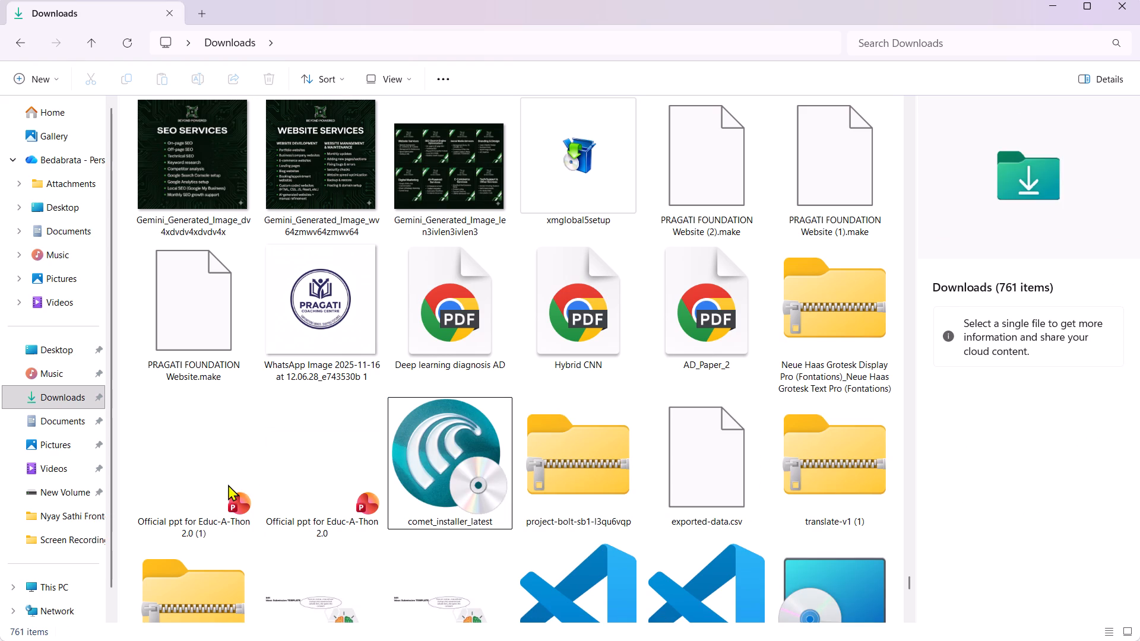
click(228, 484)
click(303, 502)
ctrl+click(188, 462)
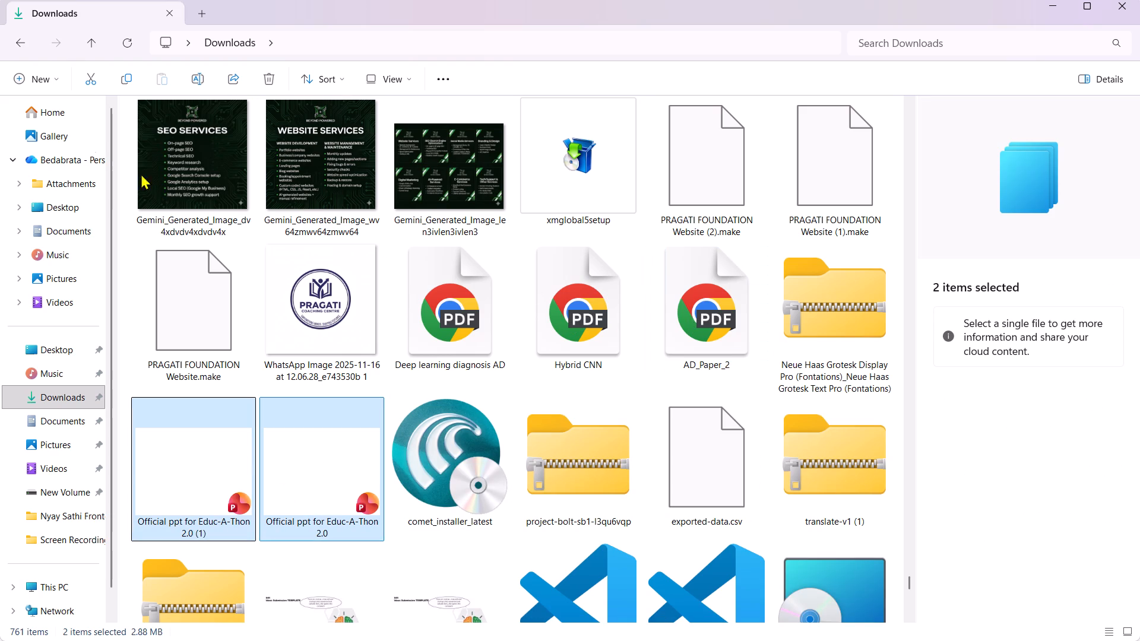
click(271, 89)
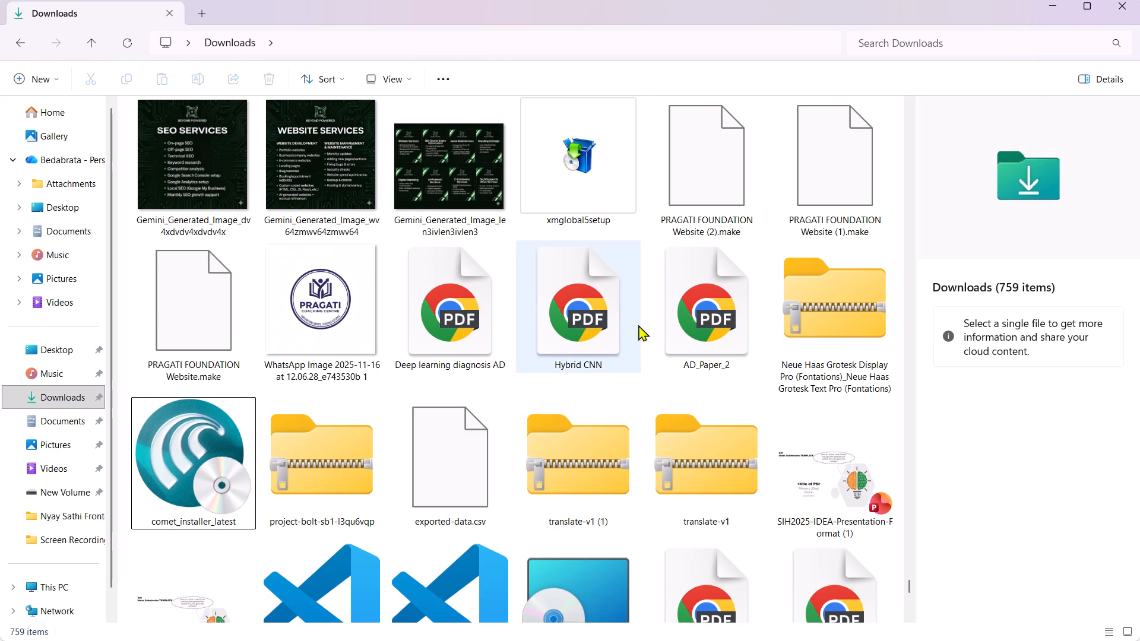
Delete the duplicates PRAGATI FOUNDATION Website (1).make and (2).make, keeping the unnumbered file.
ctrl+click(844, 190)
ctrl+click(662, 192)
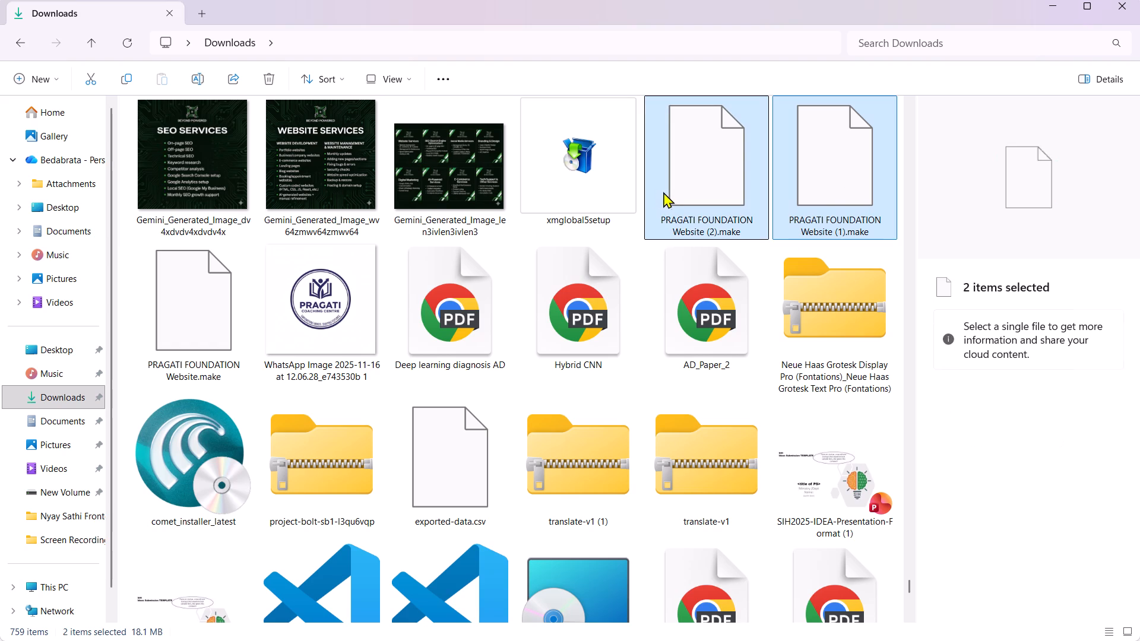
click(262, 75)
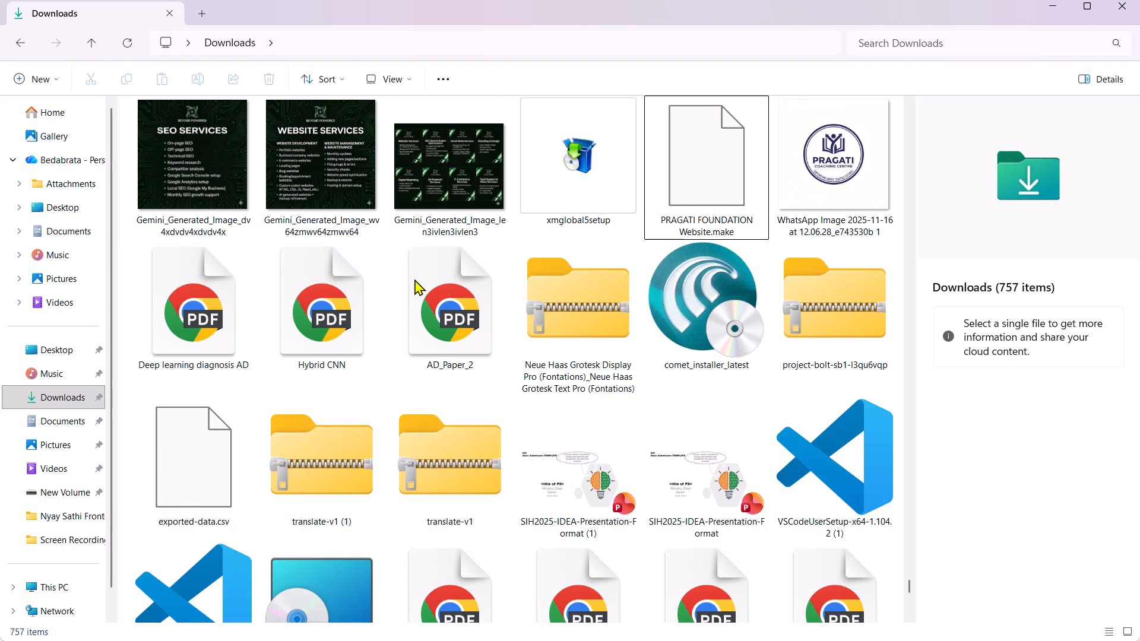
Delete the nine Gemini-generated Beyond Powered service posters, from Social Media Services to the services overview collage, keeping the PERSISTENTS image.
scroll(414, 279, up, 1)
ctrl+click(464, 442)
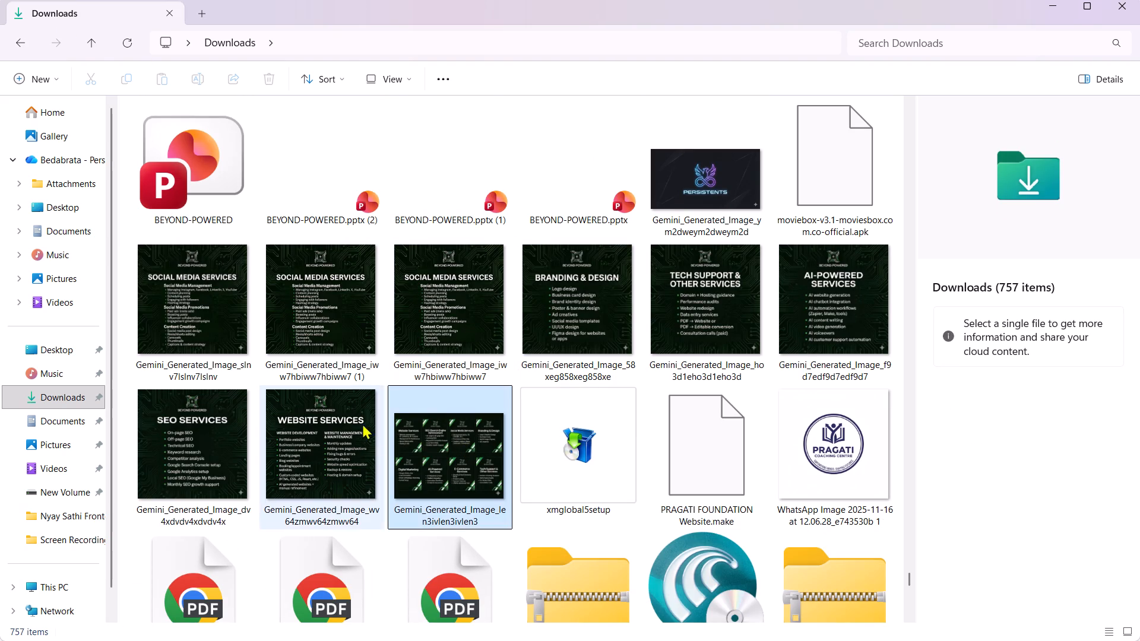
ctrl+click(307, 426)
ctrl+click(198, 399)
ctrl+click(208, 318)
ctrl+click(359, 295)
ctrl+click(429, 296)
ctrl+click(594, 293)
ctrl+click(638, 291)
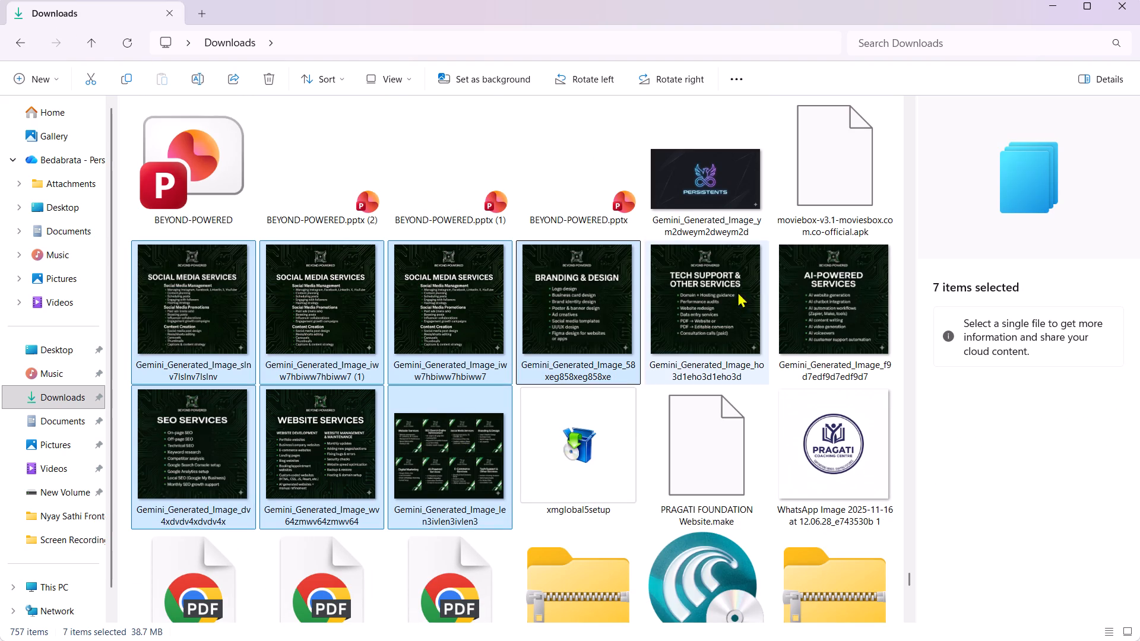
ctrl+click(761, 290)
ctrl+click(810, 282)
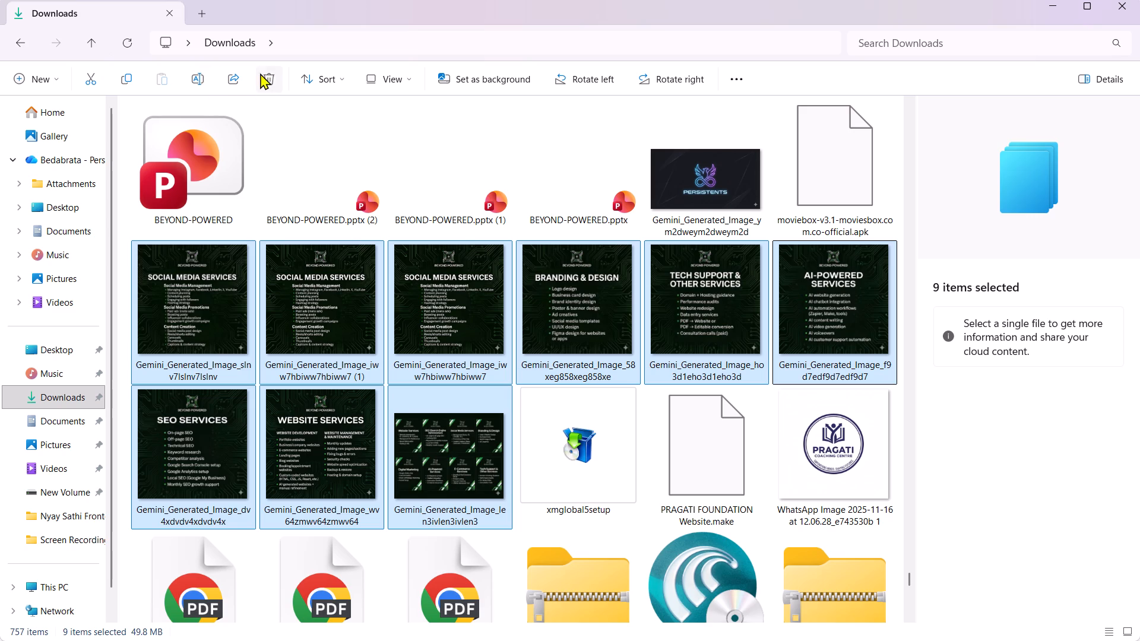
click(268, 74)
Delete the six BEYOND-POWERED presentation files, the Black and Yellow Neon Gradient portfolio PDF and the three Influencer-Marketing-Packages files.
scroll(473, 291, up, 1)
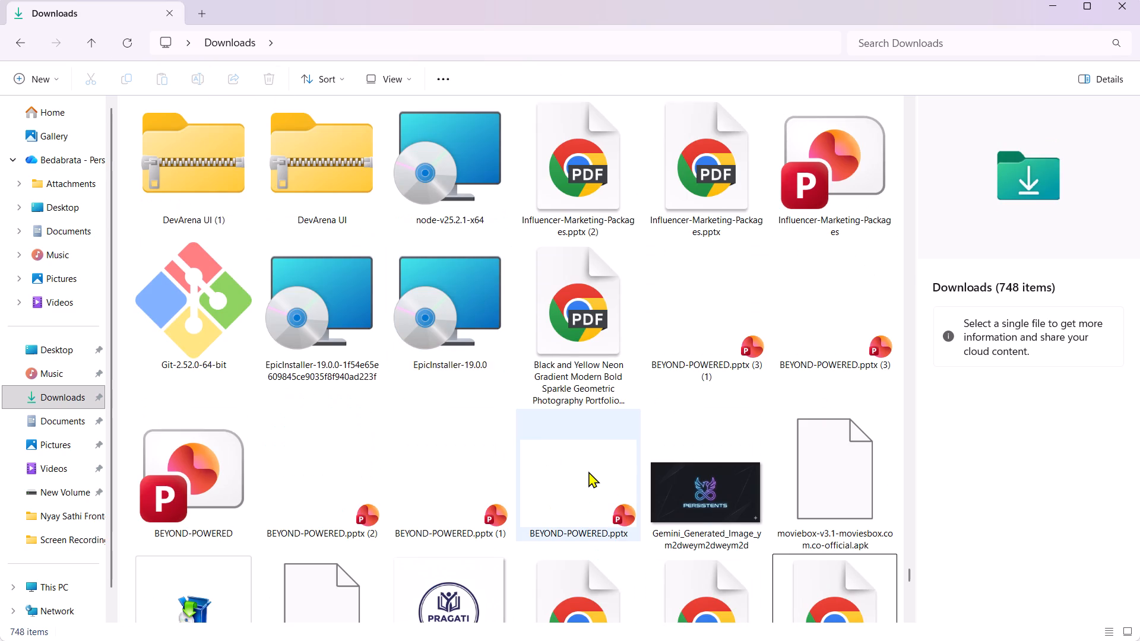
ctrl+click(590, 471)
ctrl+click(480, 468)
ctrl+click(270, 460)
ctrl+click(236, 452)
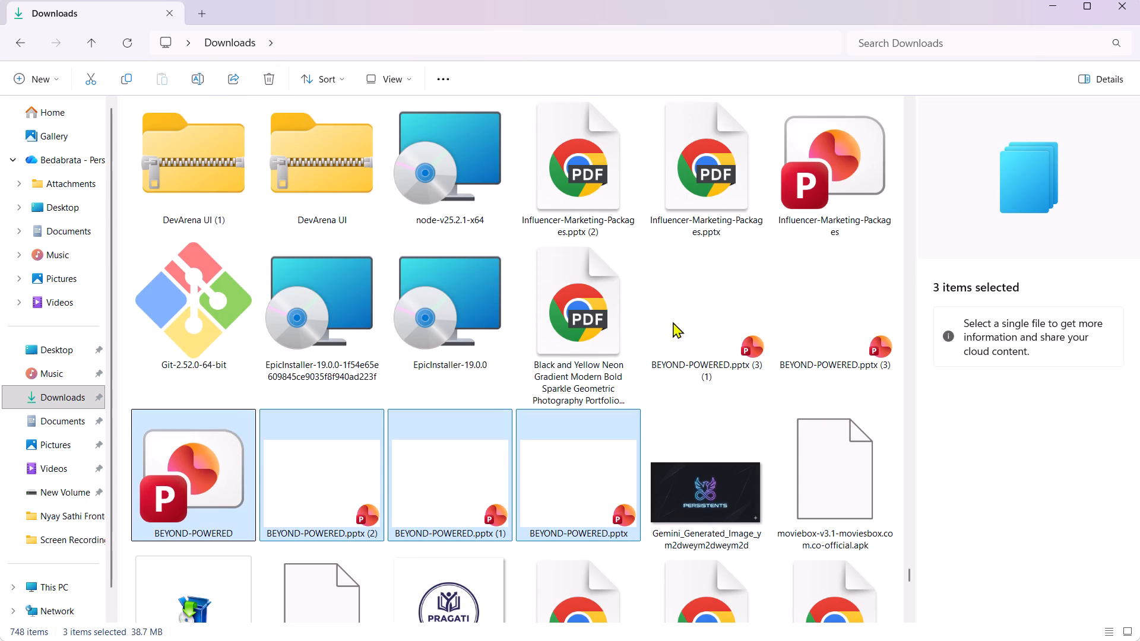
ctrl+click(685, 316)
ctrl+click(846, 312)
ctrl+click(613, 339)
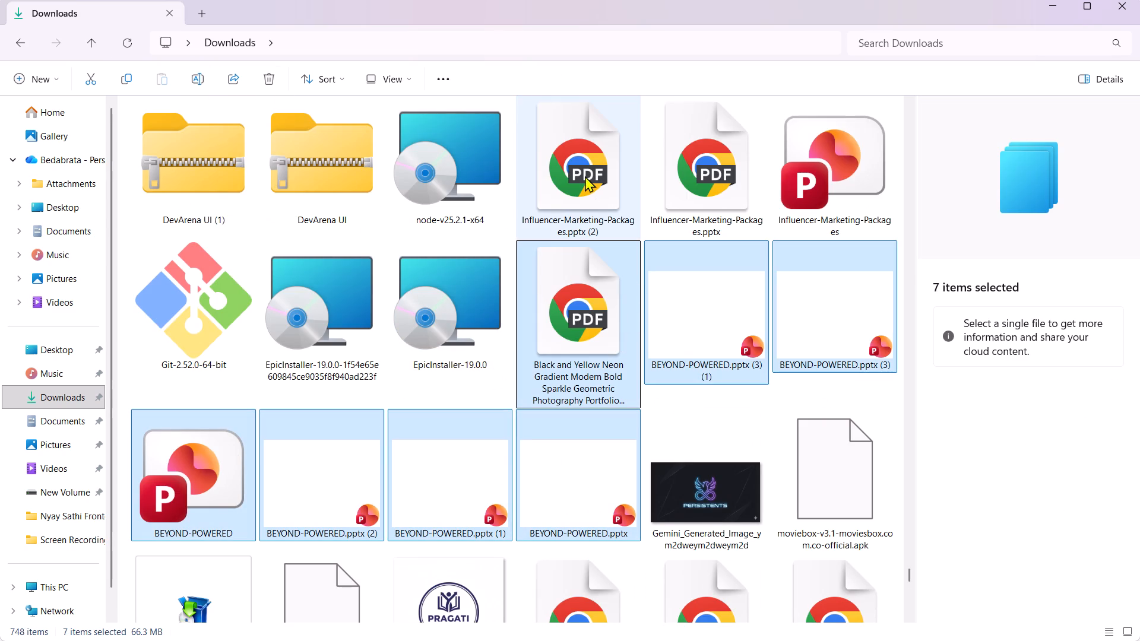
ctrl+click(584, 175)
ctrl+click(667, 177)
ctrl+click(808, 180)
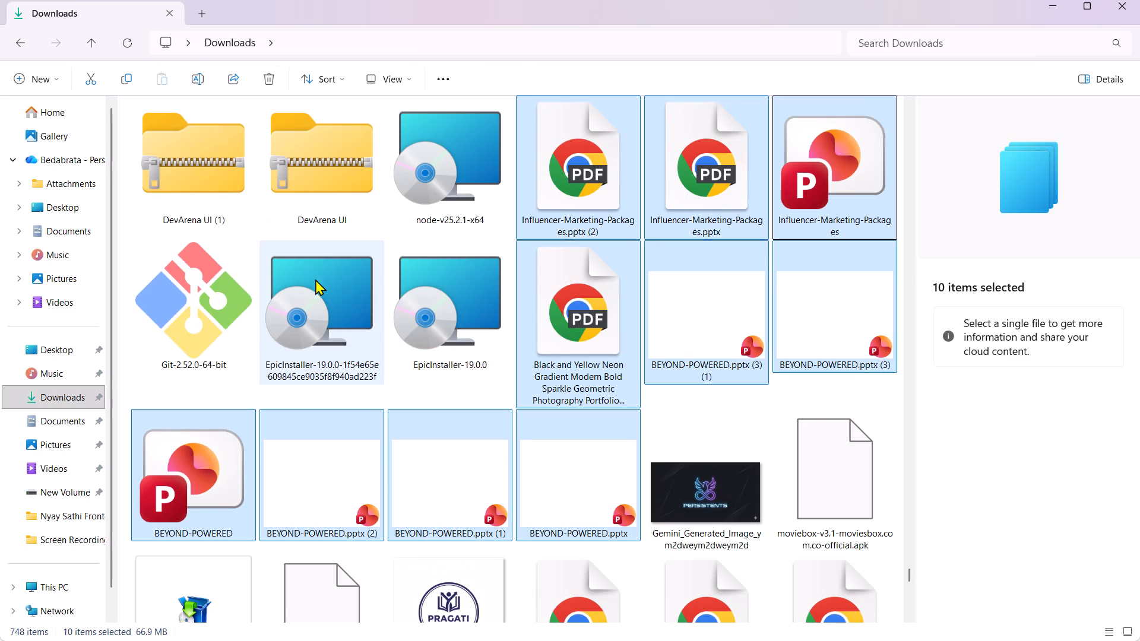
click(264, 77)
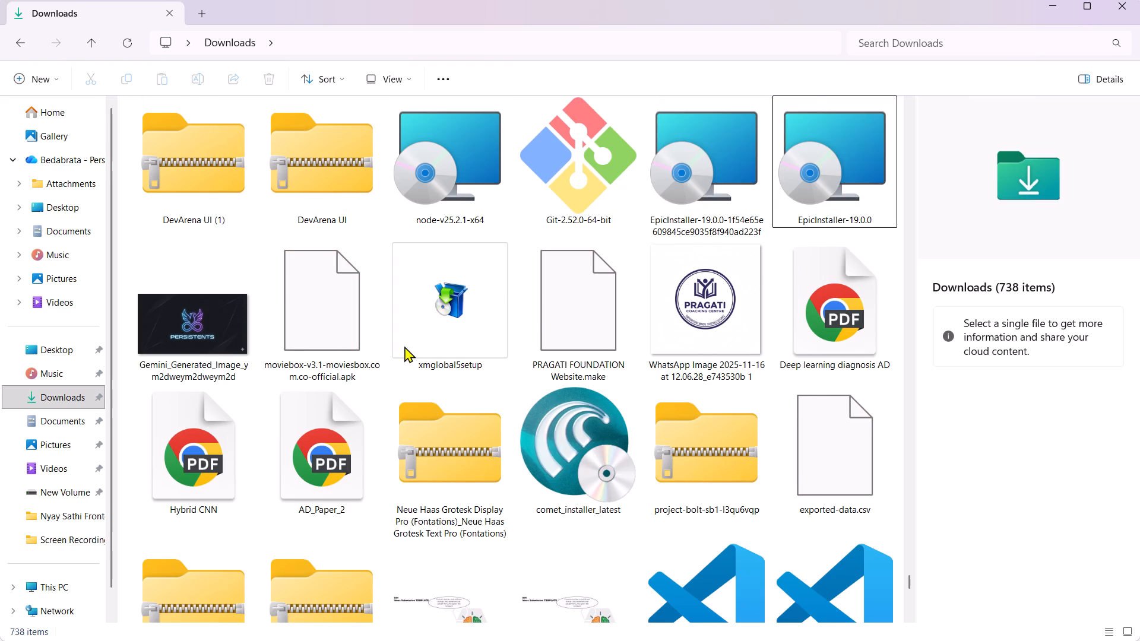
Delete the twelve Gemini-generated Pragati Coaching Centre logo images at the start of the A long time ago group.
scroll(404, 346, up, 2)
scroll(404, 346, down, 2)
scroll(404, 346, up, 1)
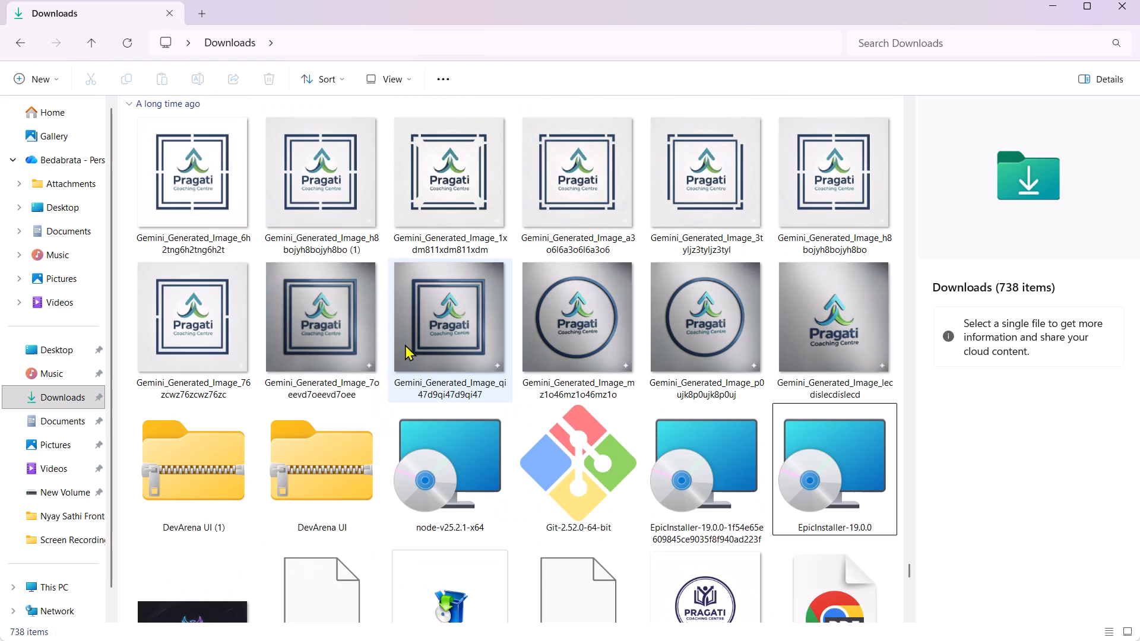
ctrl+click(235, 207)
ctrl+click(305, 207)
ctrl+click(473, 191)
ctrl+click(593, 199)
ctrl+click(730, 217)
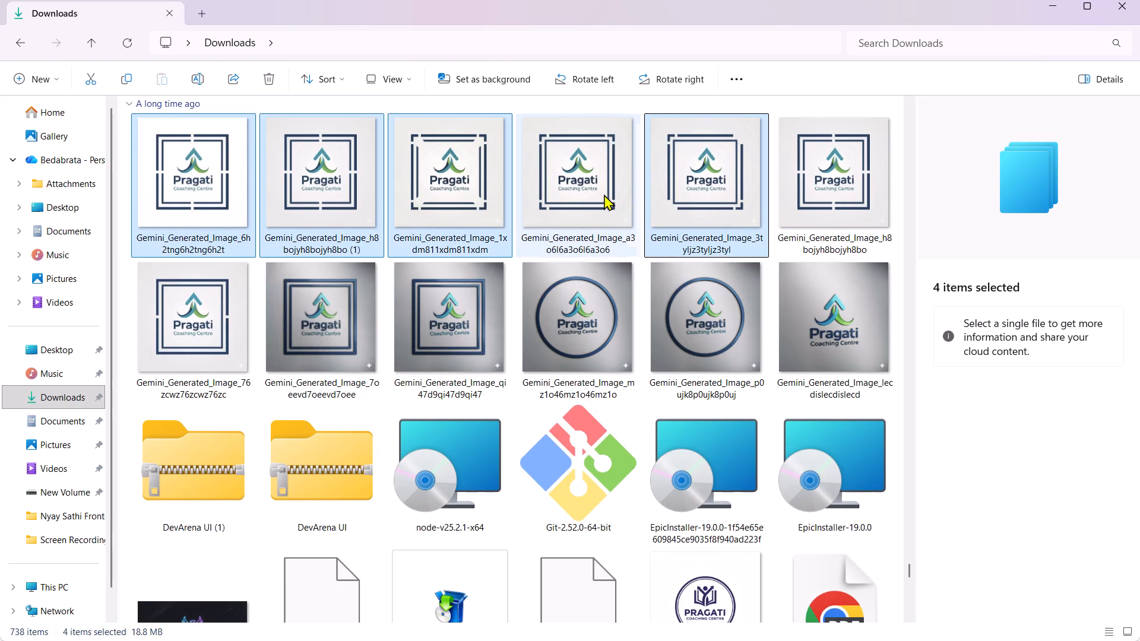
ctrl+click(601, 193)
ctrl+click(809, 206)
ctrl+click(183, 318)
ctrl+click(303, 343)
ctrl+click(492, 356)
ctrl+click(600, 348)
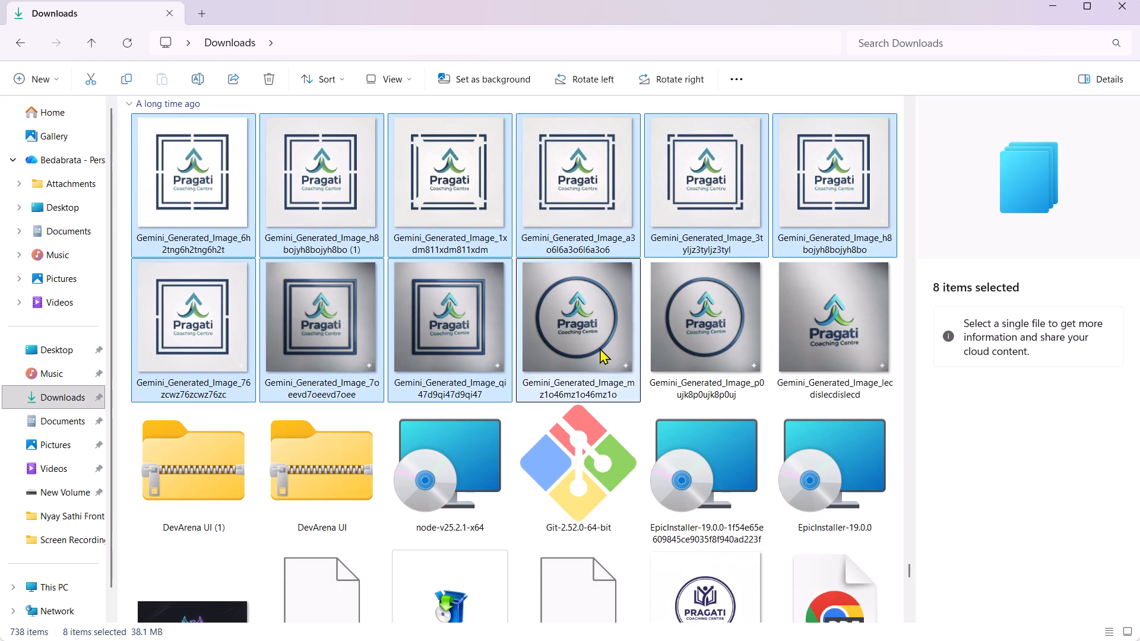
ctrl+click(688, 344)
ctrl+click(810, 344)
click(278, 82)
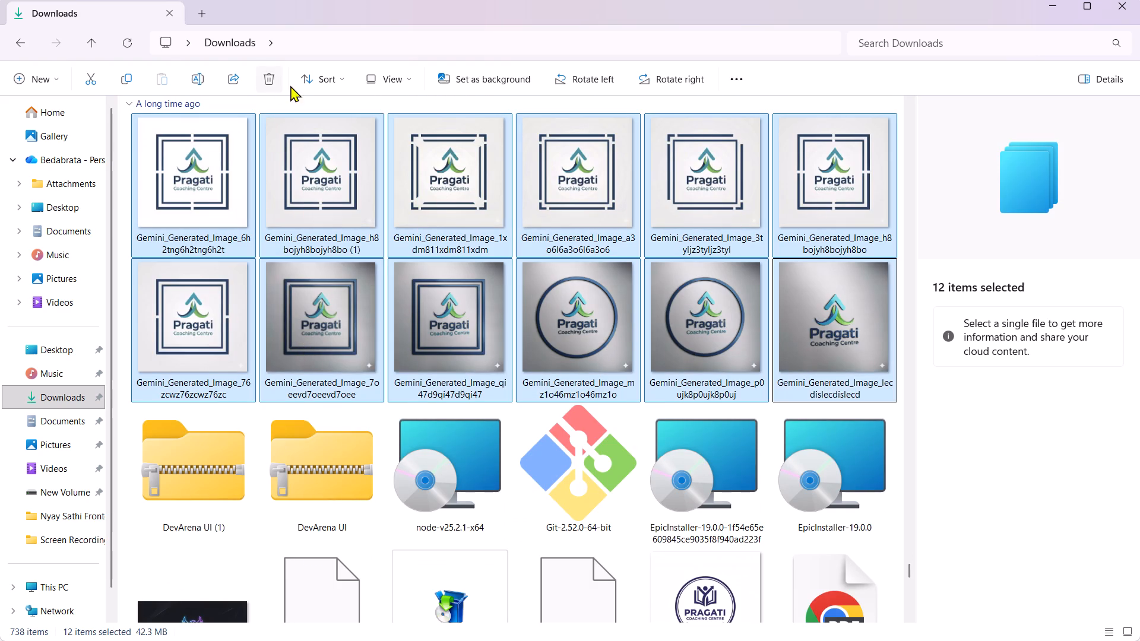
Delete the image WhatsApp Image 2026-01-01 at 8.57.52 PM from Downloads.
scroll(635, 416, up, 2)
scroll(636, 415, down, 1)
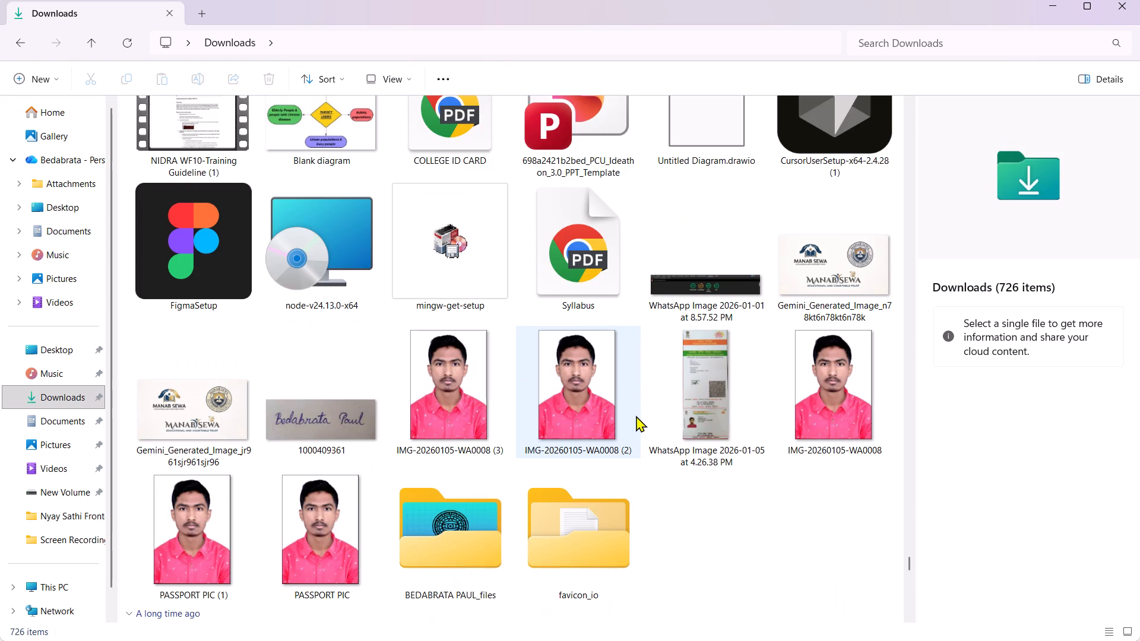
scroll(845, 341, up, 1)
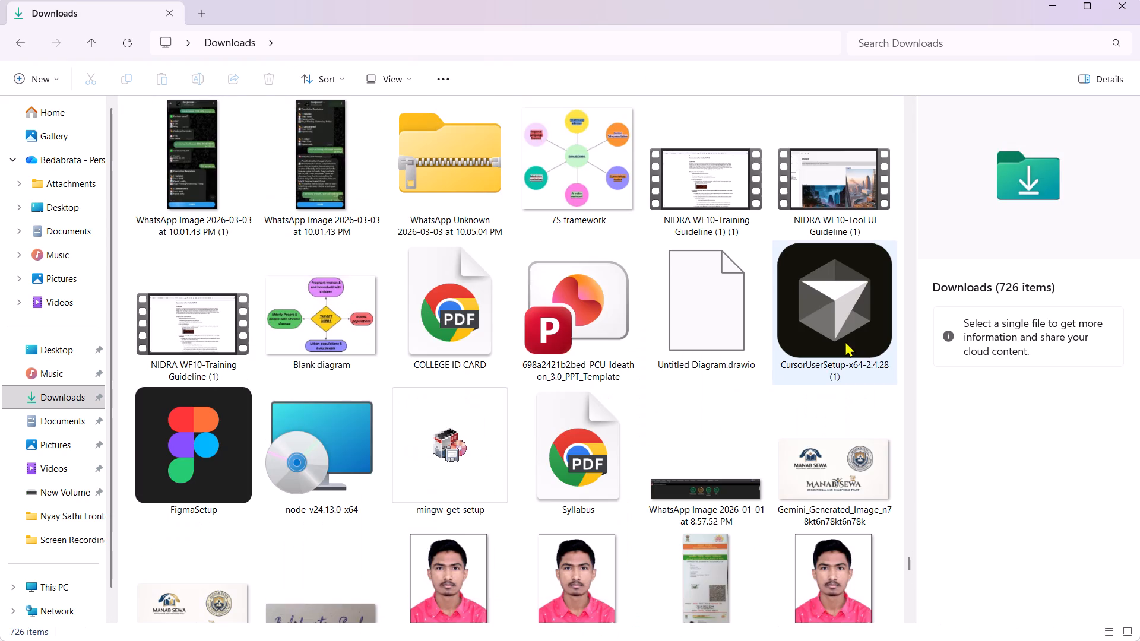
ctrl+click(734, 481)
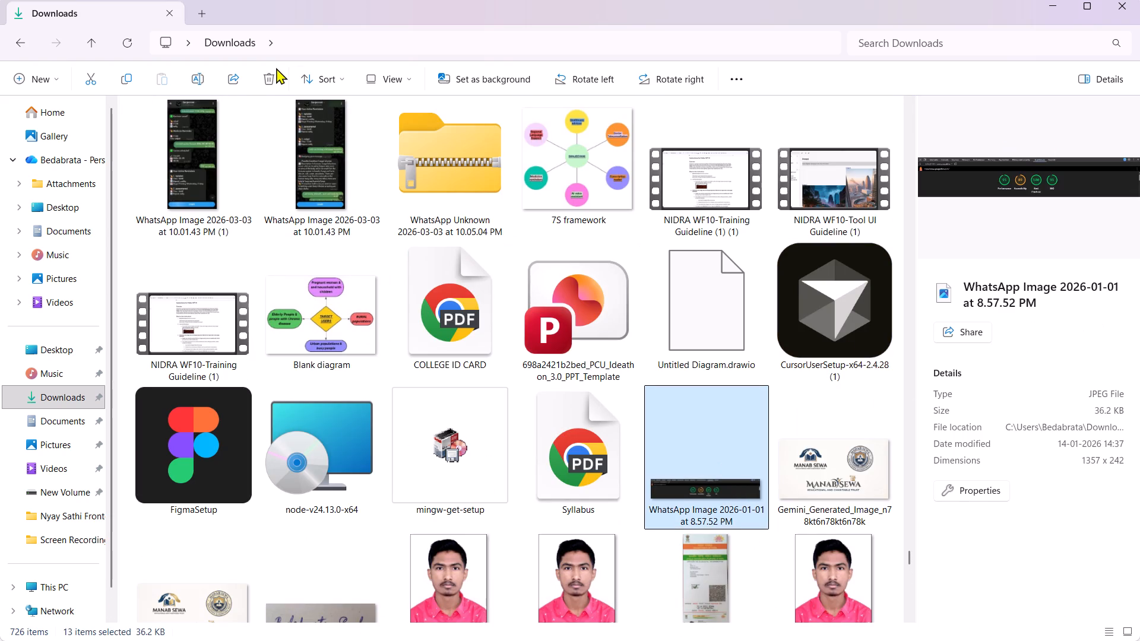
click(264, 74)
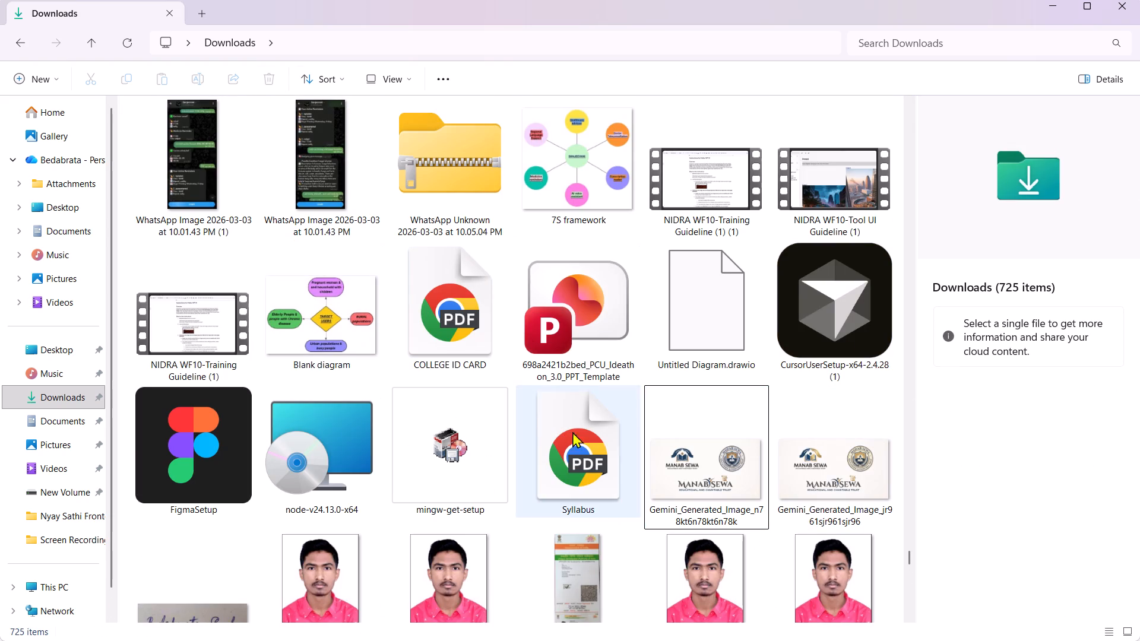
Delete the two Gemini-generated Manab Sewa logo images from Downloads and close the file window.
scroll(745, 450, down, 1)
ctrl+click(711, 261)
ctrl+click(829, 272)
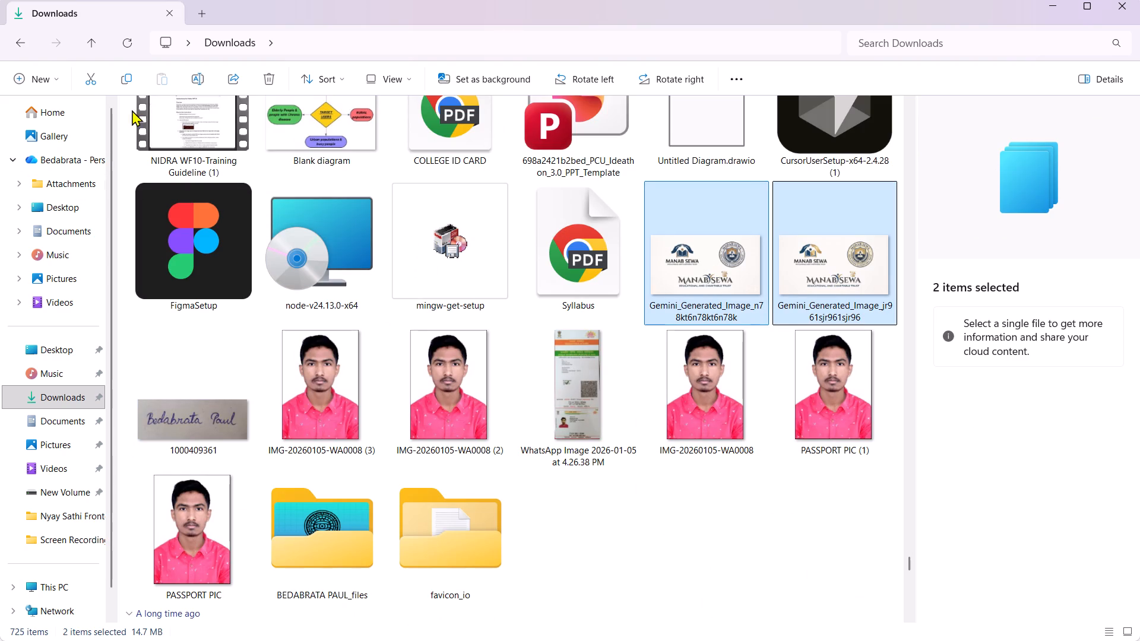
click(274, 78)
click(1123, 5)
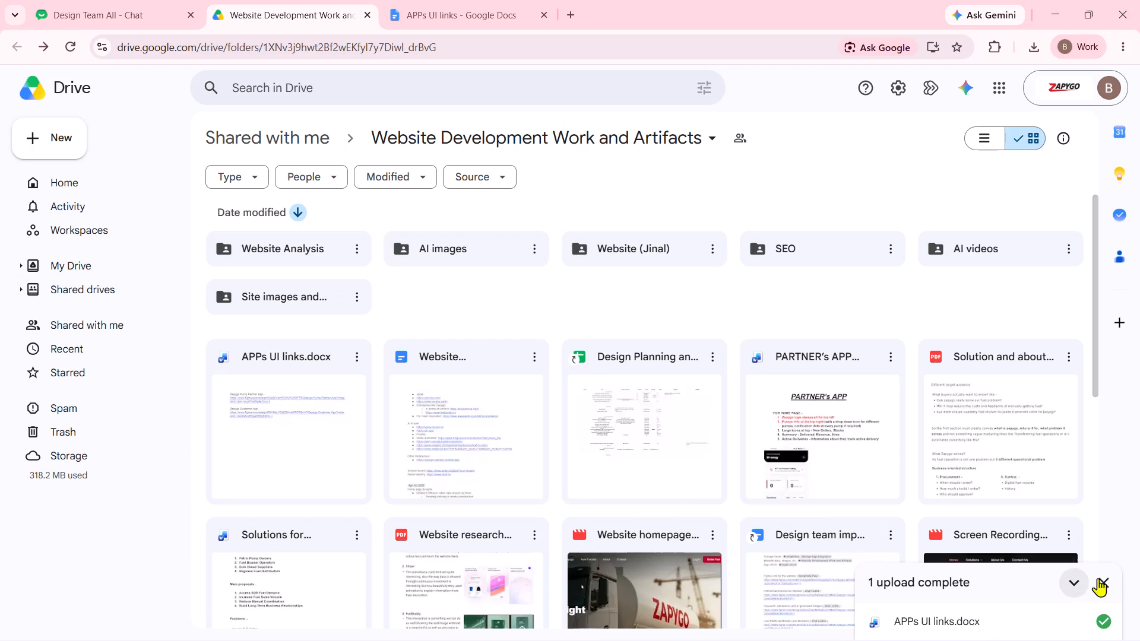
Close the APPs UI links document in the browser and dismiss the Drive upload notice.
click(1075, 575)
scroll(509, 323, up, 1)
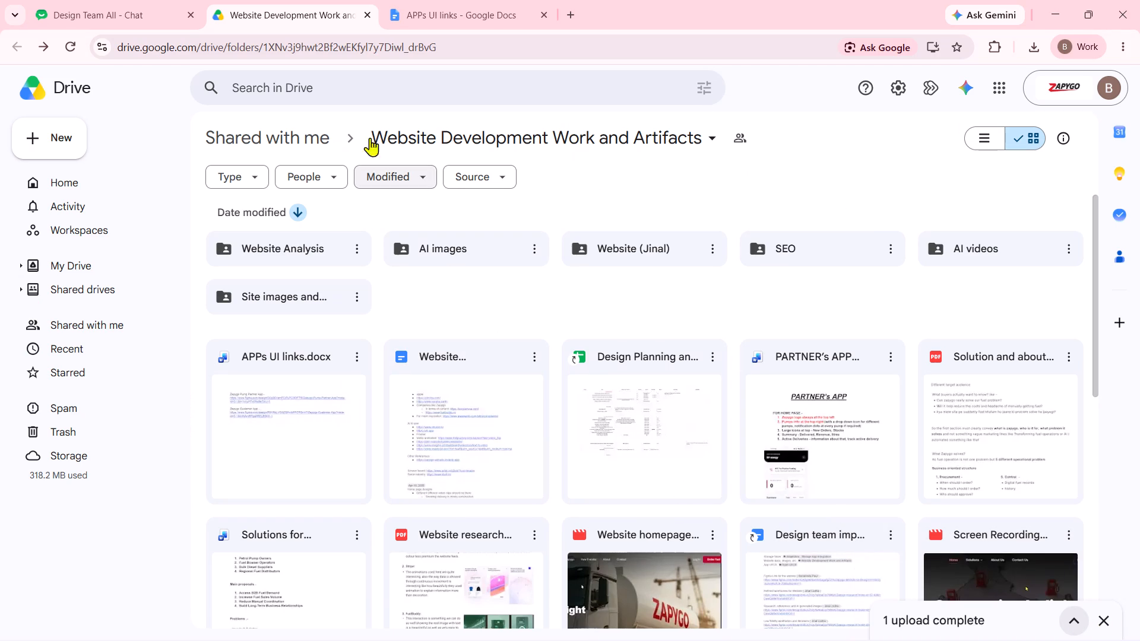
double_click(494, 0)
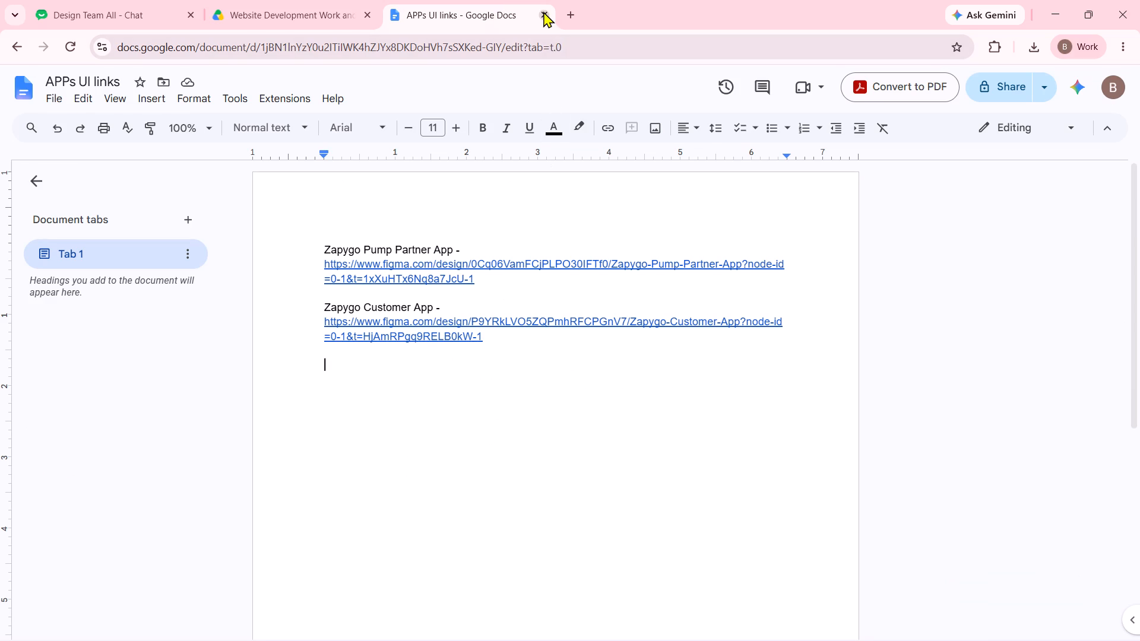
click(543, 11)
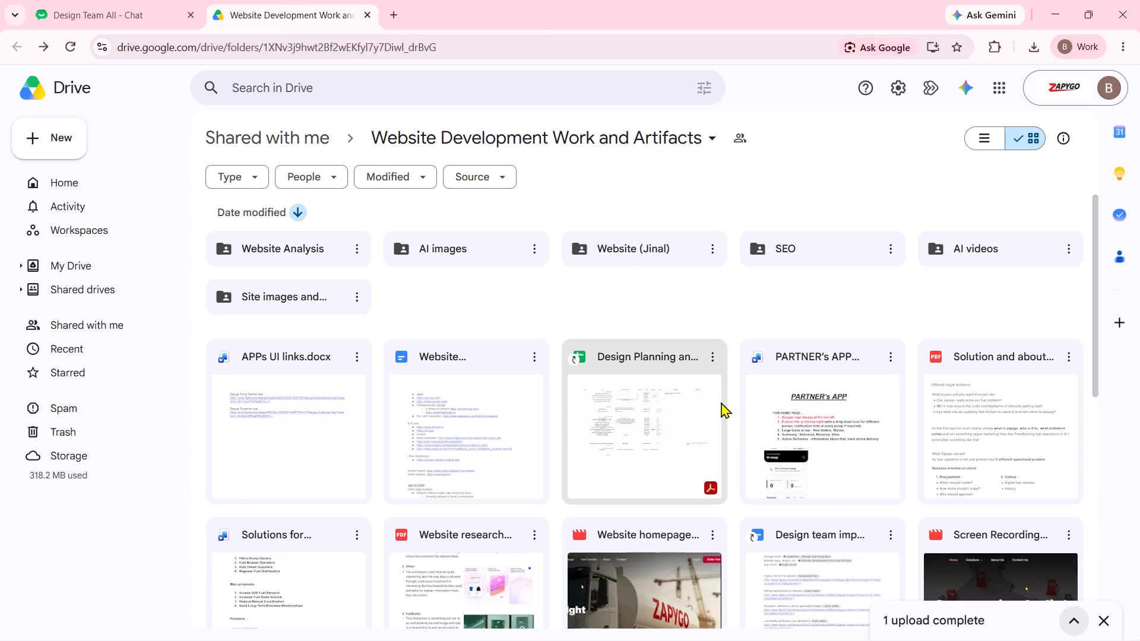
click(1101, 623)
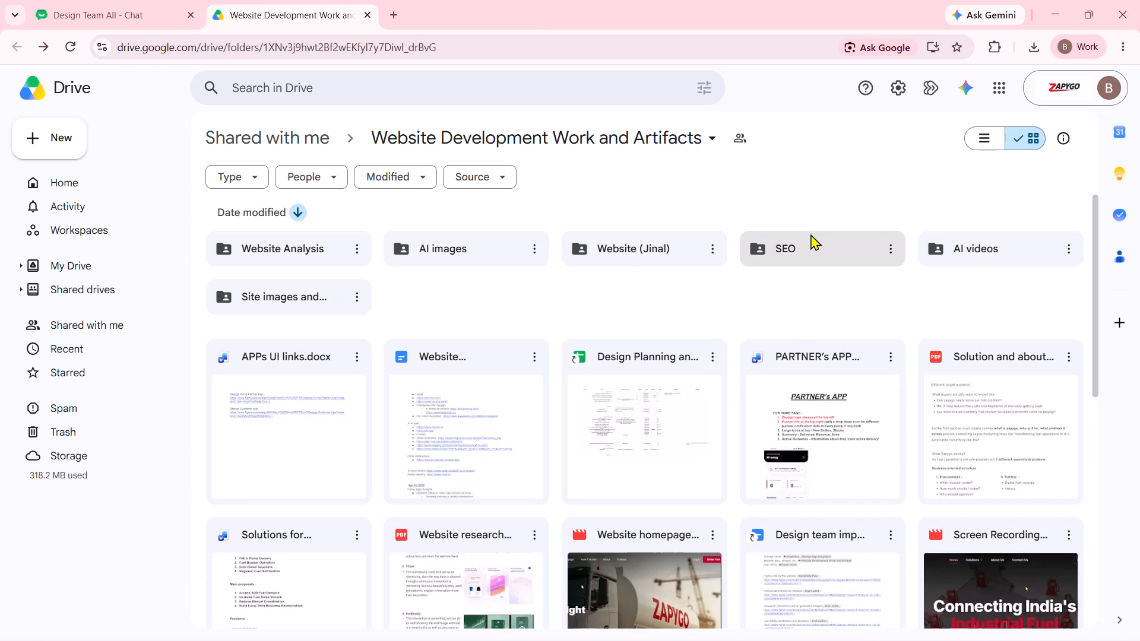
Switch to File Explorer and look through the recent files listed on Home.
scroll(835, 379, down, 6)
click(603, 618)
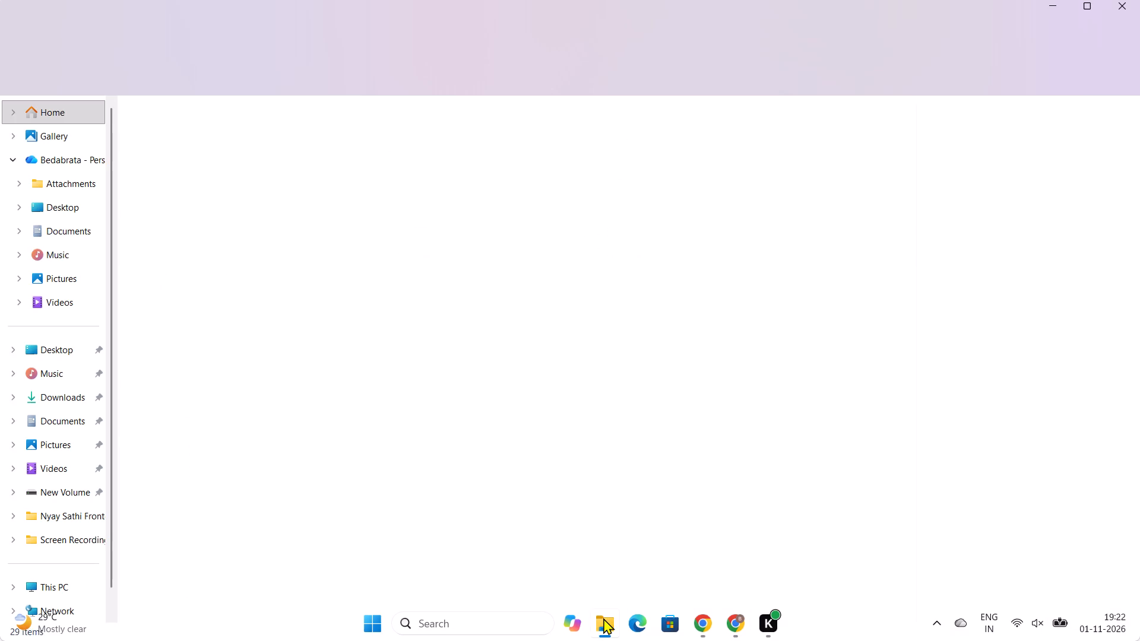
scroll(327, 422, down, 7)
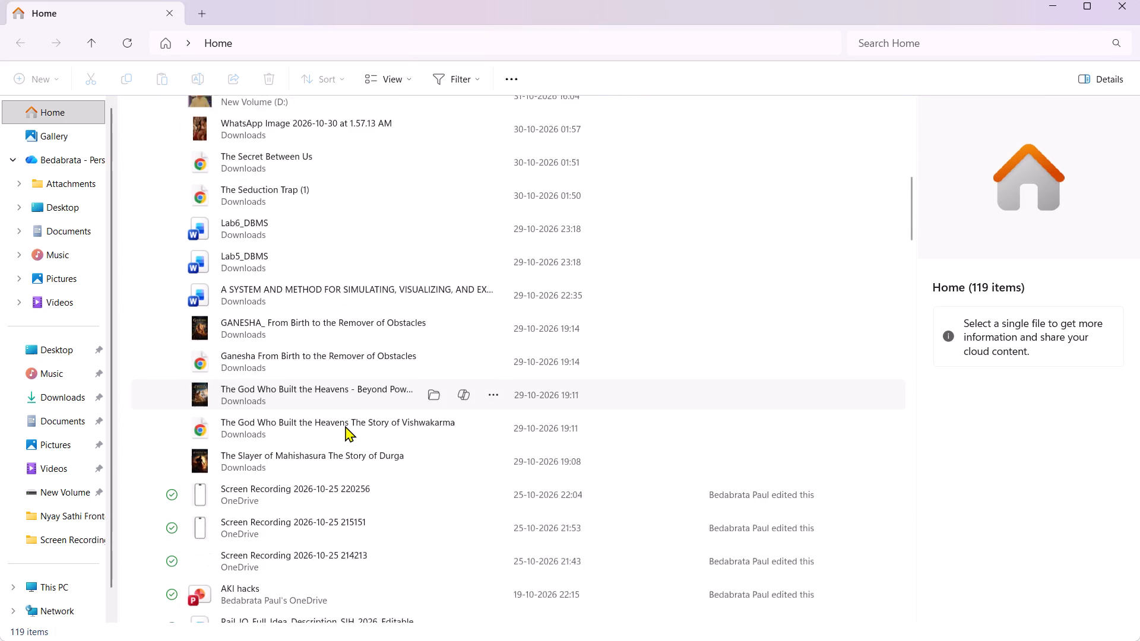
scroll(345, 426, down, 11)
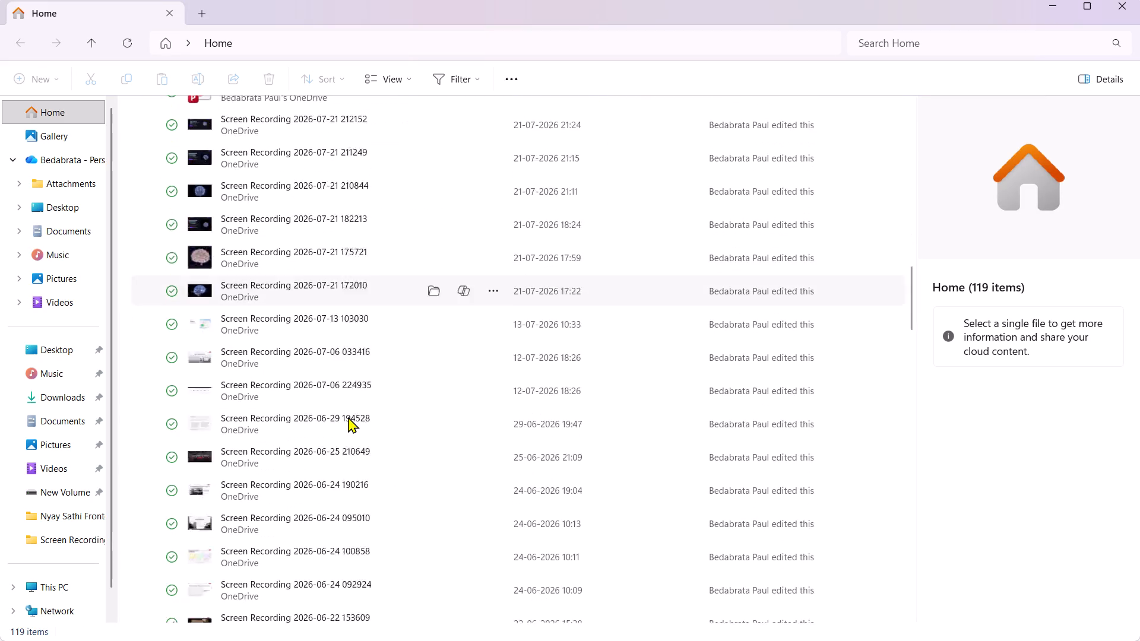
scroll(348, 417, down, 16)
scroll(348, 417, up, 1)
scroll(348, 417, down, 4)
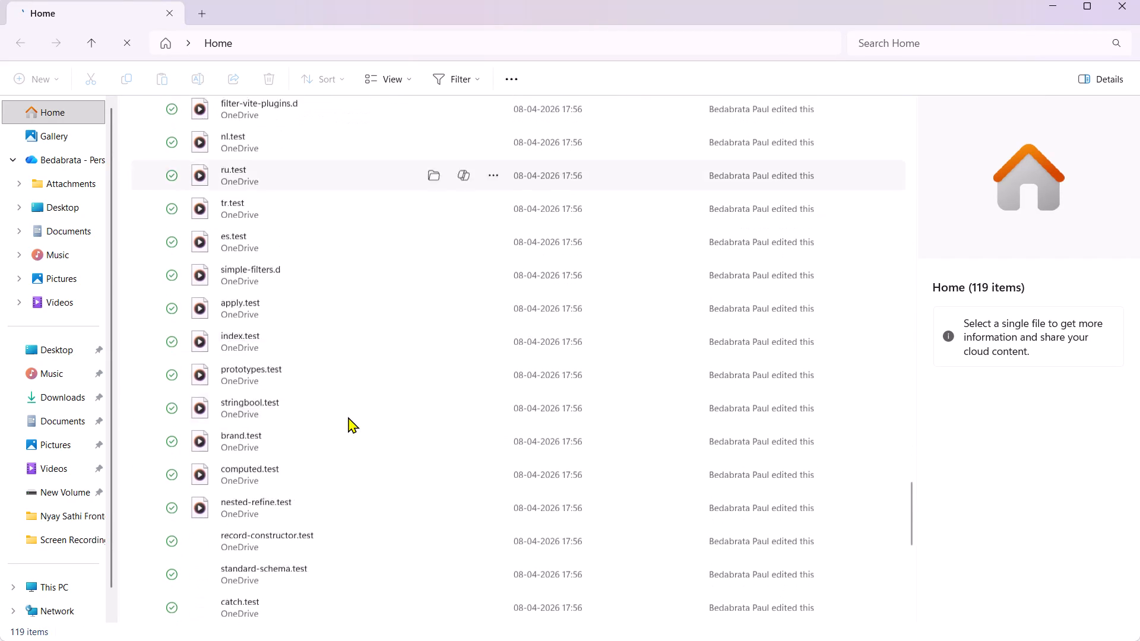
scroll(348, 417, down, 5)
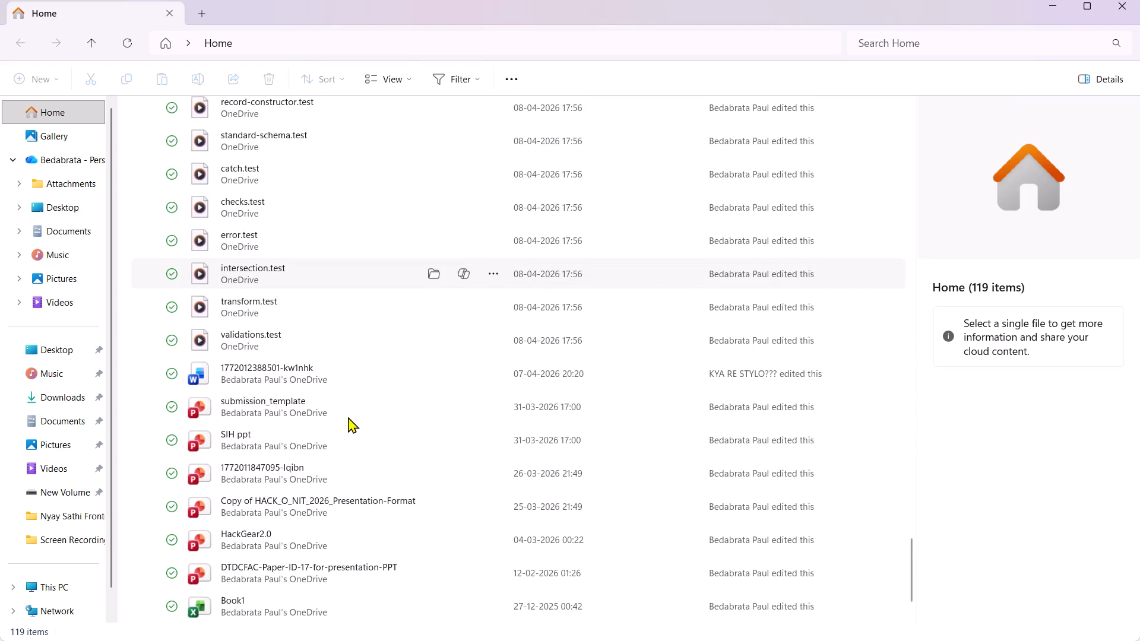
Open the recent file checks.test in the media player to check it, and close the player.
double_click(337, 198)
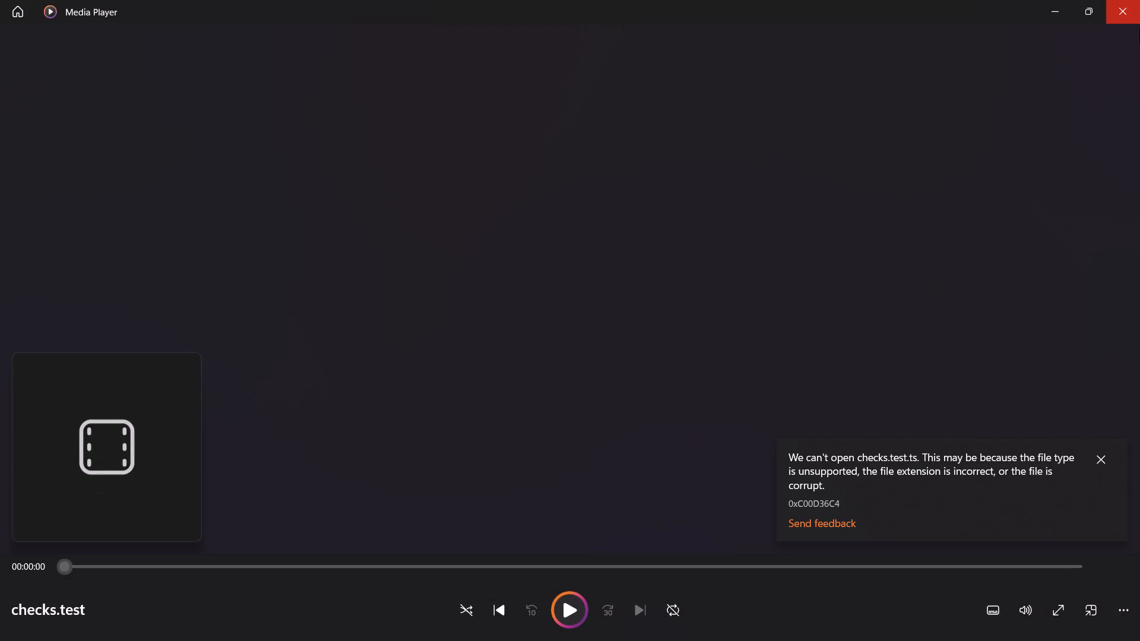
click(1139, 27)
click(1117, 14)
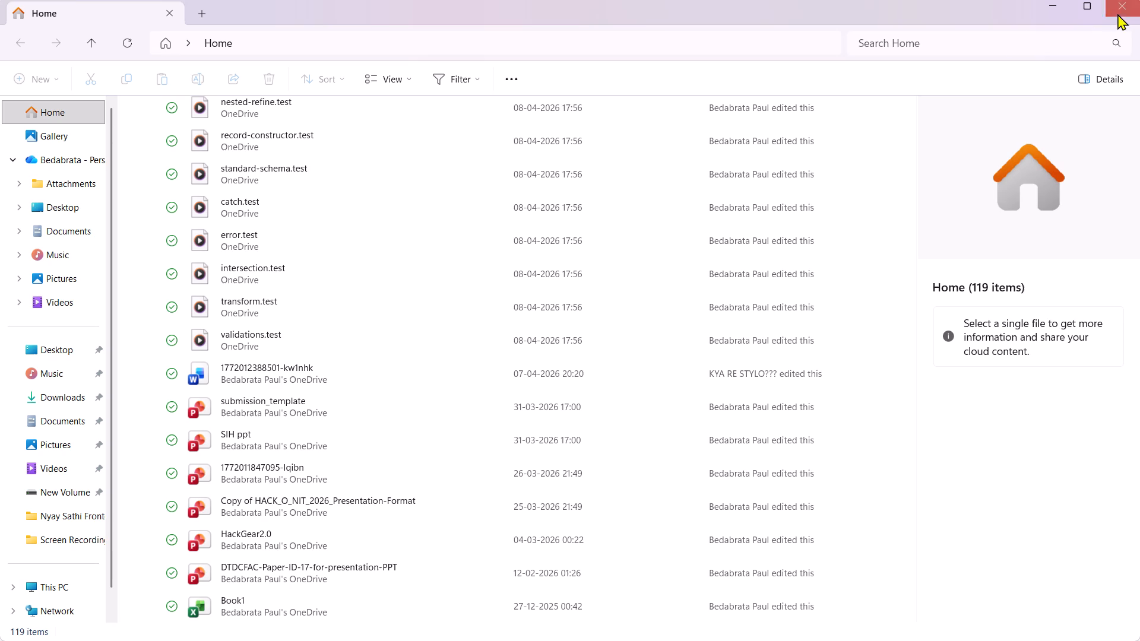
Finish looking through the recent files on Home and open the Downloads folder.
scroll(380, 454, down, 2)
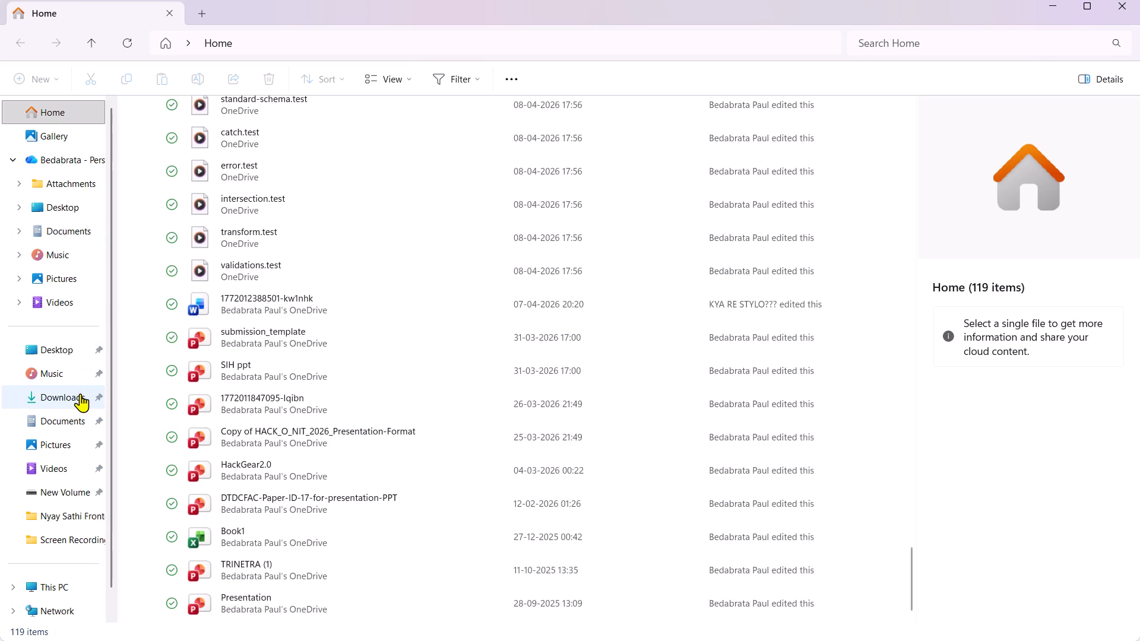
click(80, 394)
scroll(668, 296, down, 11)
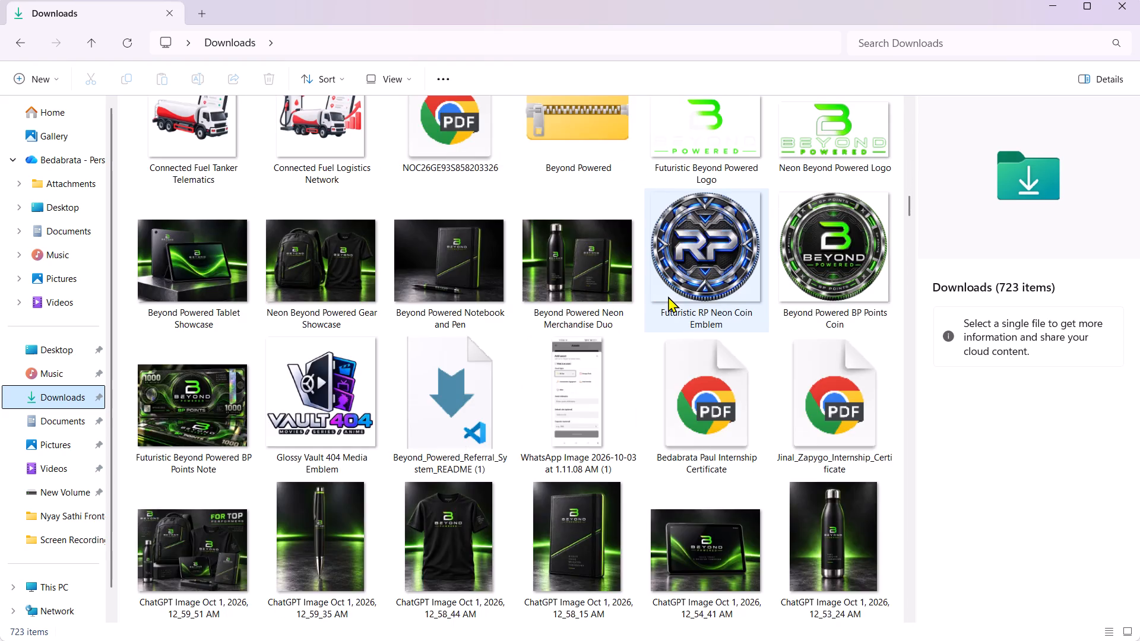
scroll(668, 296, down, 12)
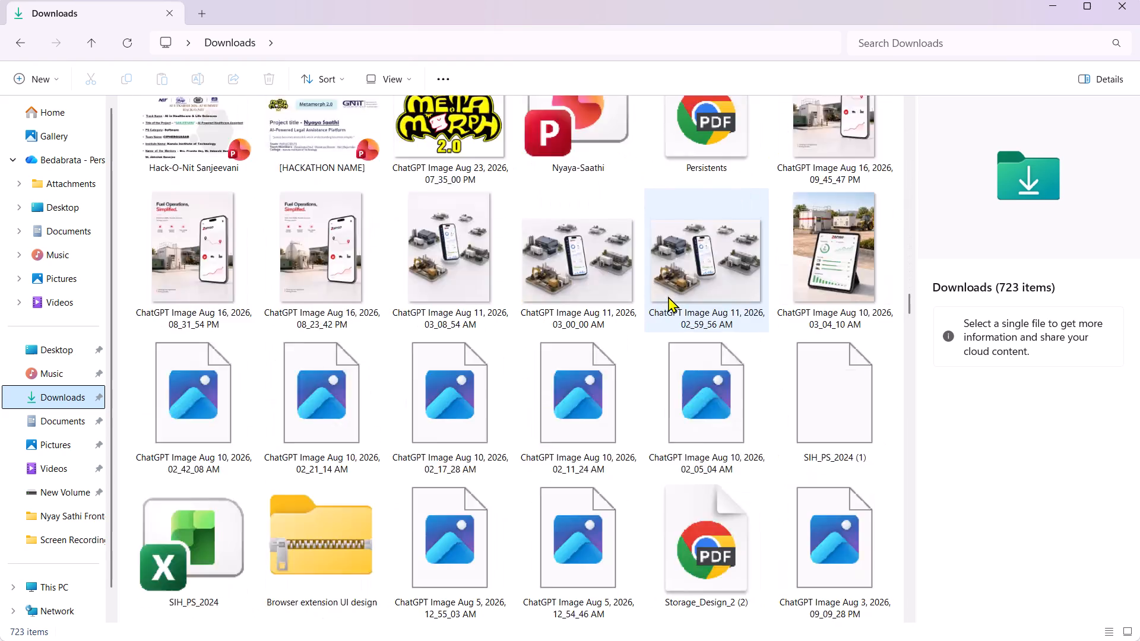
scroll(668, 296, down, 9)
scroll(668, 296, up, 1)
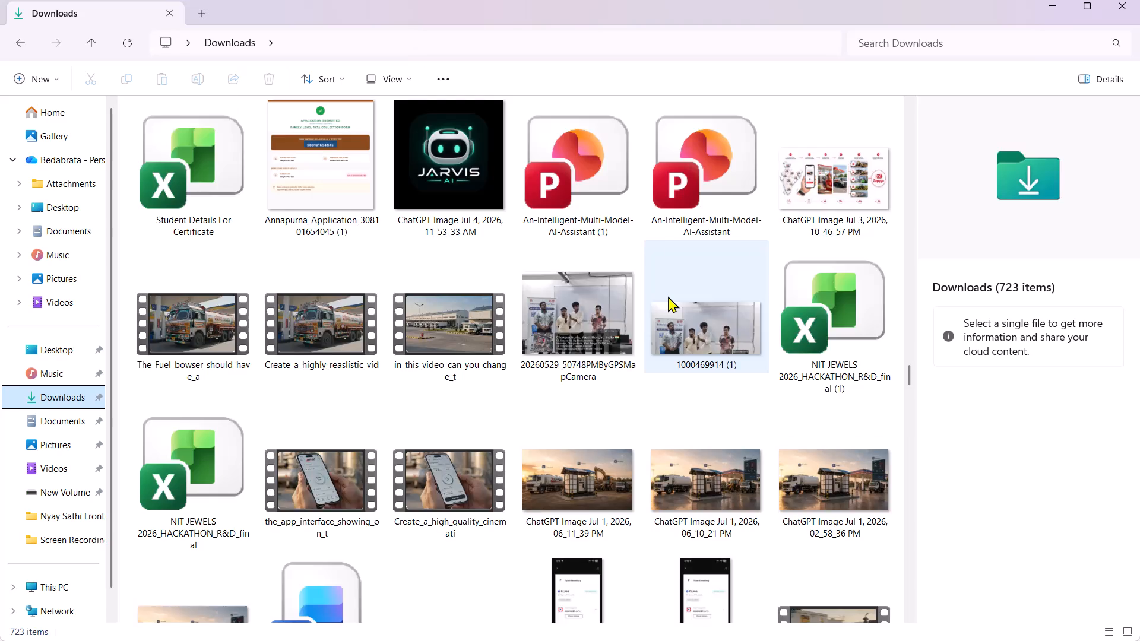
scroll(668, 296, up, 1)
ctrl+click(587, 179)
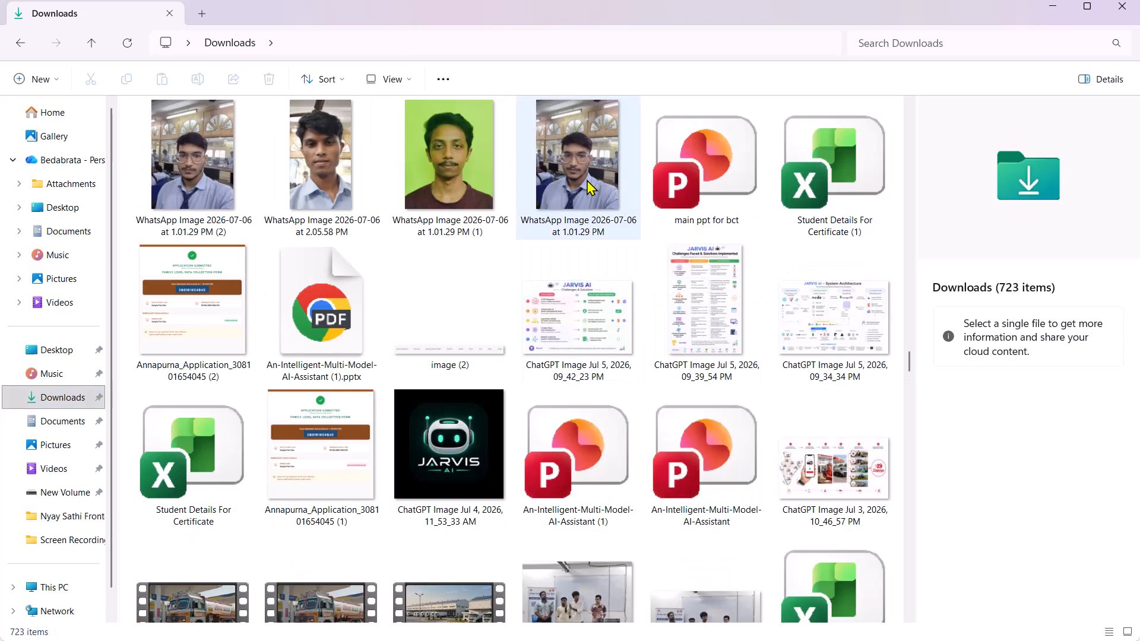
ctrl+click(459, 167)
ctrl+click(288, 163)
ctrl+click(229, 166)
scroll(687, 316, up, 2)
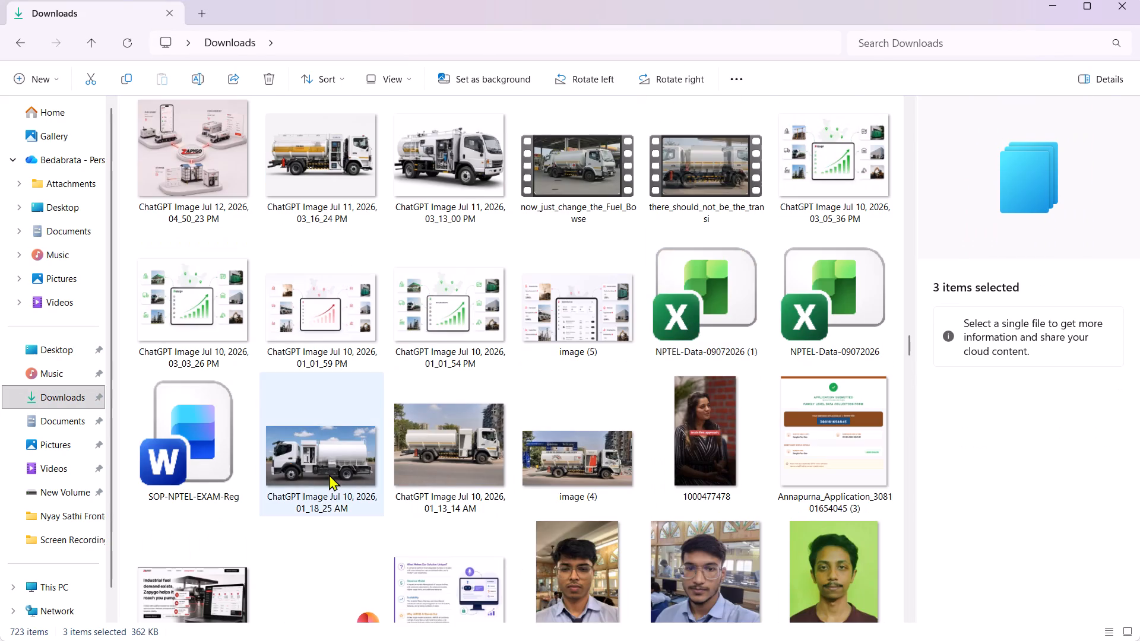
scroll(331, 474, down, 1)
ctrl+click(218, 543)
ctrl+click(666, 418)
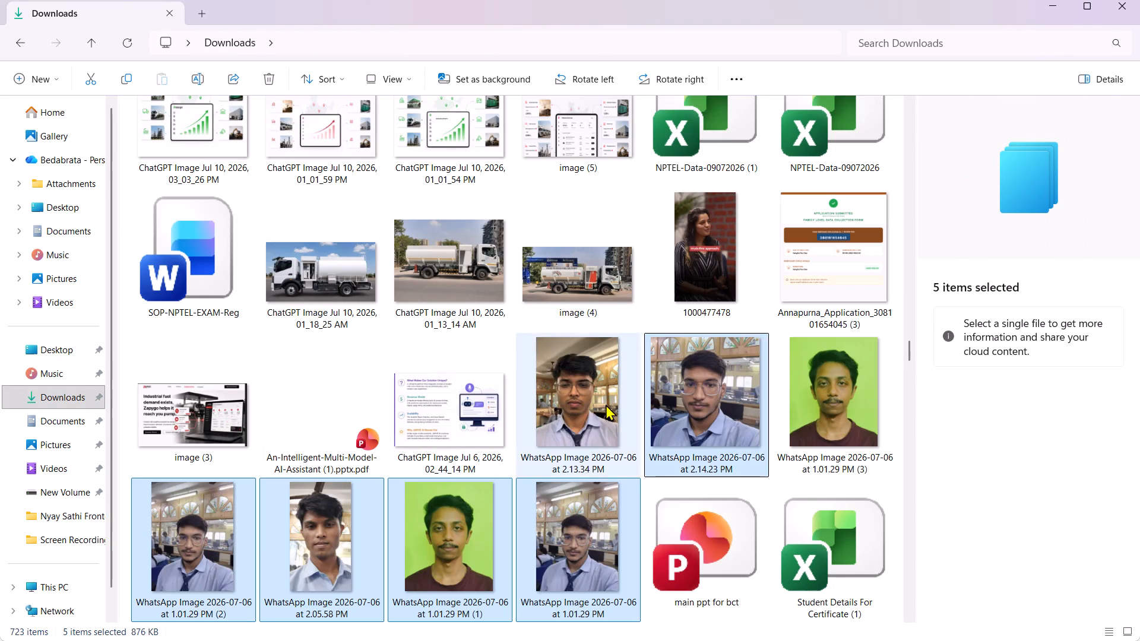
ctrl+click(606, 404)
ctrl+click(855, 399)
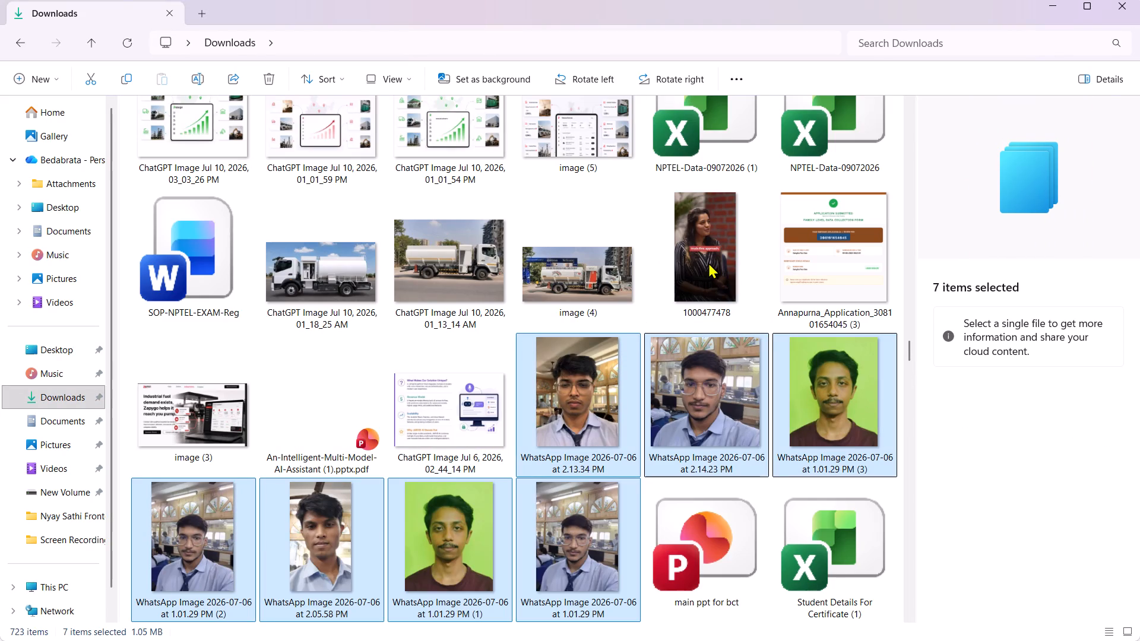
ctrl+click(708, 262)
click(269, 82)
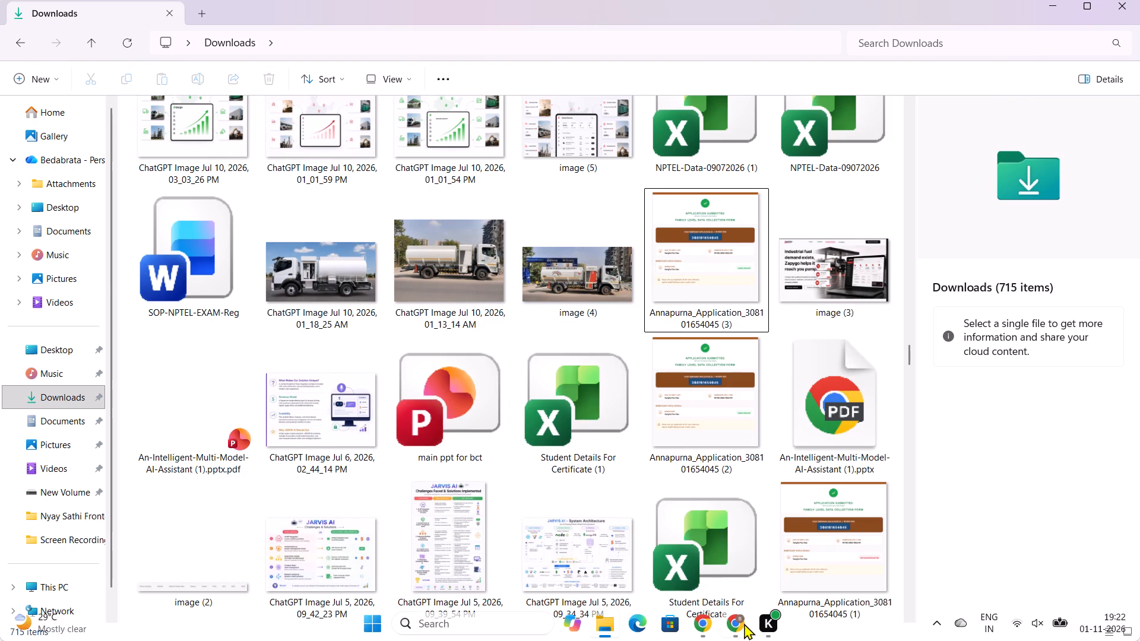
Switch to Chrome and open the AI images folder inside the shared Website Development Work and Artifacts folder.
click(744, 623)
scroll(477, 284, up, 9)
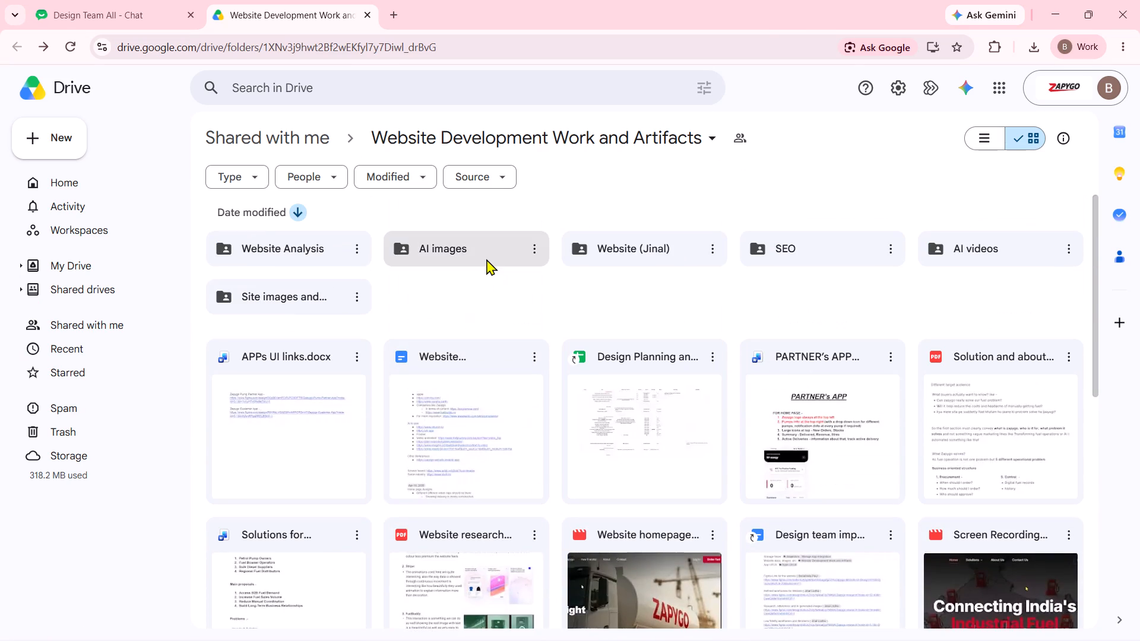
double_click(486, 259)
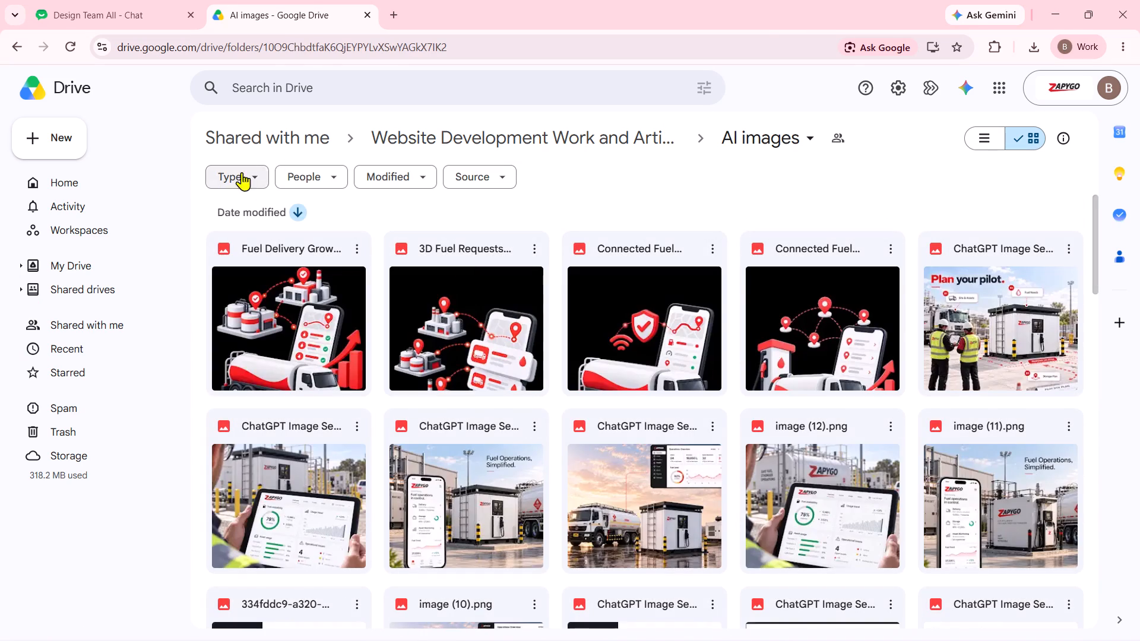
Look through the images in the shared AI images folder down to the end of the list.
scroll(756, 350, down, 8)
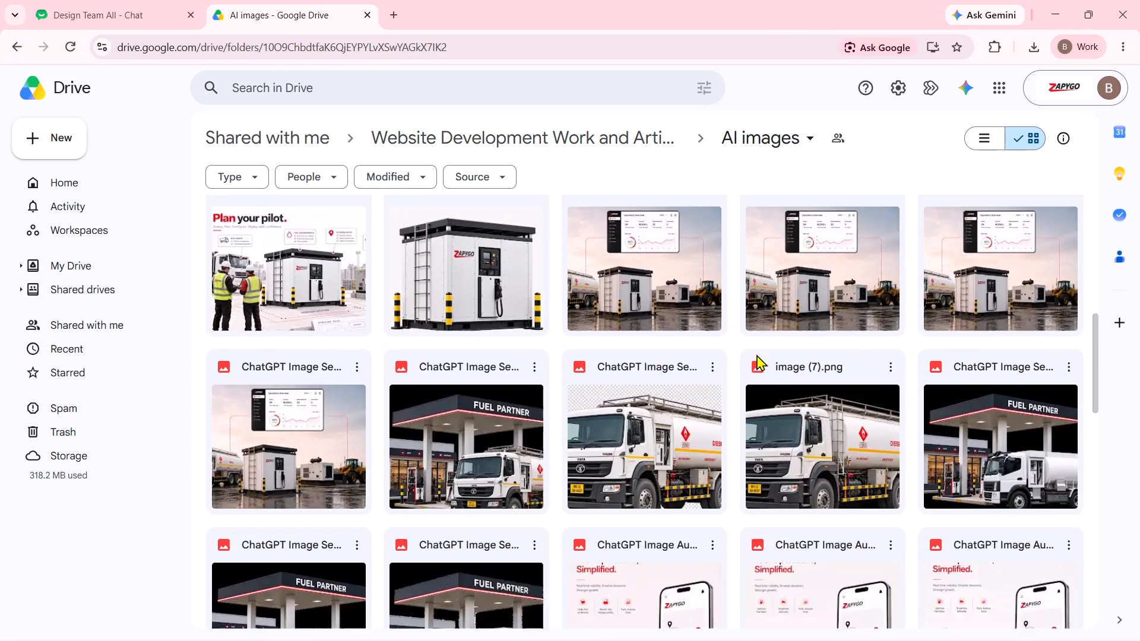
scroll(756, 354, down, 9)
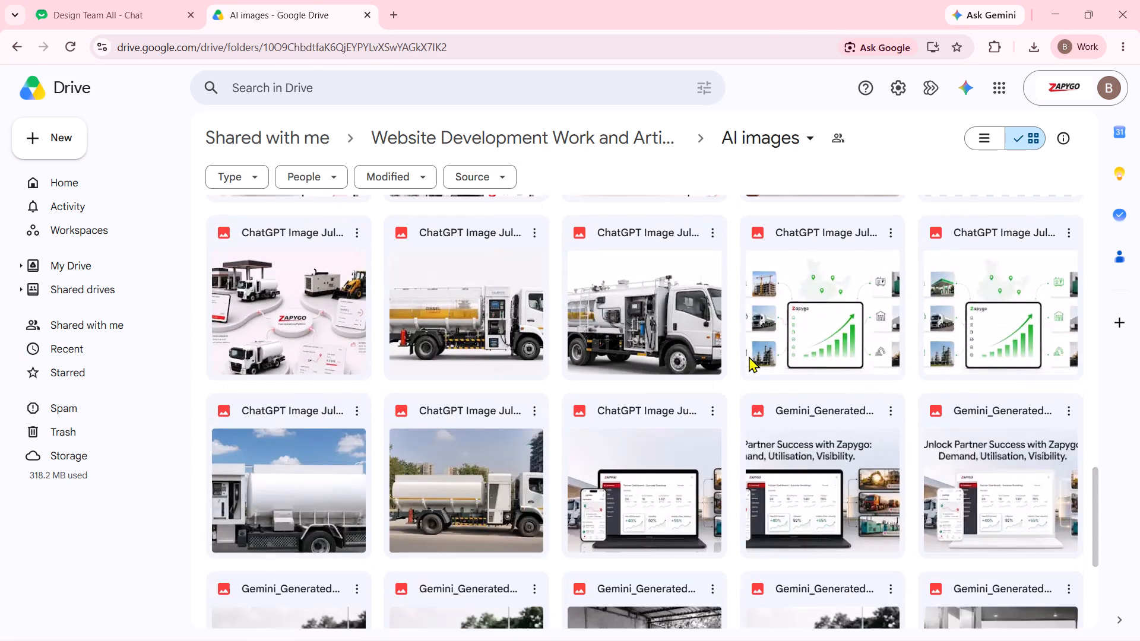
scroll(749, 356, down, 2)
scroll(749, 356, up, 3)
scroll(749, 356, down, 1)
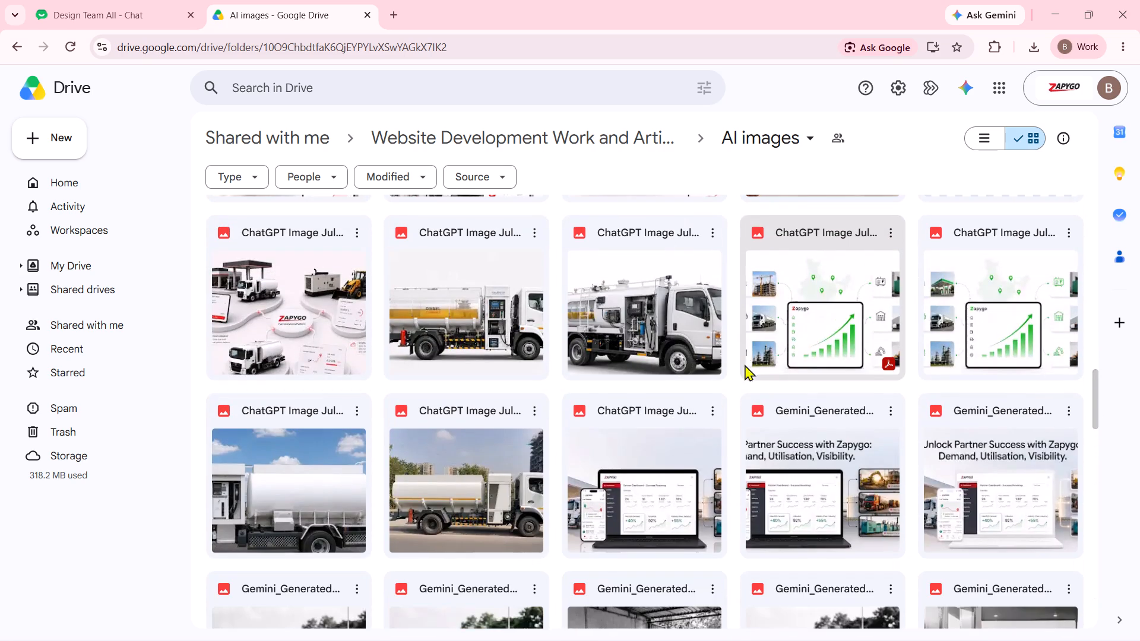
scroll(480, 493, down, 5)
scroll(588, 443, down, 1)
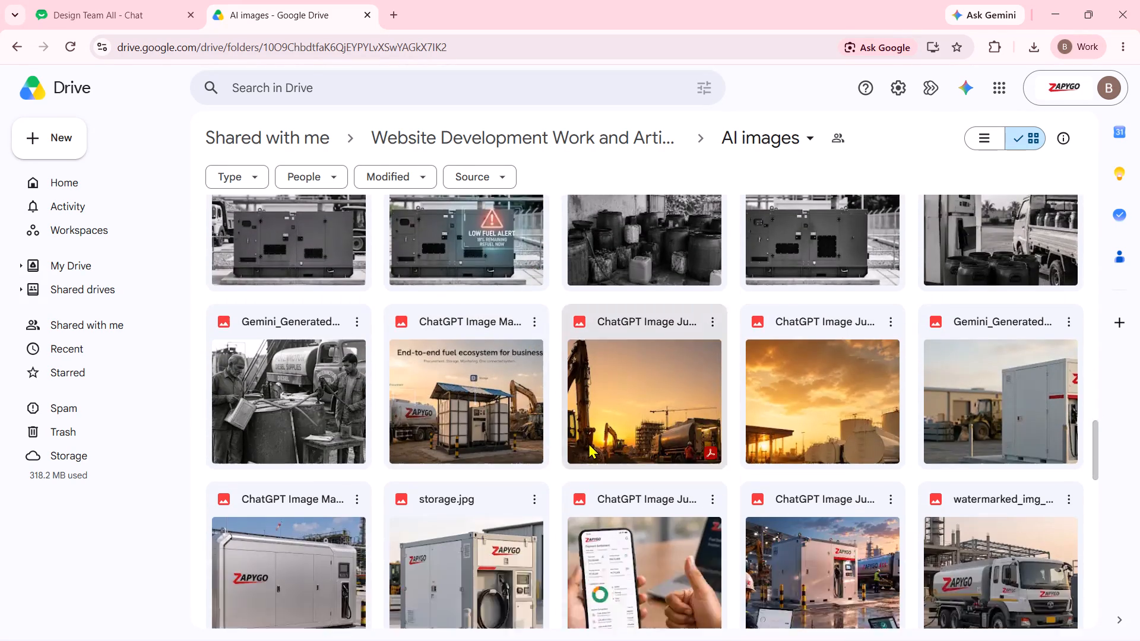
scroll(588, 443, down, 2)
scroll(606, 371, down, 8)
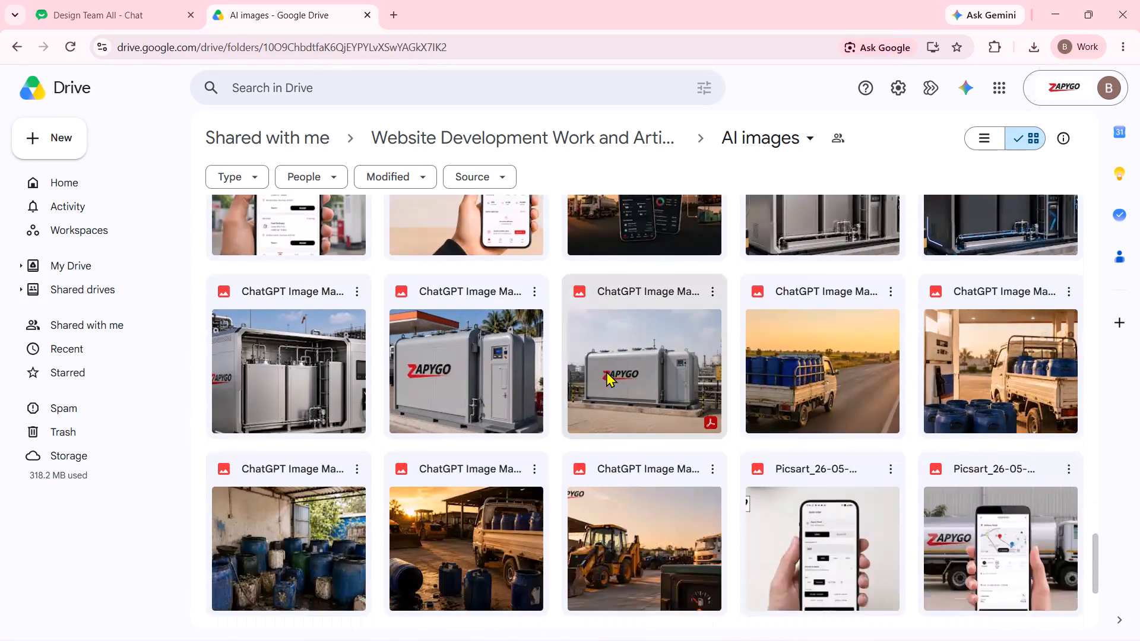
scroll(606, 371, down, 5)
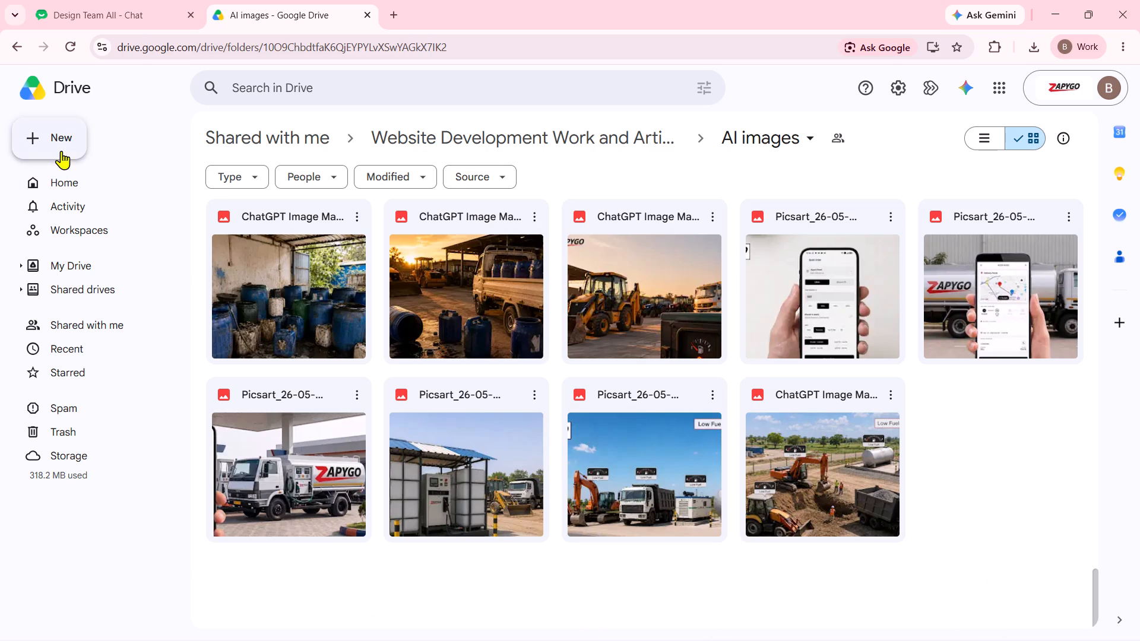
Browse the local Downloads folder in the file upload picker for further files for AI images, and close the picker without uploading.
scroll(814, 548, up, 16)
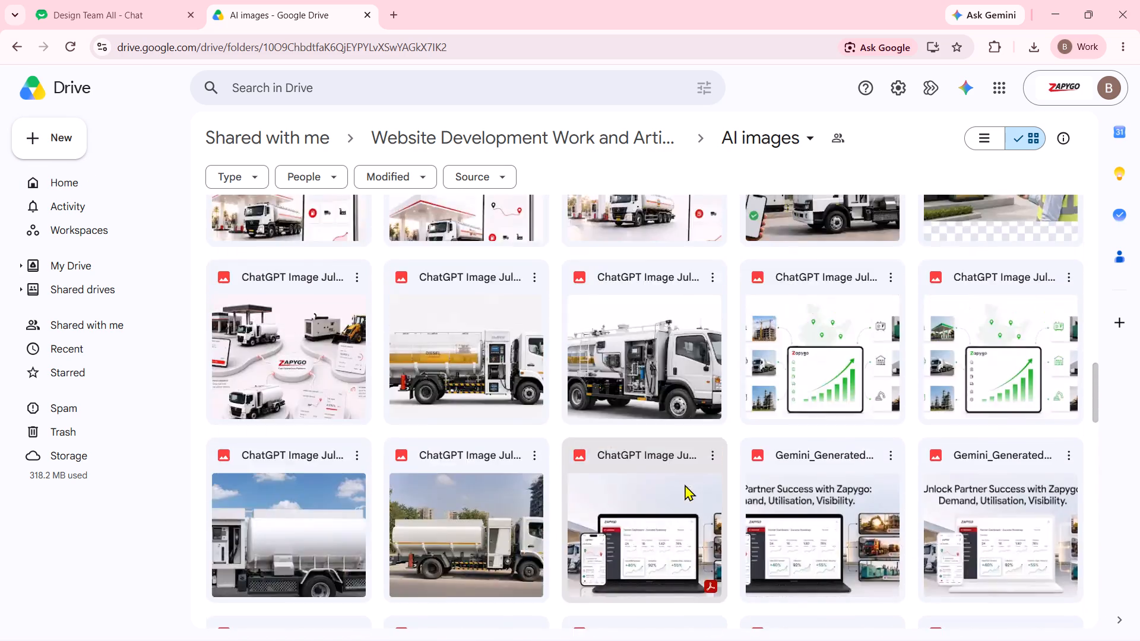
scroll(685, 484, up, 19)
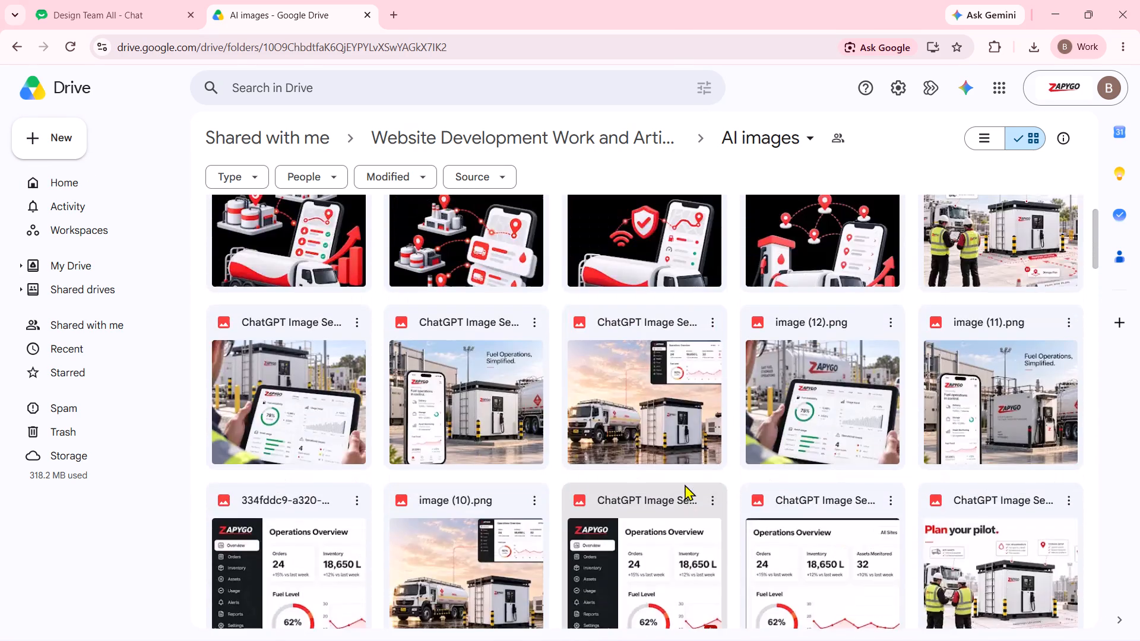
scroll(685, 484, up, 6)
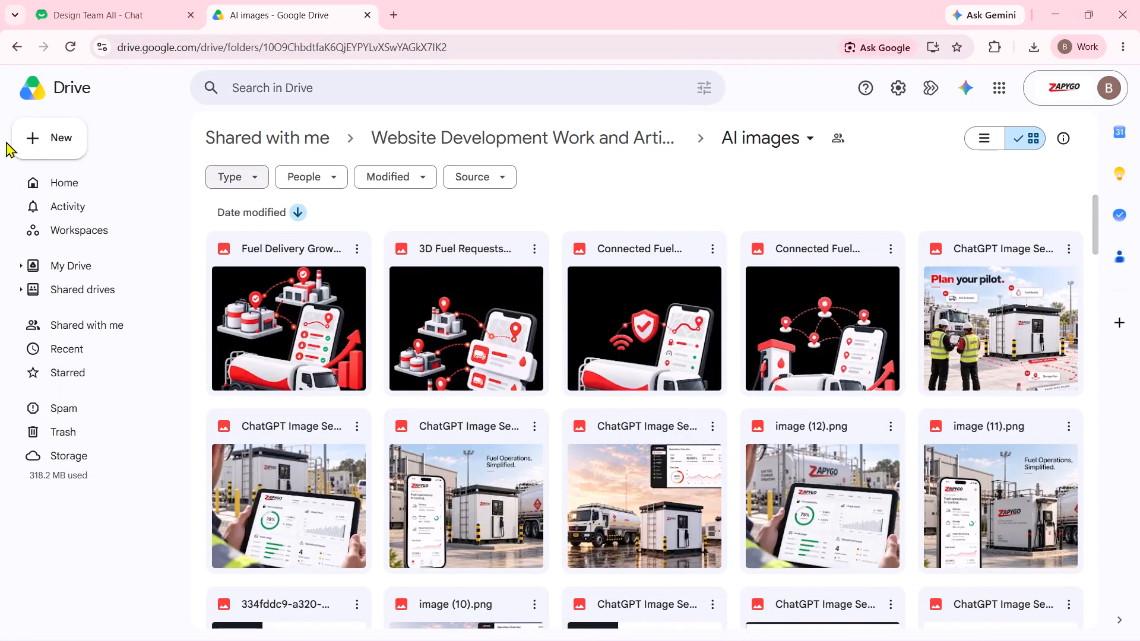
click(70, 148)
click(170, 176)
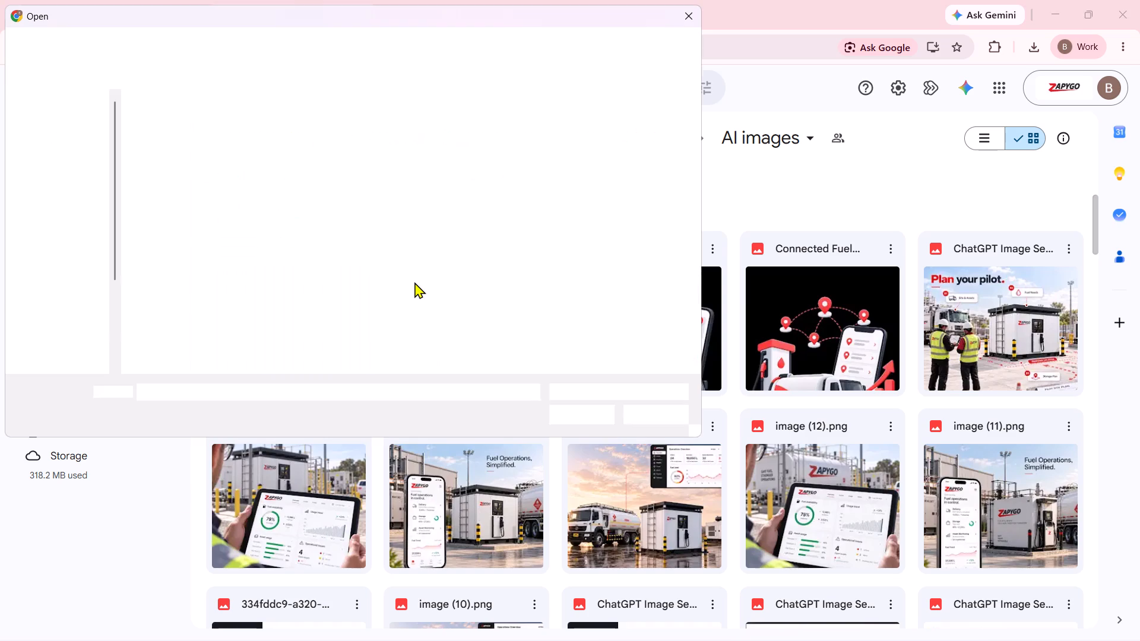
scroll(422, 272, down, 14)
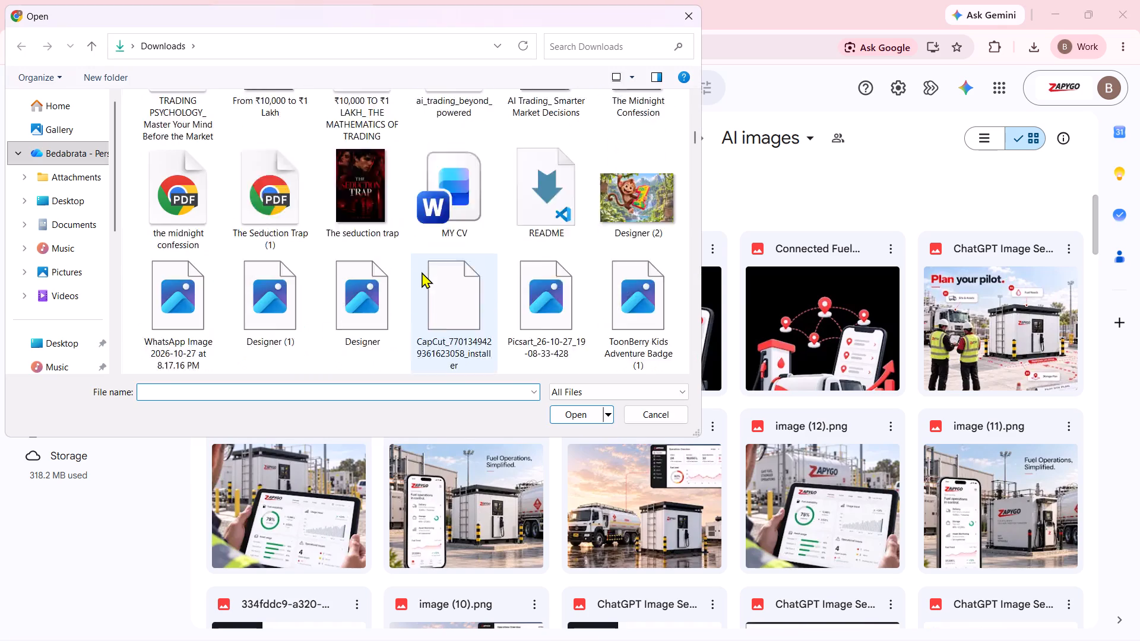
scroll(422, 272, down, 11)
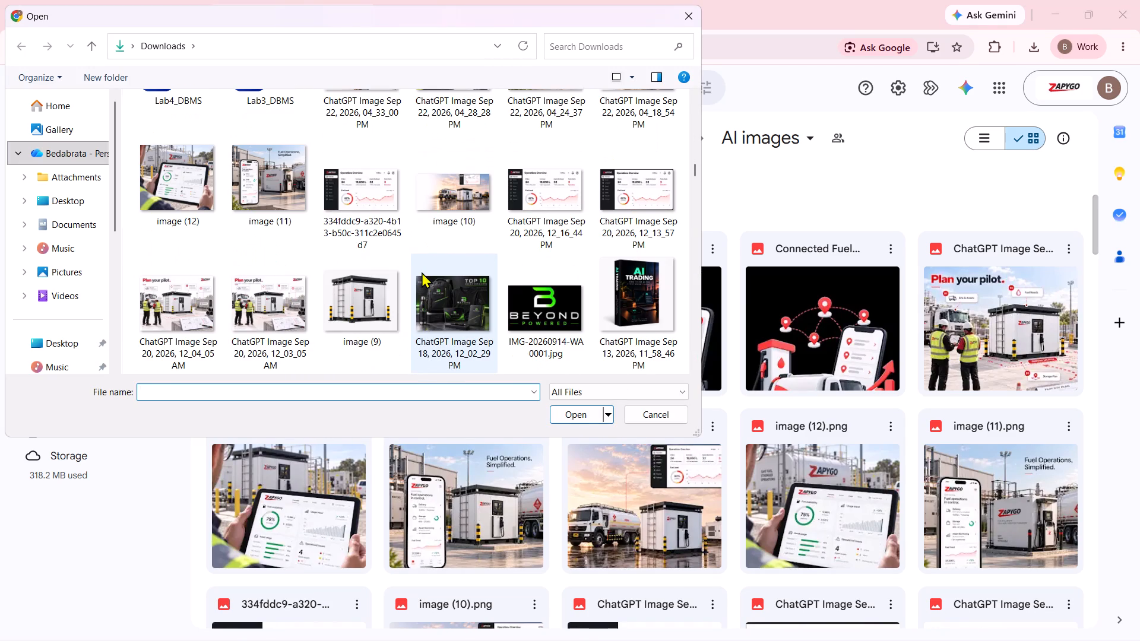
scroll(422, 272, down, 4)
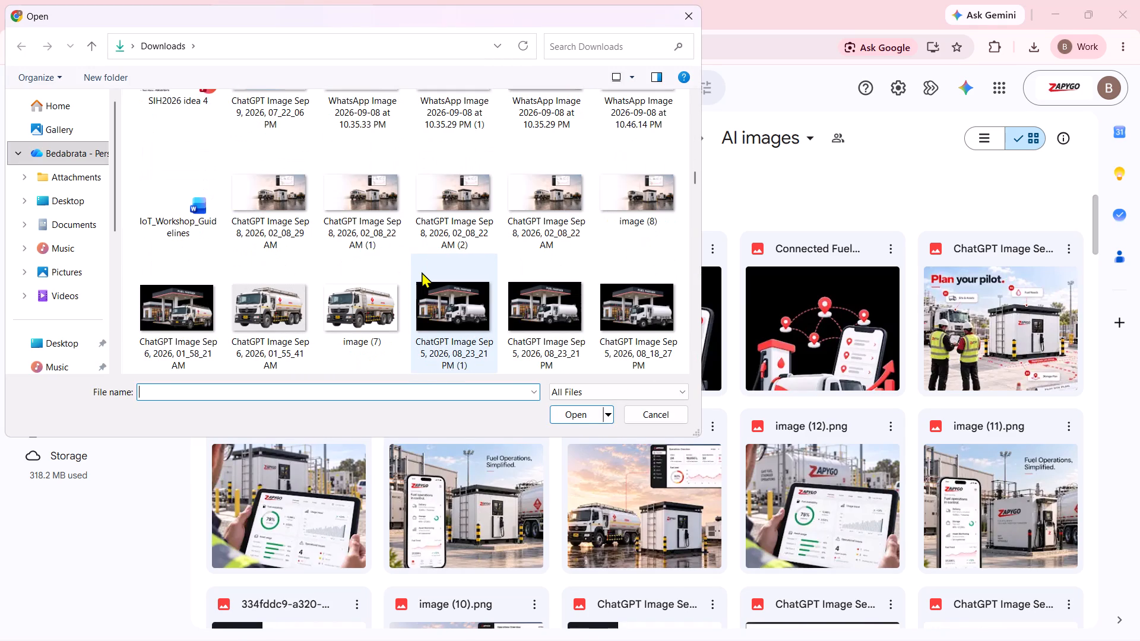
scroll(422, 272, down, 6)
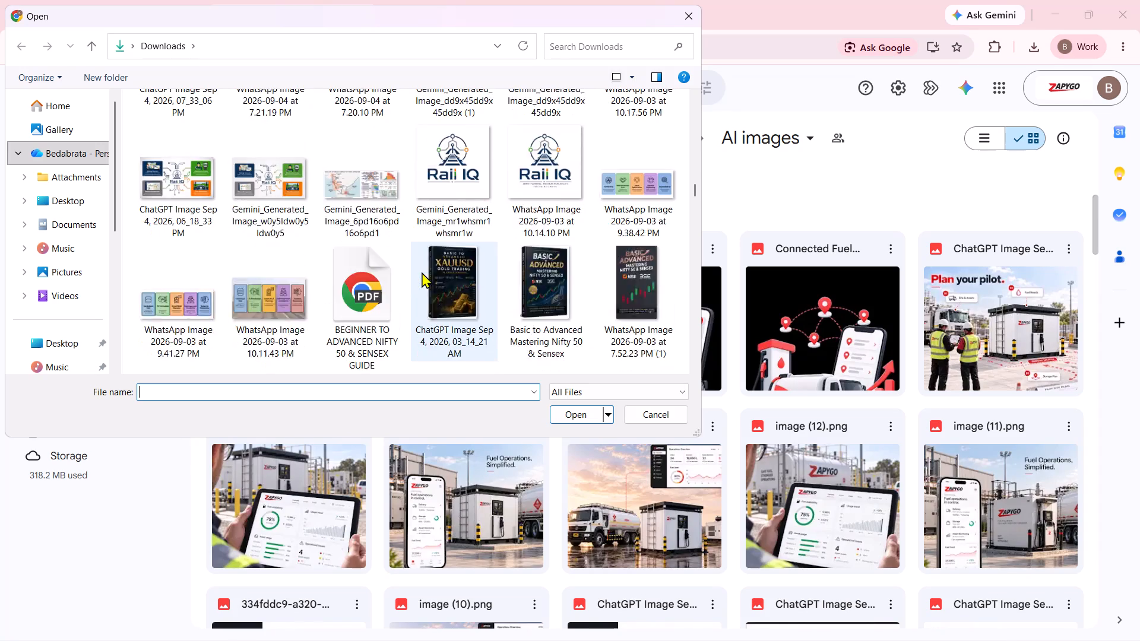
scroll(422, 272, down, 11)
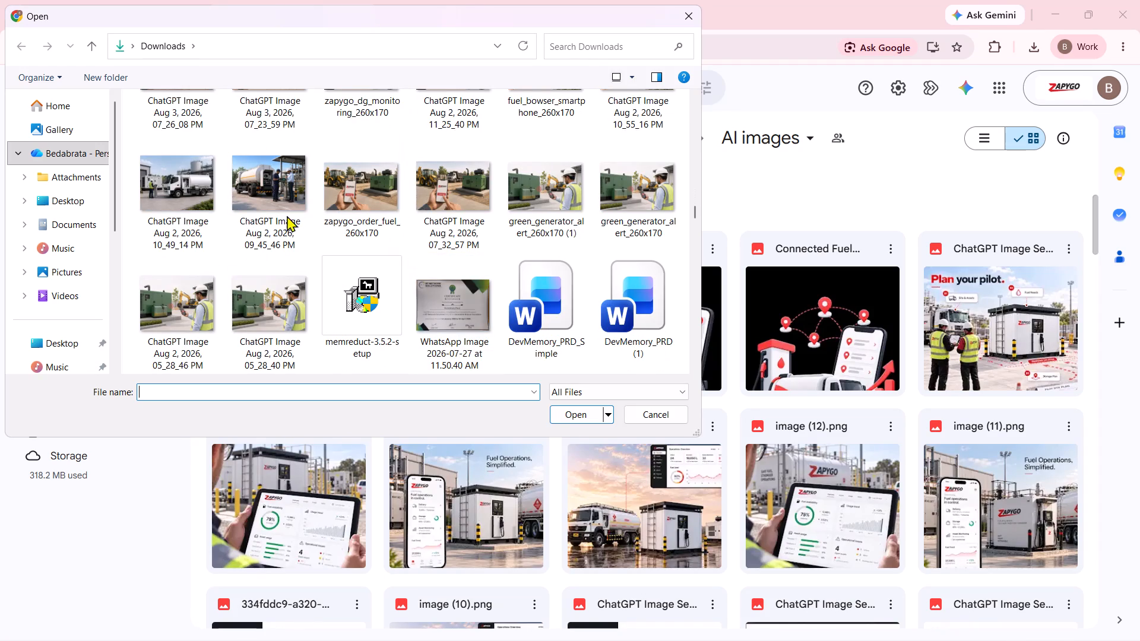
scroll(468, 198, down, 3)
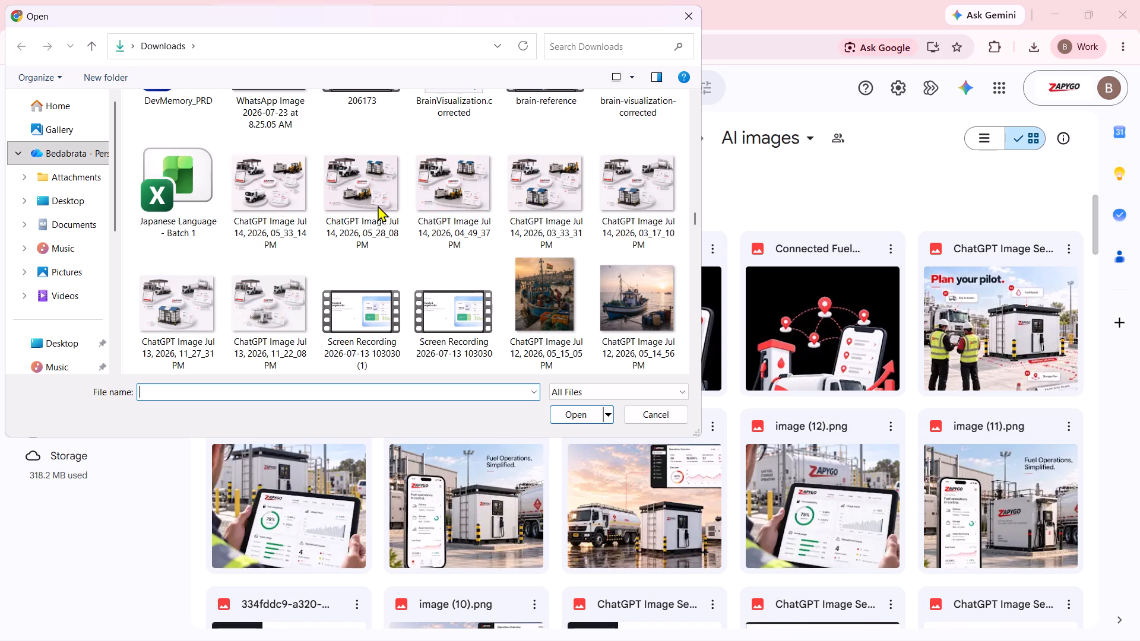
scroll(241, 217, down, 2)
scroll(517, 215, down, 1)
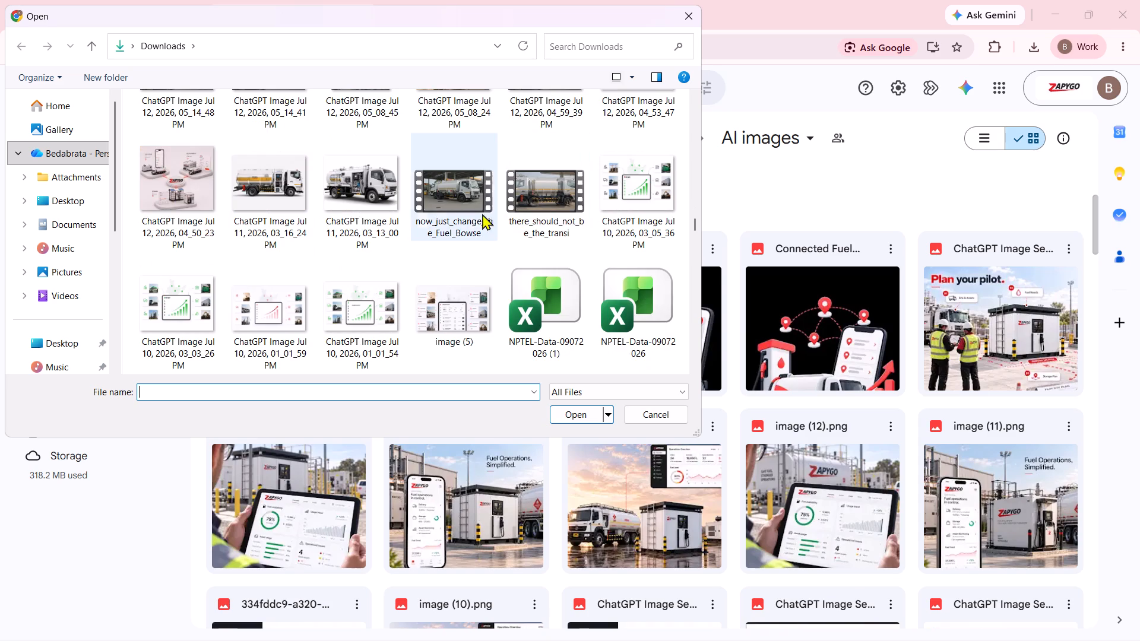
scroll(474, 211, down, 5)
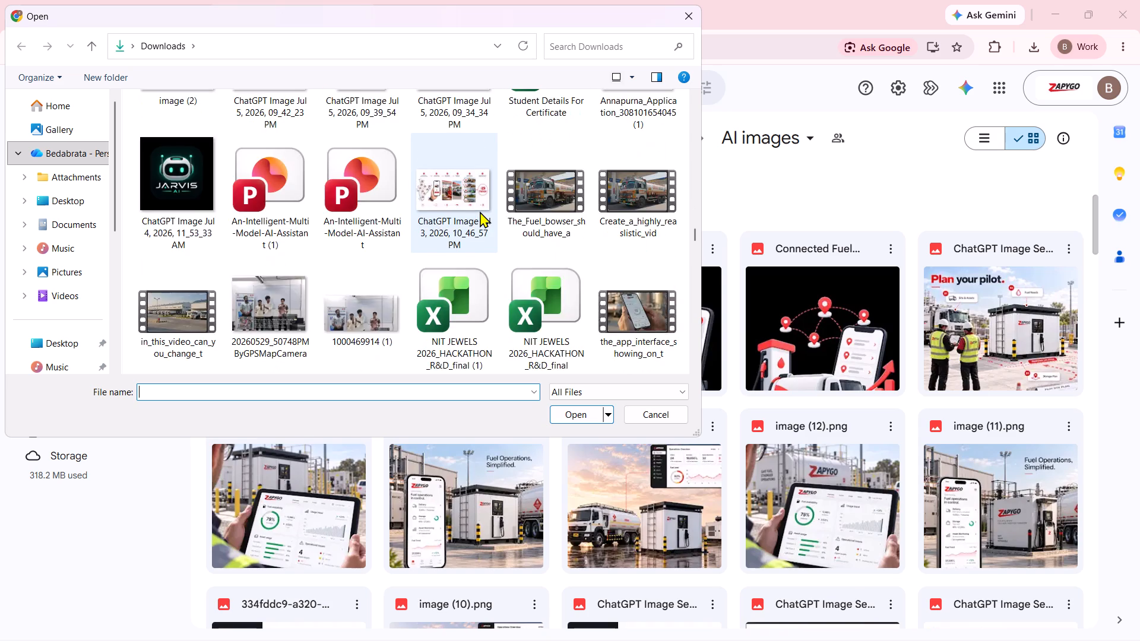
scroll(480, 211, down, 4)
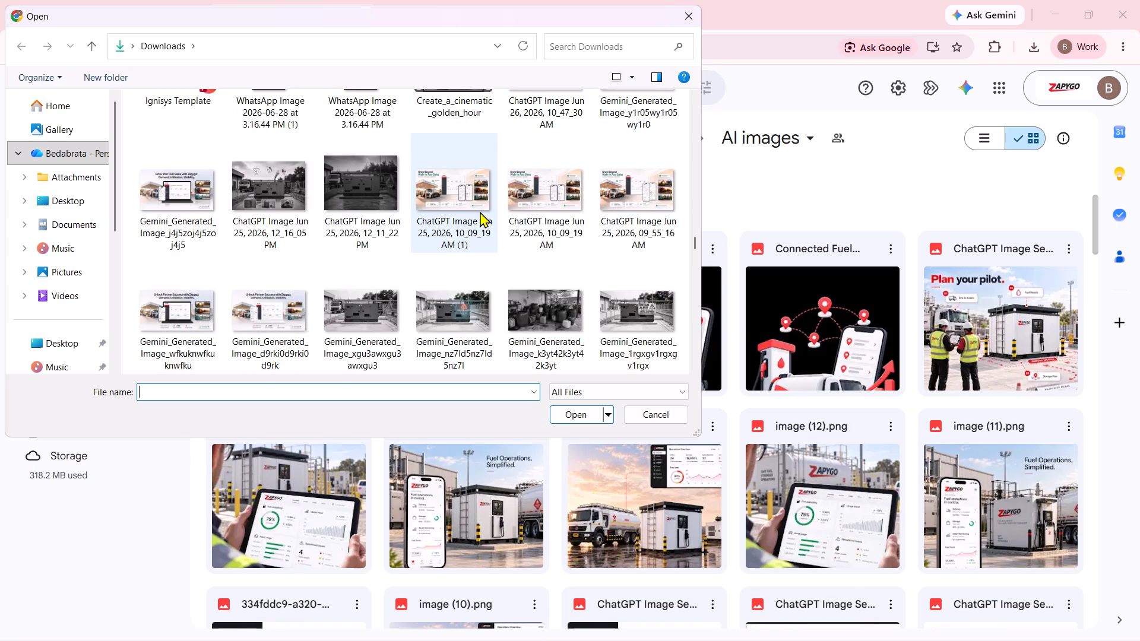
scroll(480, 211, down, 5)
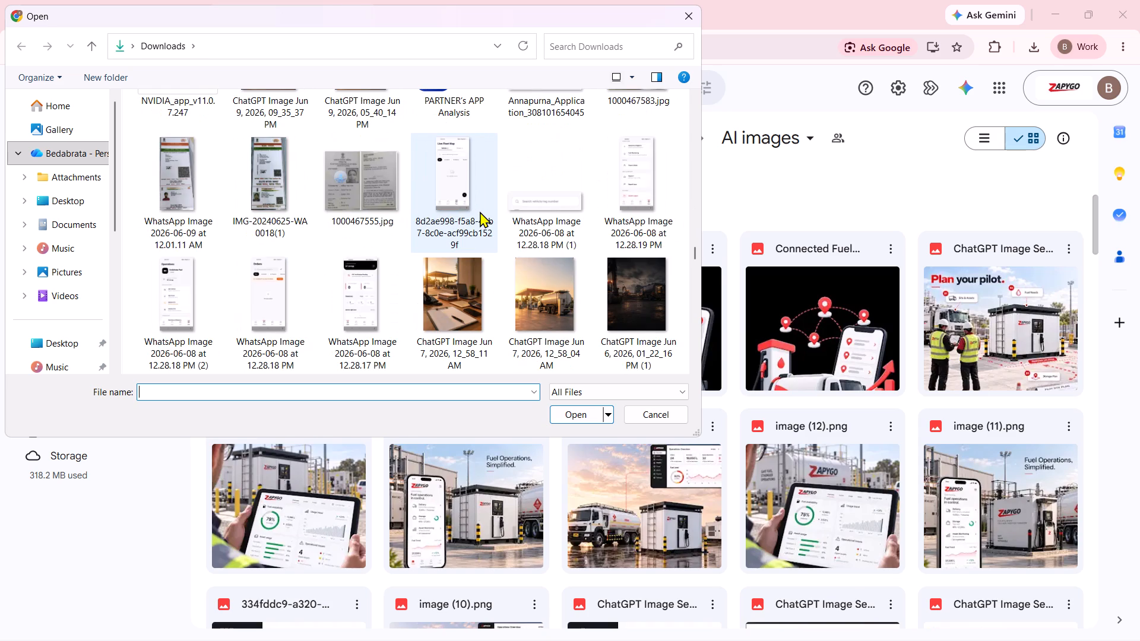
click(693, 4)
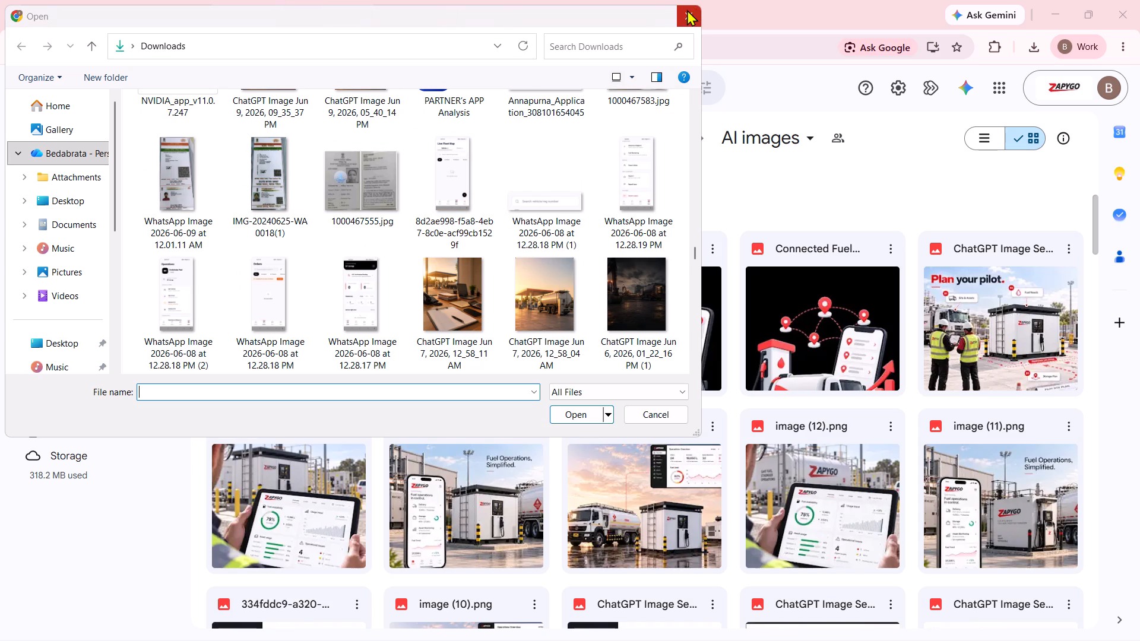
click(687, 9)
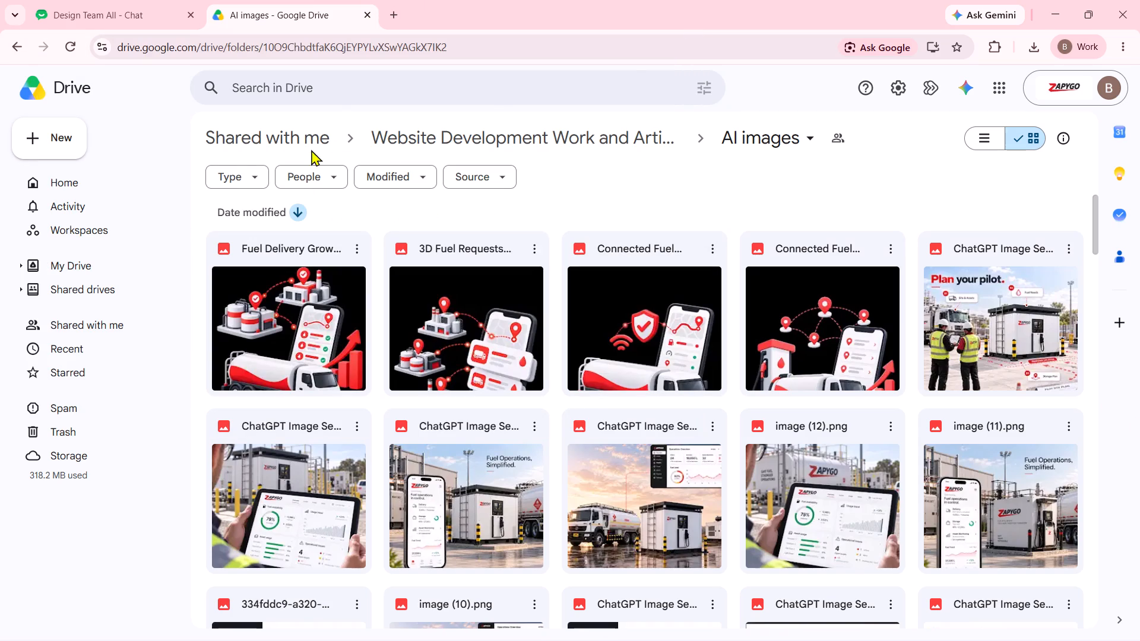
click(423, 119)
click(431, 134)
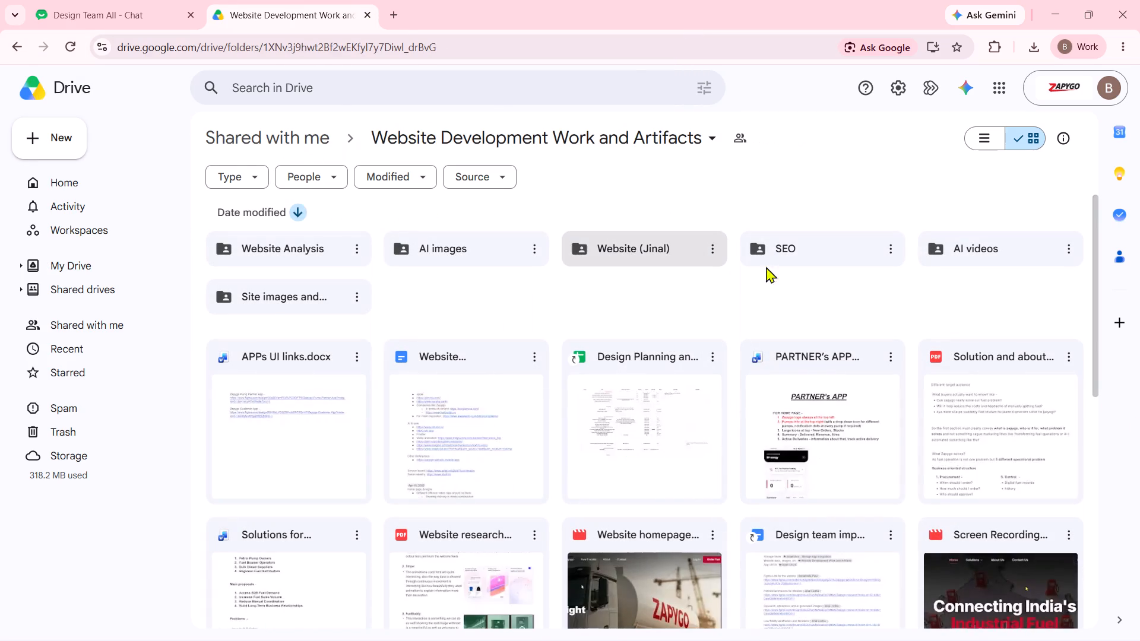
scroll(825, 247, down, 1)
scroll(900, 386, down, 2)
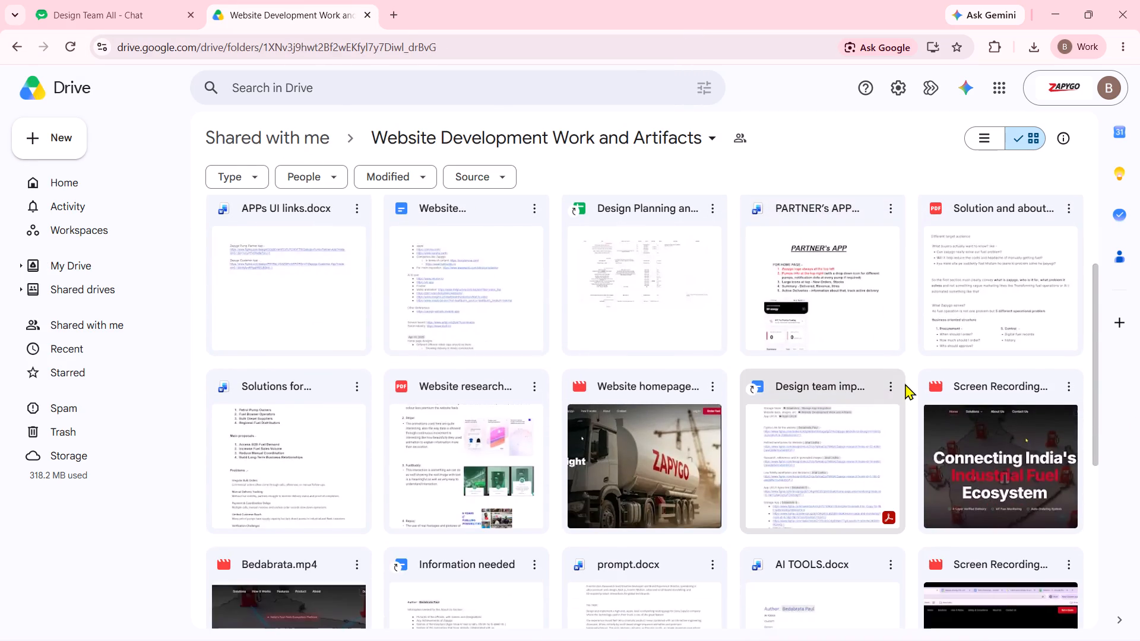
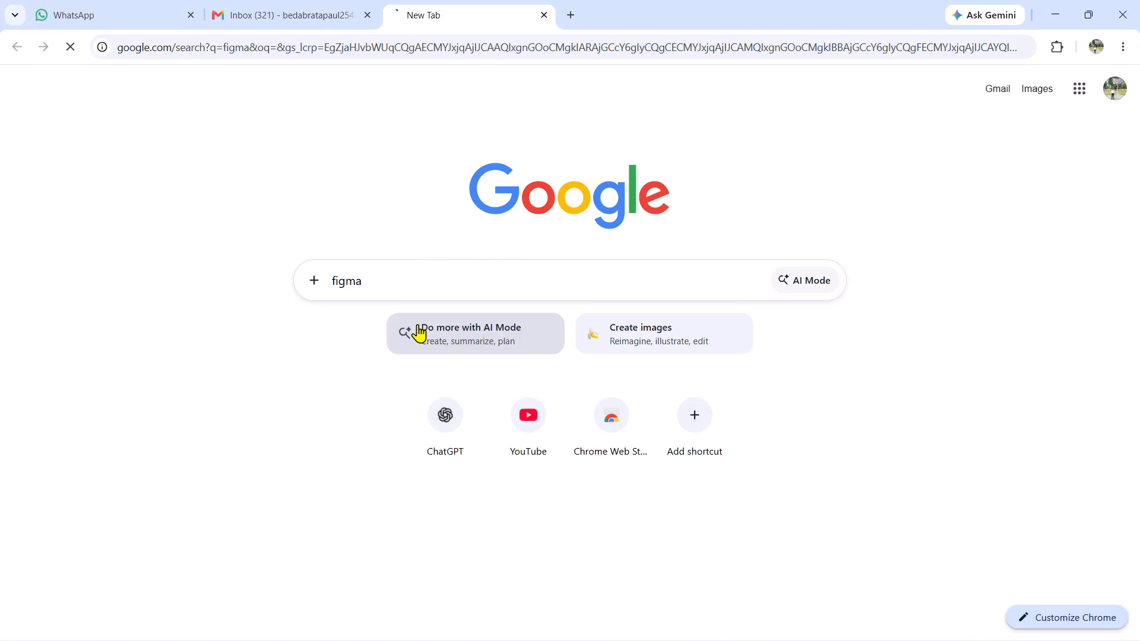
click(337, 232)
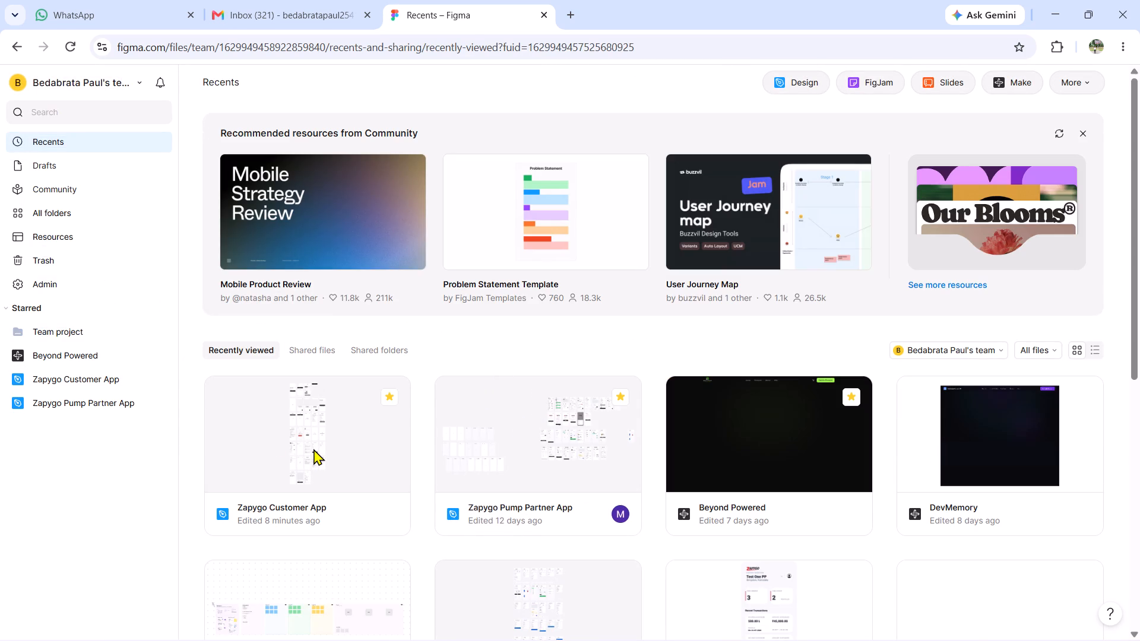
double_click(123, 392)
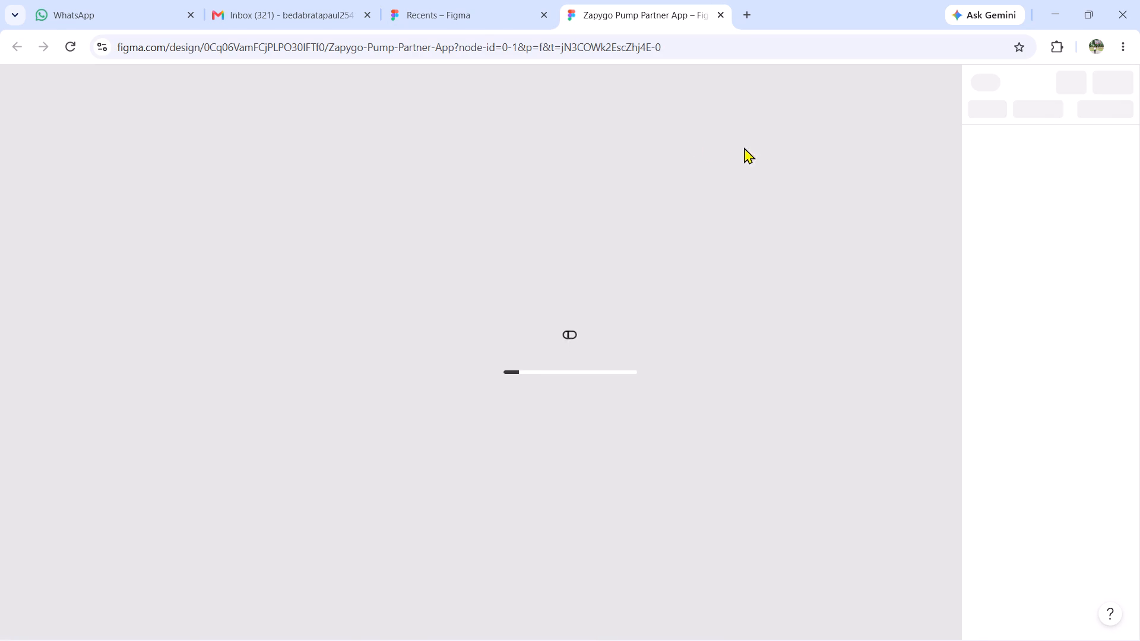
Search Google in a separate page for "can i shift the owner access to the project in figma".
double_click(750, 12)
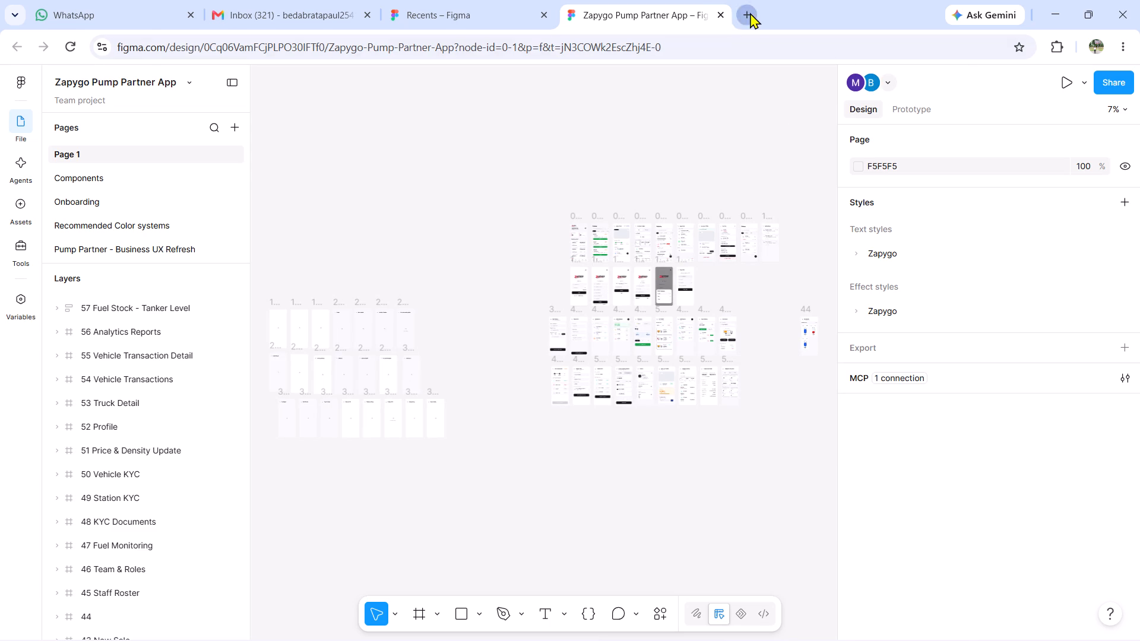
click(569, 277)
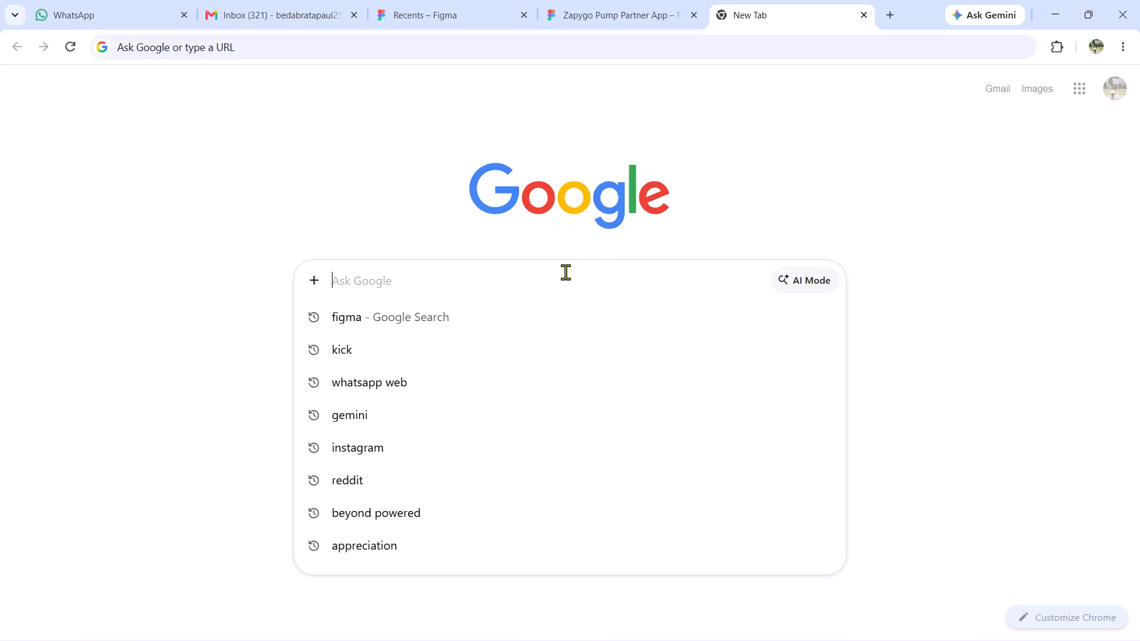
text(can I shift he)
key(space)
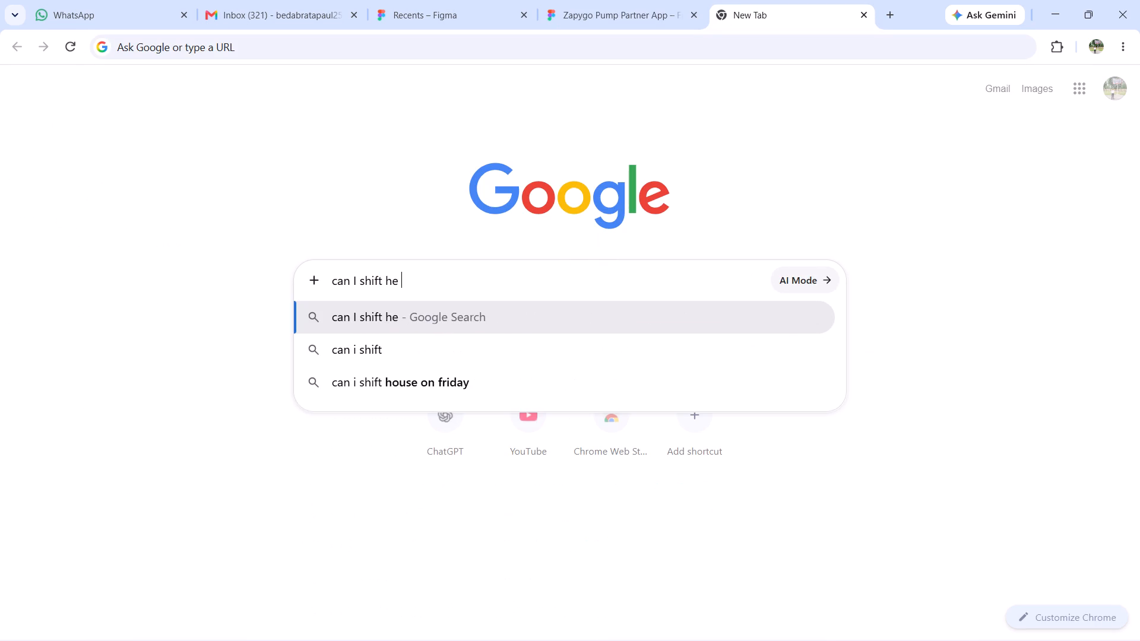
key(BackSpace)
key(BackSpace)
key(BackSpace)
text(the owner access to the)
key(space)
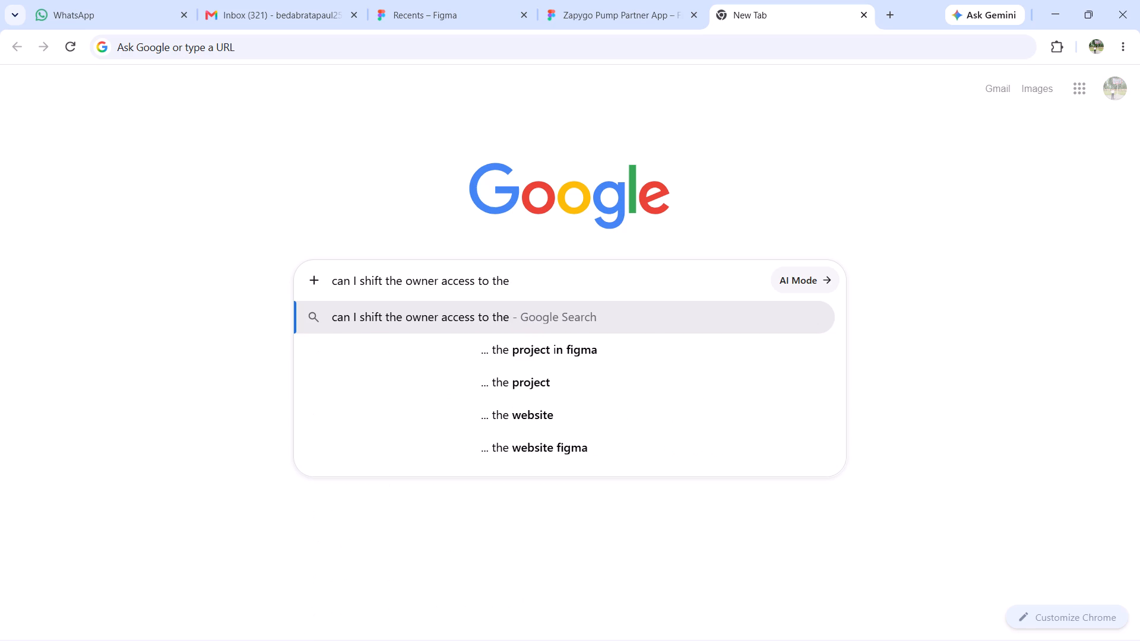
click(564, 353)
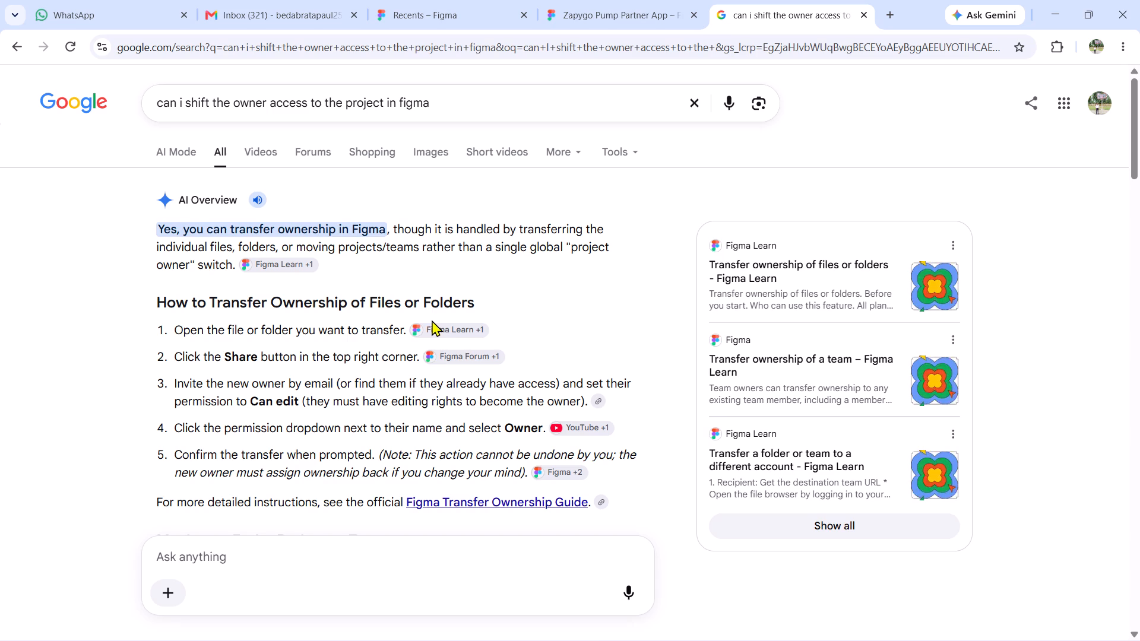
Examine the Zapygo Pump Partner App file's sharing settings and the permission options for the existing editor, without changing them.
click(576, 7)
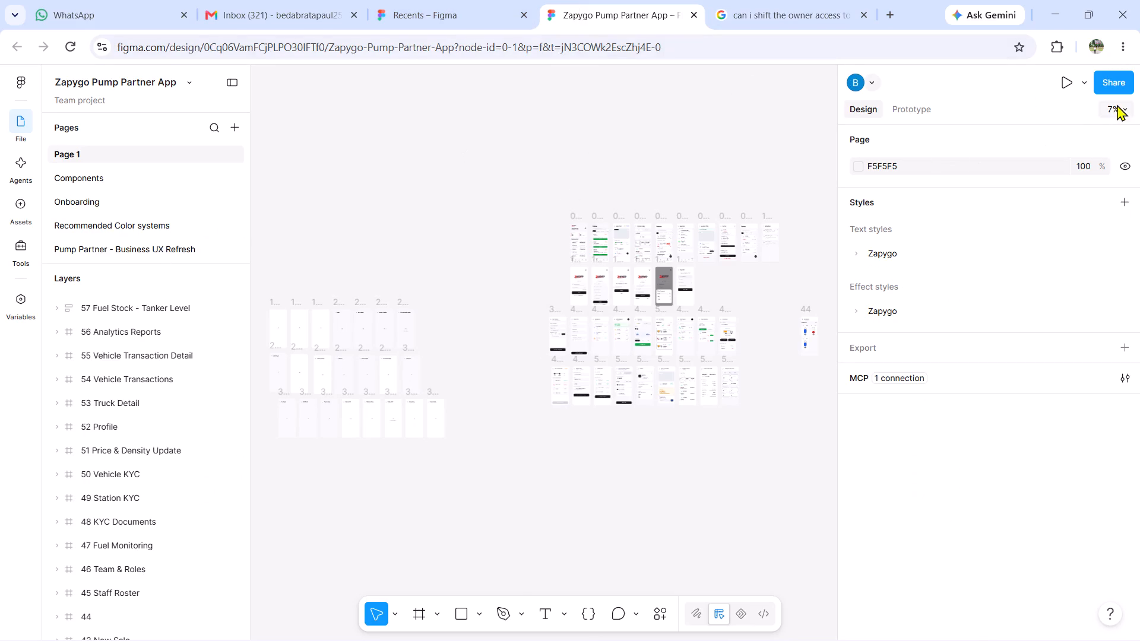
click(1116, 89)
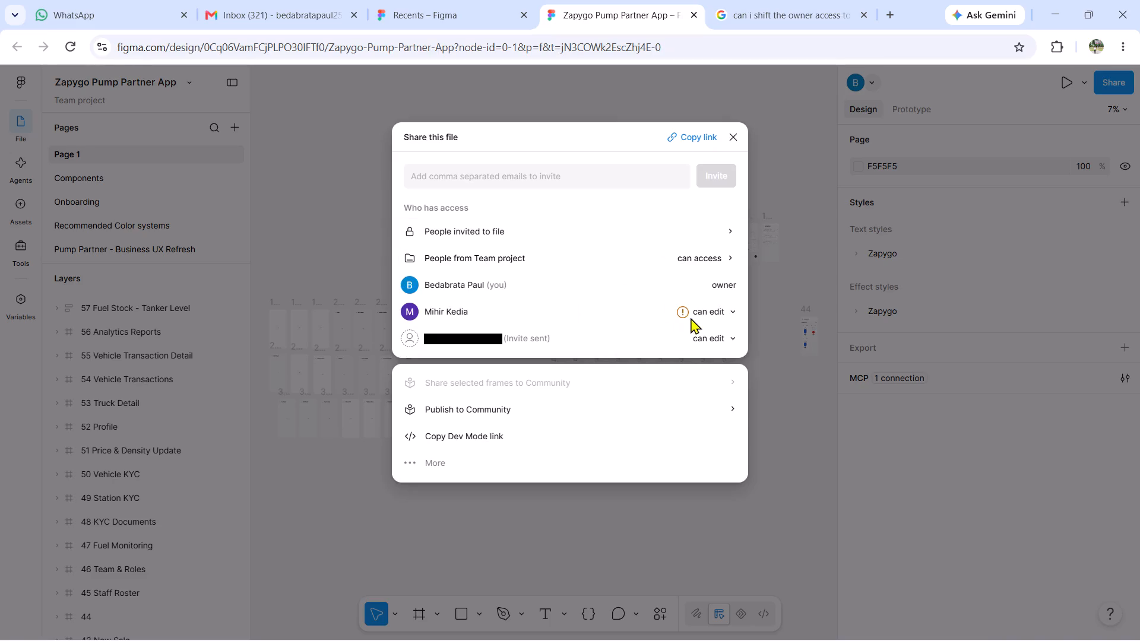
click(721, 309)
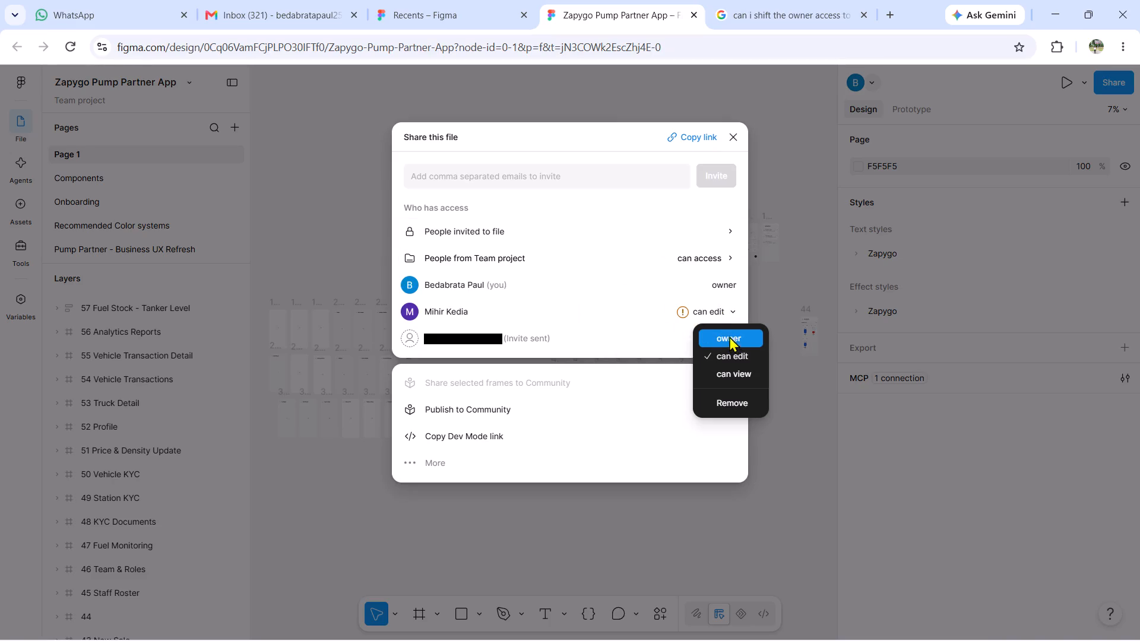
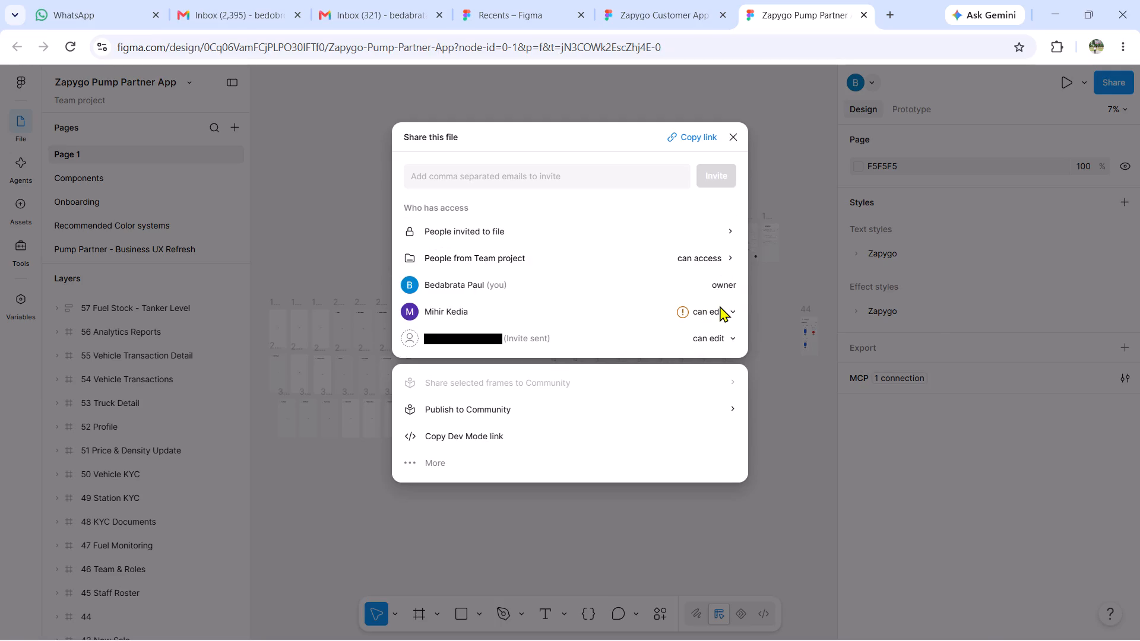
Check the existing editor's permission options for the Zapygo Pump Partner App file and close its sharing settings.
click(720, 307)
click(720, 307)
click(783, 172)
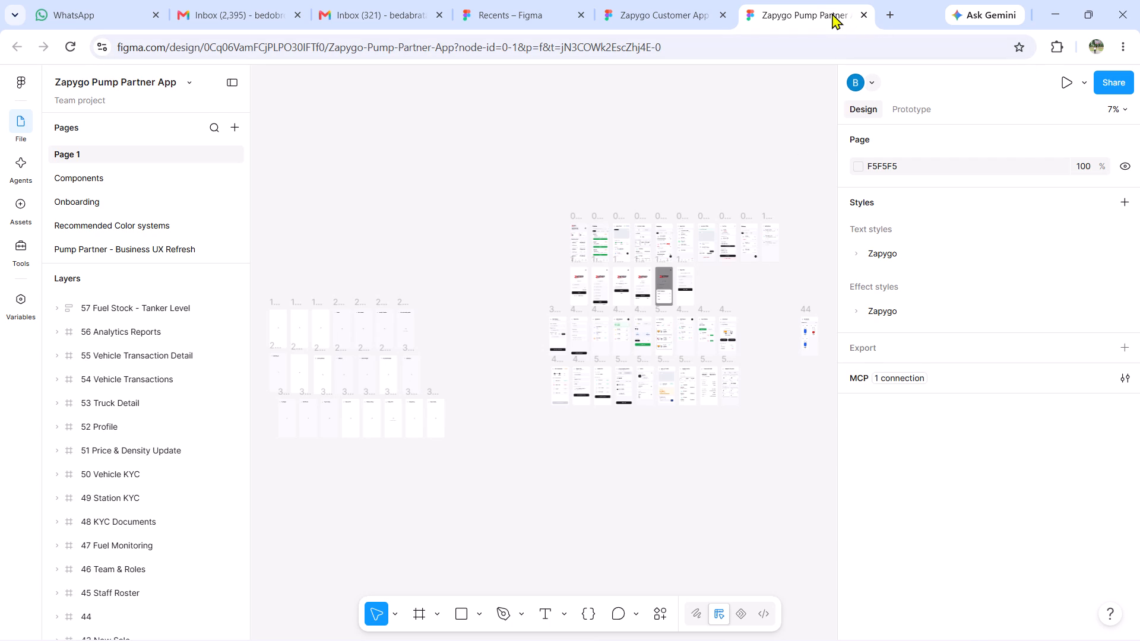
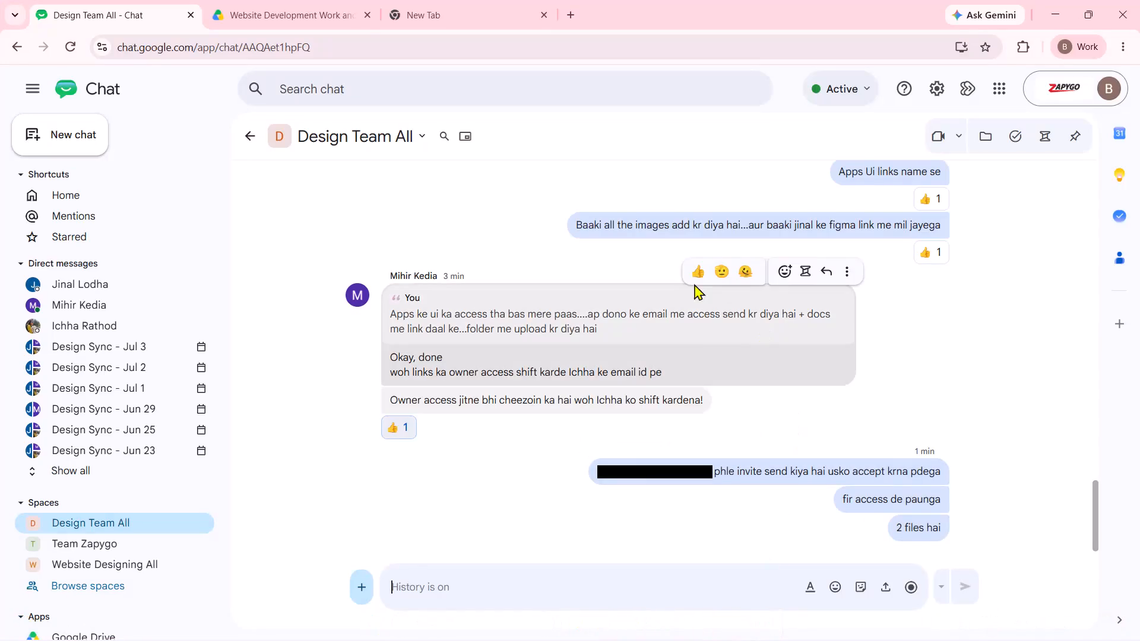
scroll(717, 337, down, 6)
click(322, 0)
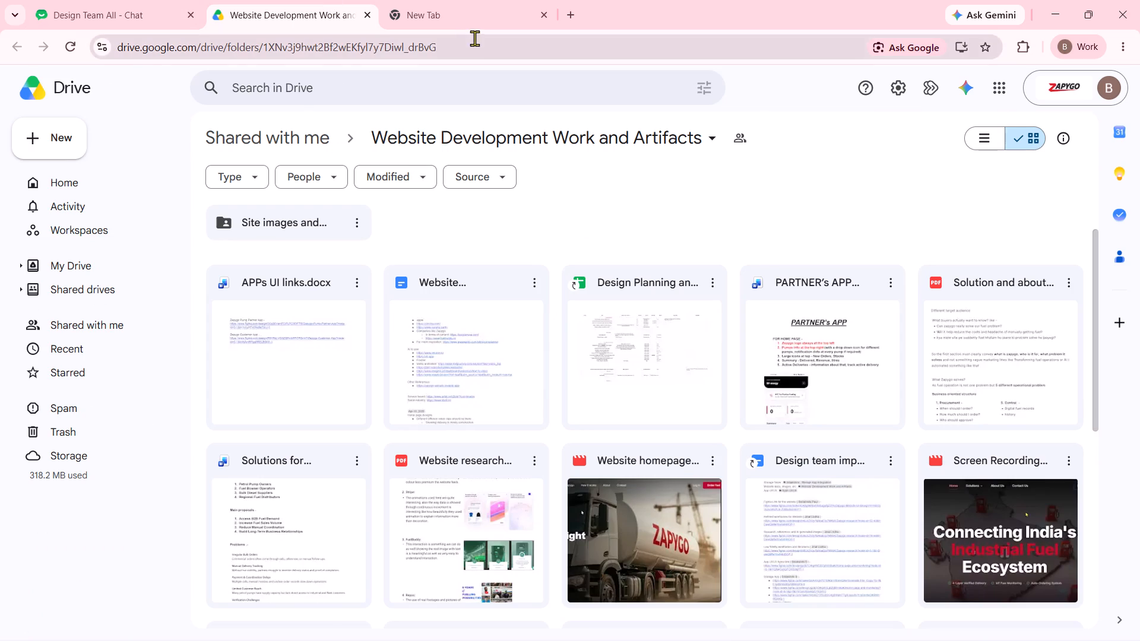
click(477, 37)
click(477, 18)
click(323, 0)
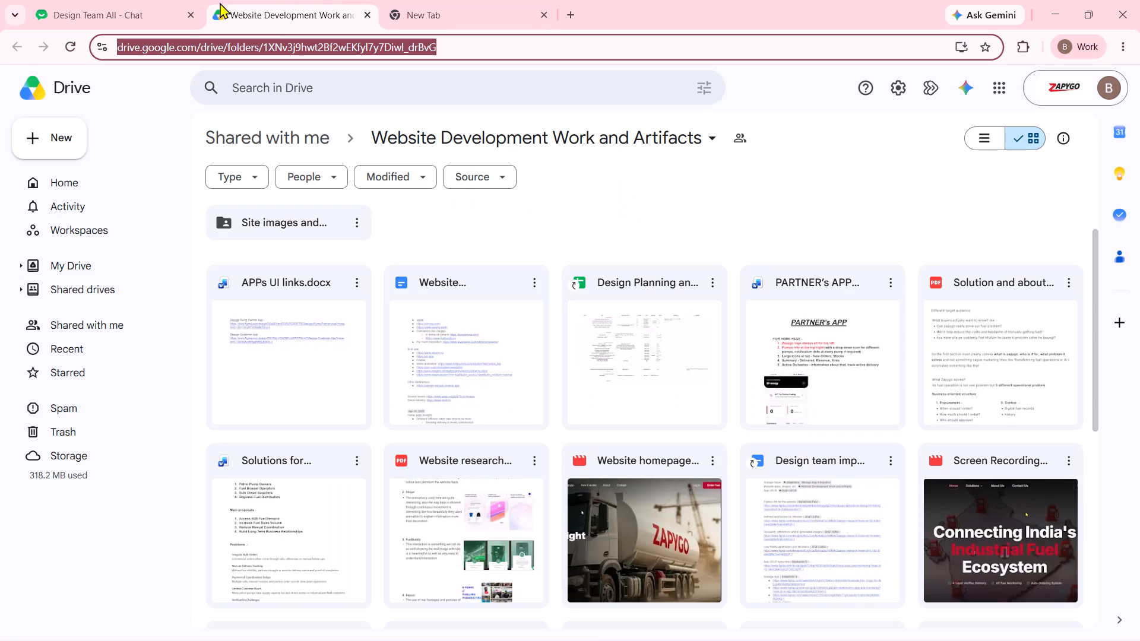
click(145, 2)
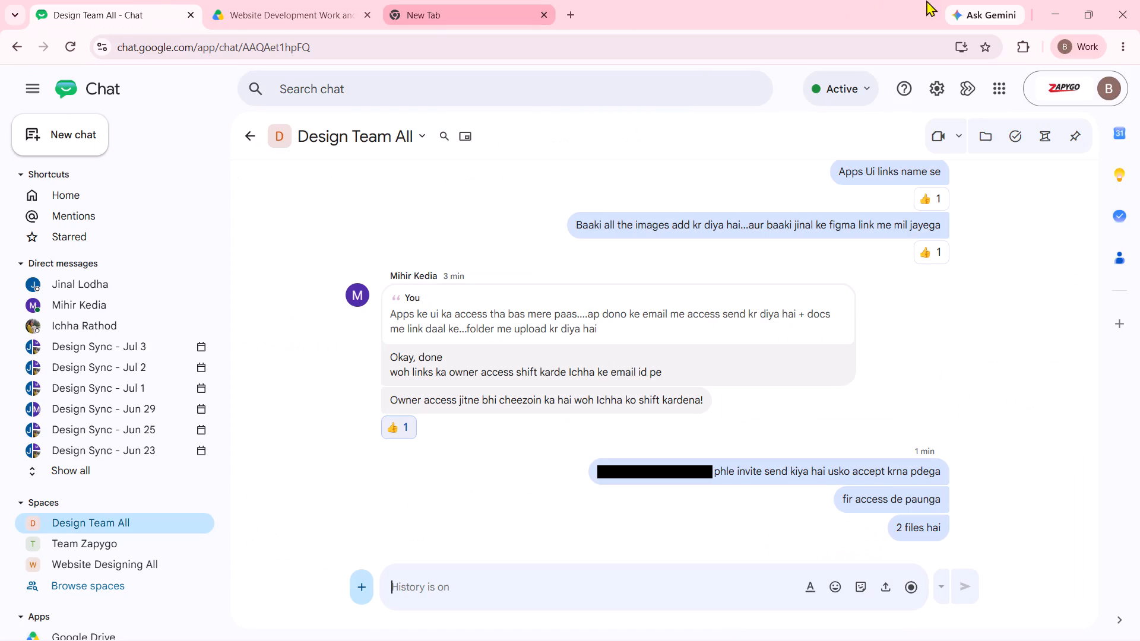